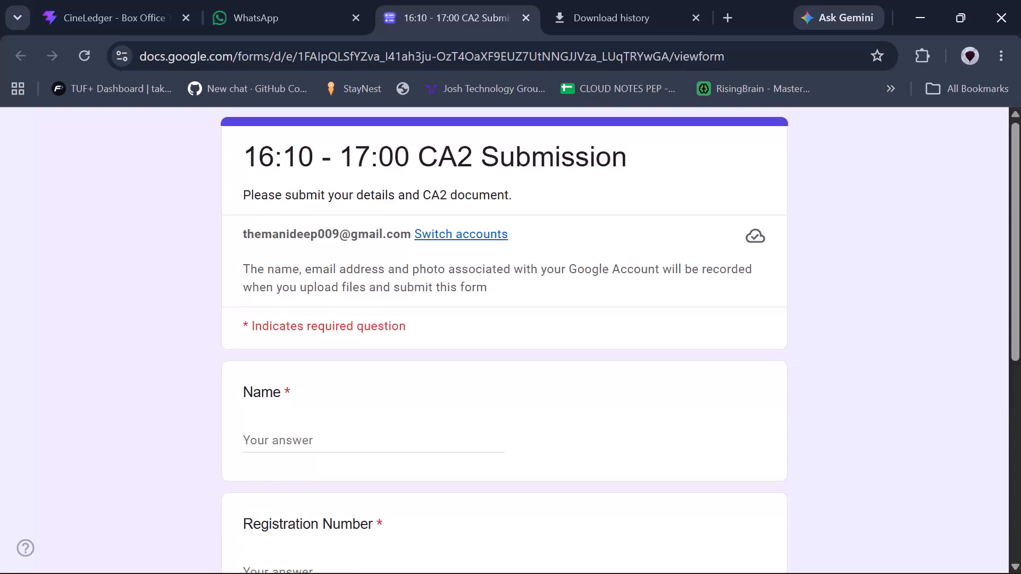
Switch from the CA2 submission form to the uiuxca2.pages document in Canva and review its cover details and topic list.
scroll(445, 441, "down", 4)
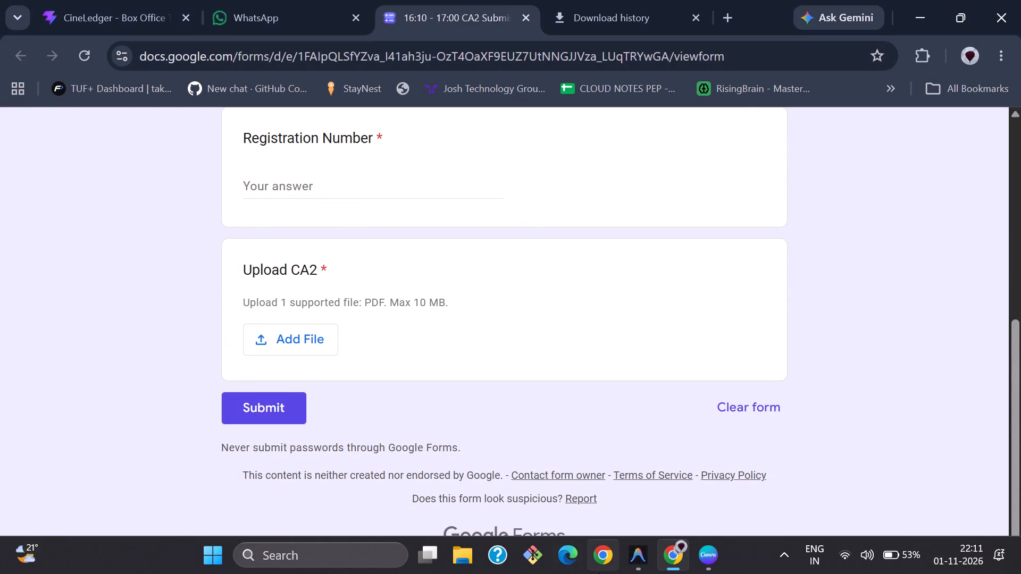
left_click(702, 562)
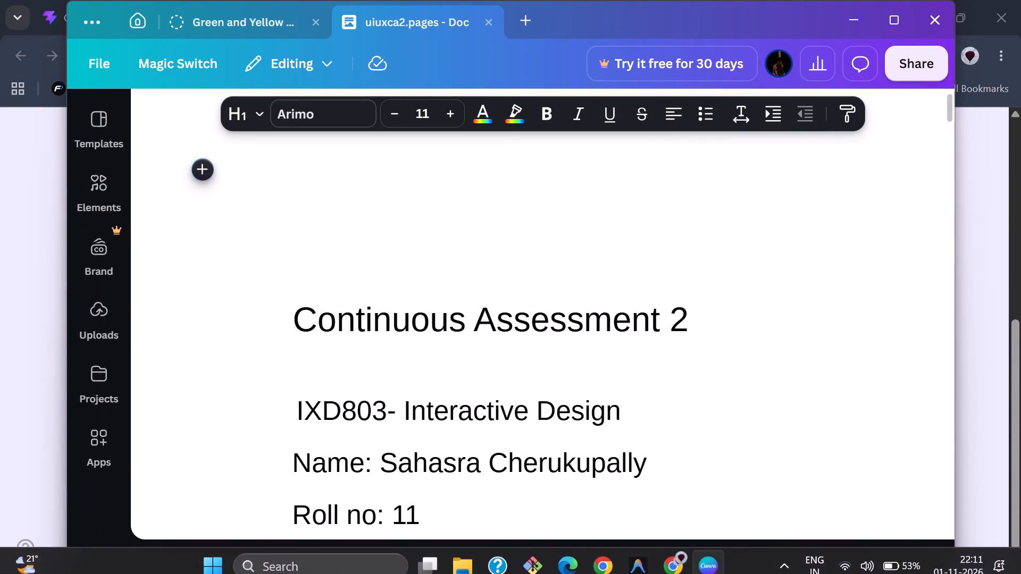
scroll(425, 434, "down", 3)
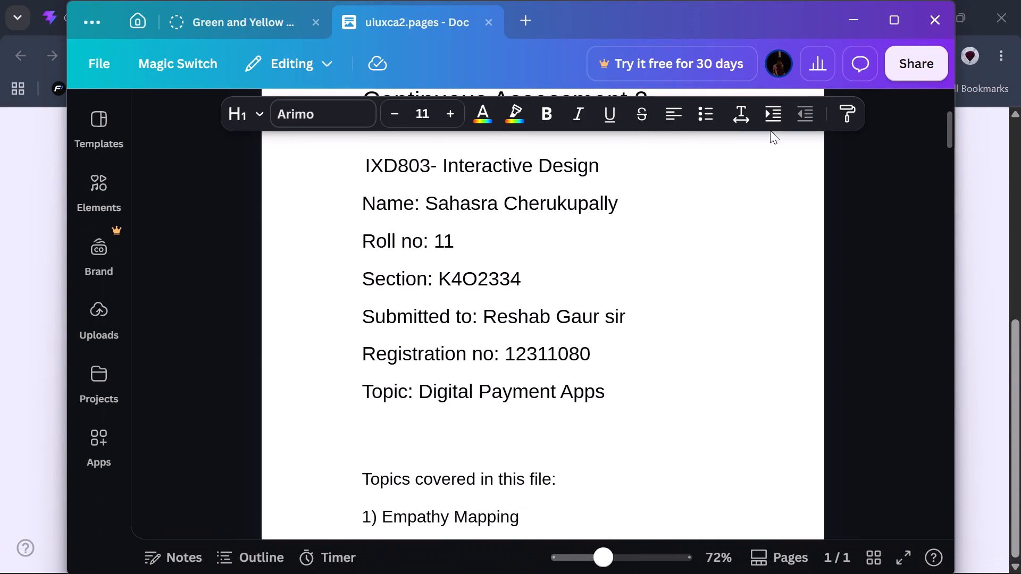
scroll(492, 386, "up", 2)
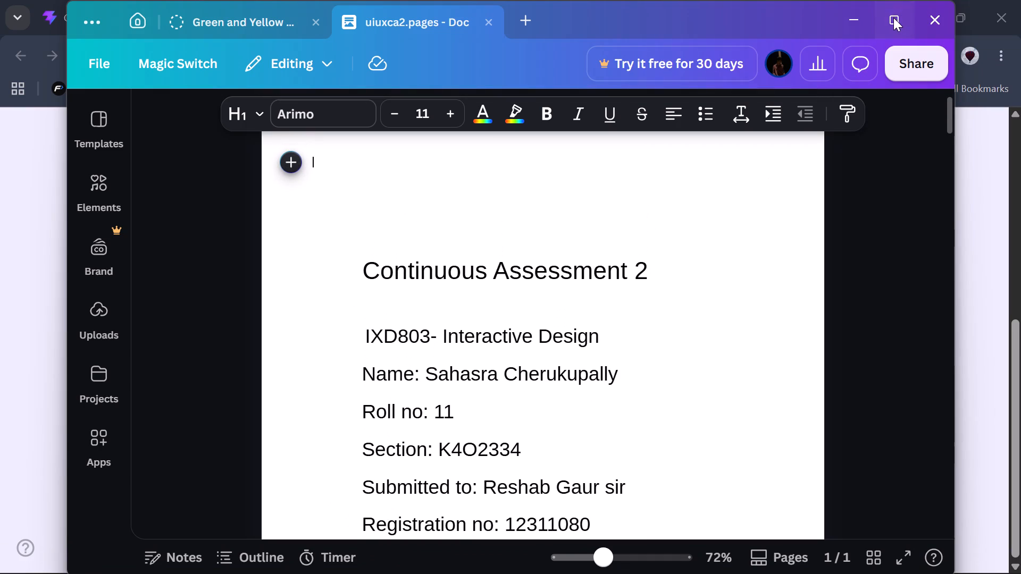
left_click(892, 22)
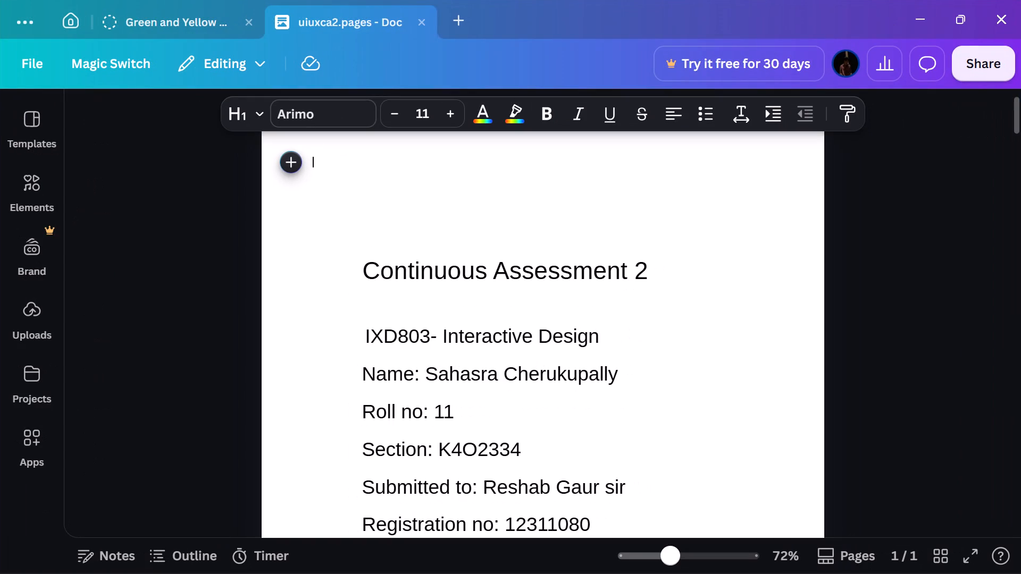
scroll(609, 401, "down", 4)
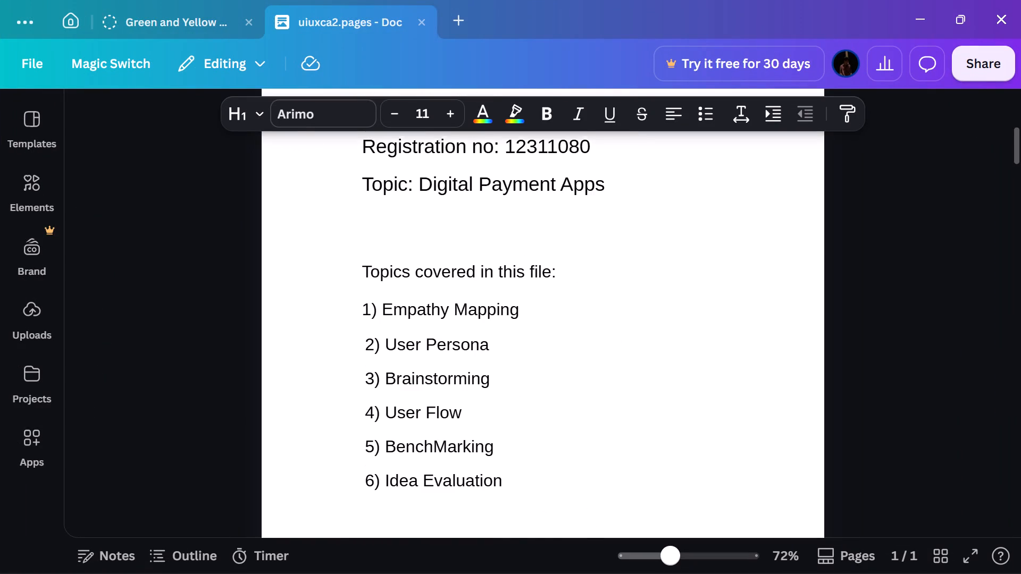
scroll(609, 401, "down", 1)
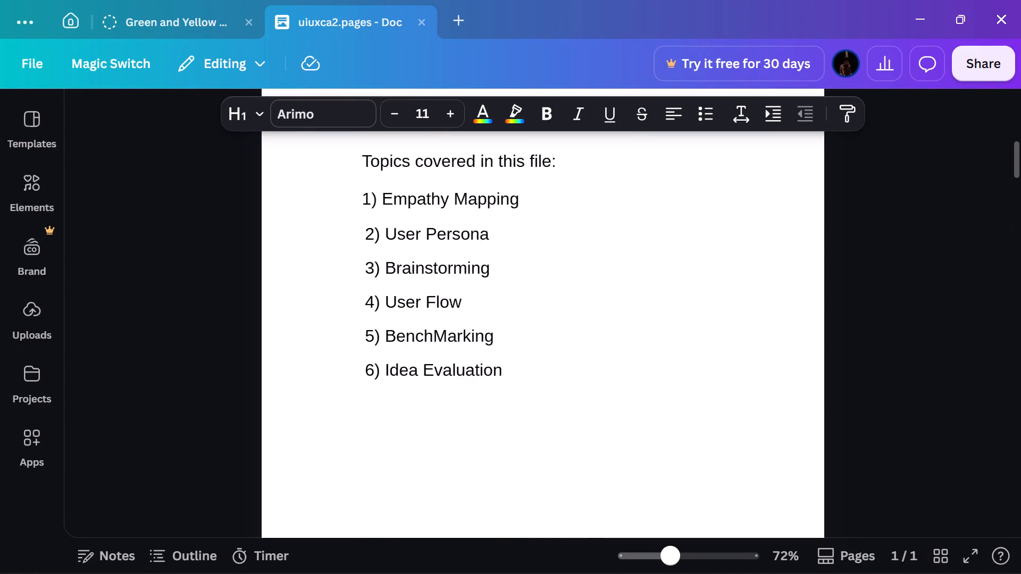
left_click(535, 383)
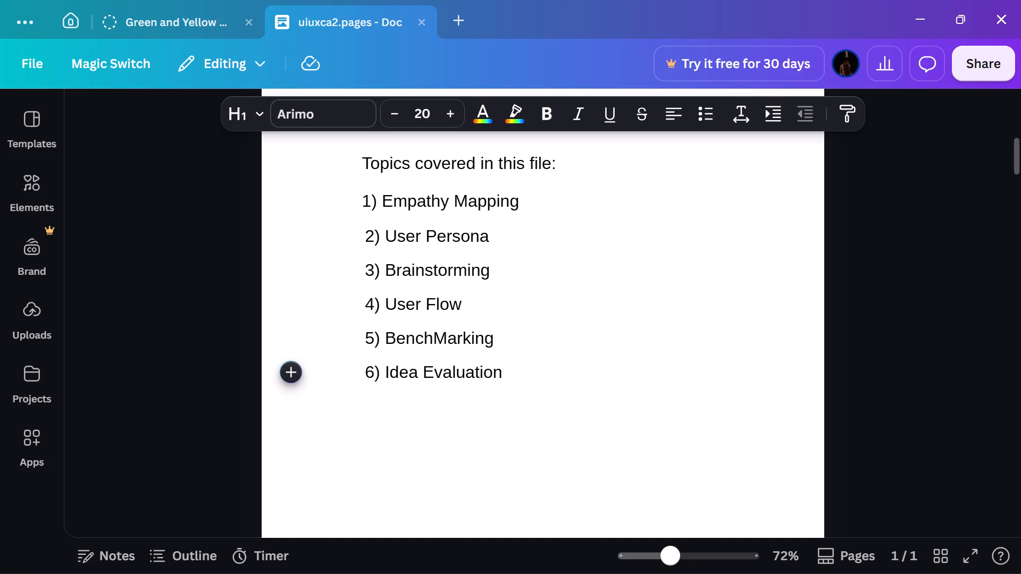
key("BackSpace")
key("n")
Review the document's sections: empathy mapping, user persona, brainstorming, user flow, benchmarking and idea evaluation.
scroll(535, 383, "down", 4)
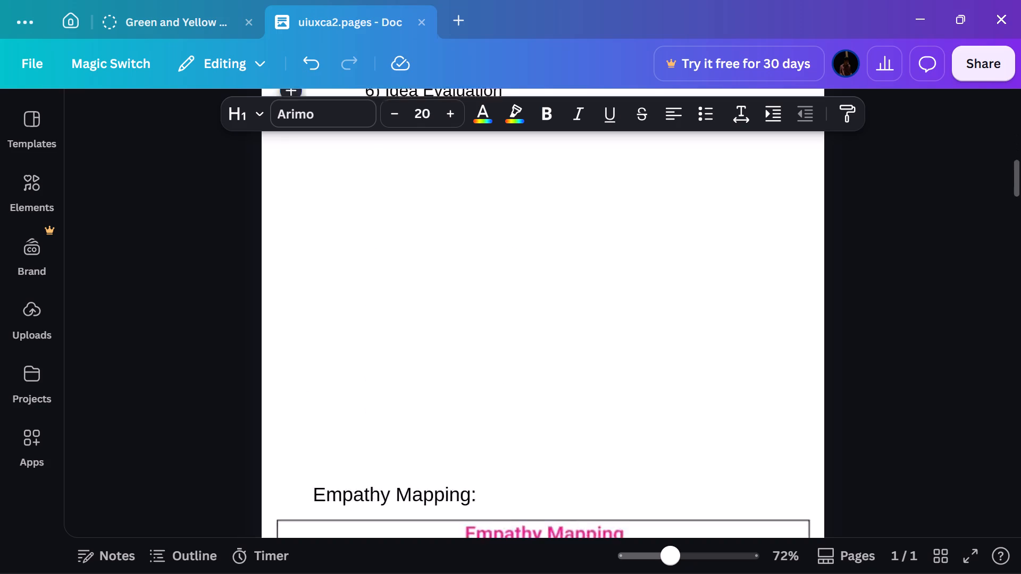
left_click(480, 439)
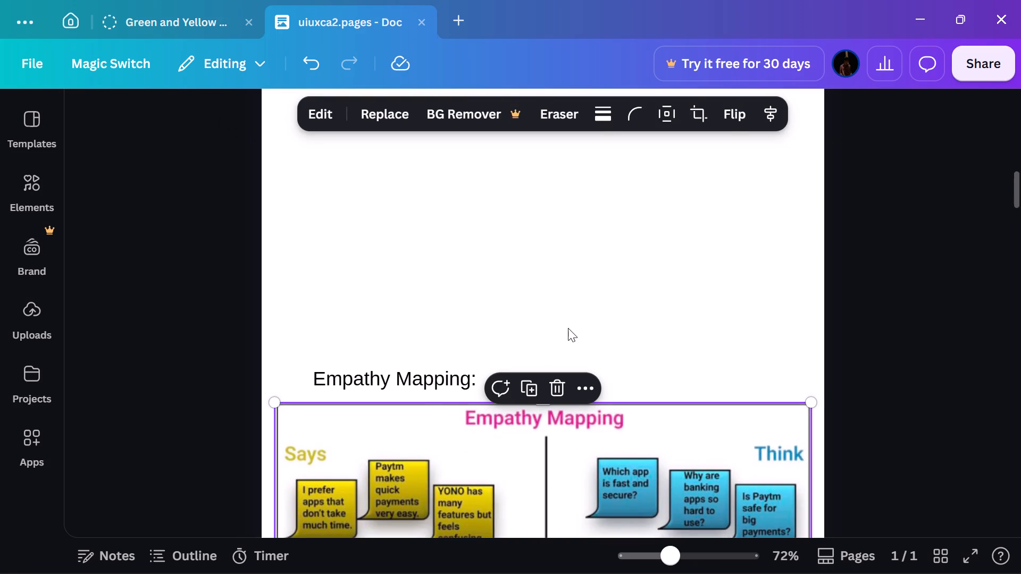
left_click(918, 281)
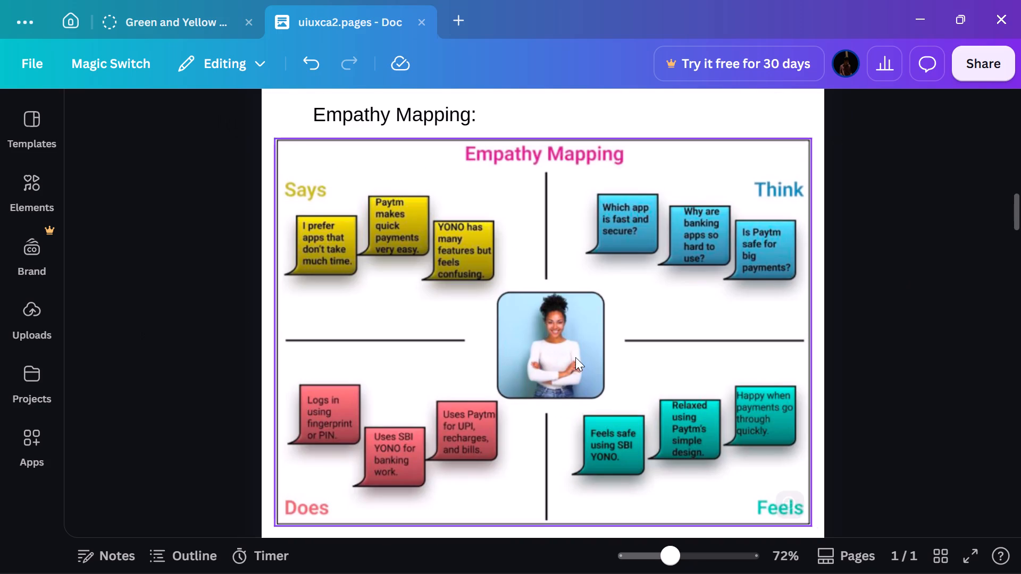
scroll(575, 357, "up", 3)
scroll(575, 357, "right", 1)
scroll(575, 357, "down", 3)
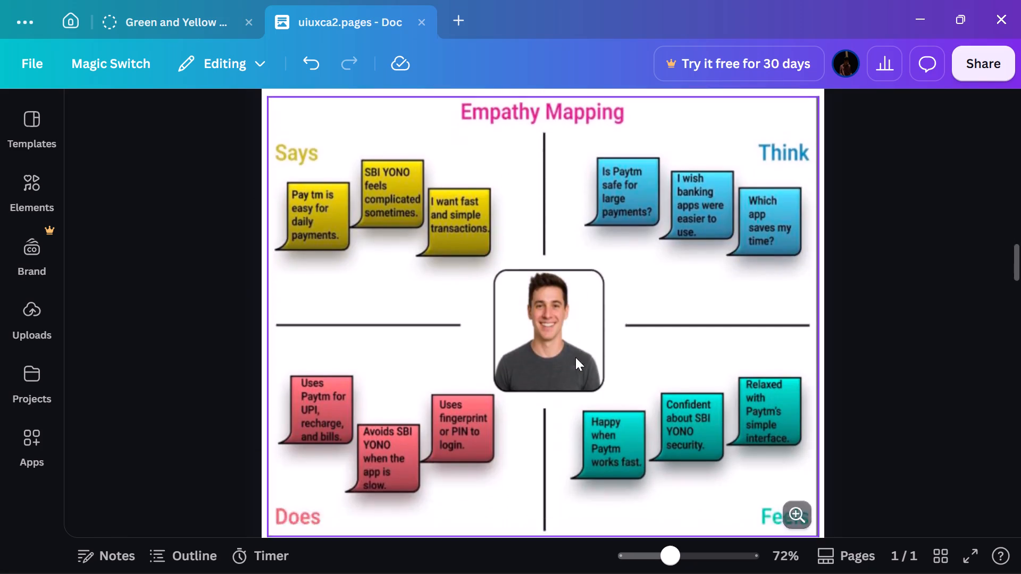
scroll(575, 357, "down", 4)
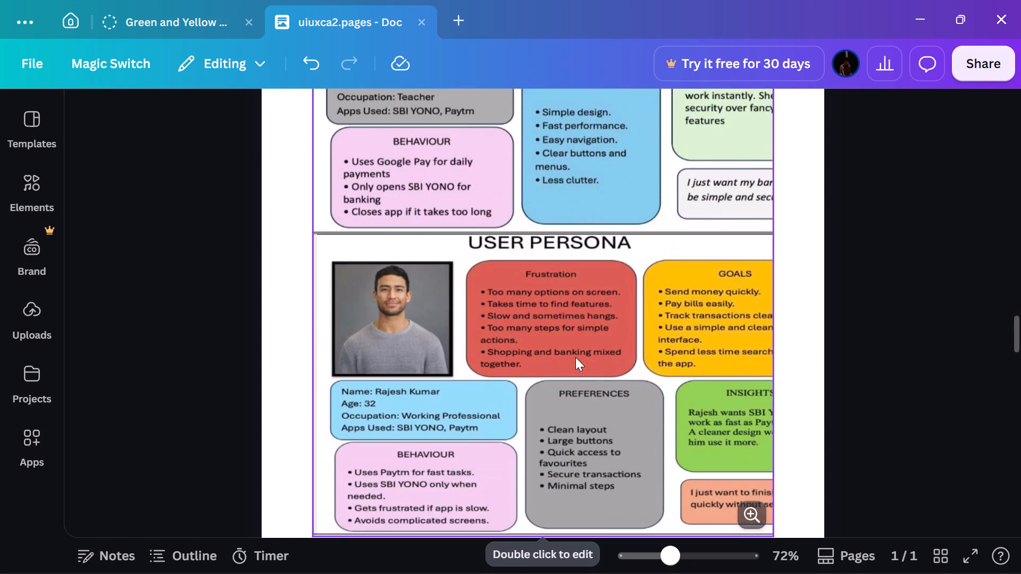
scroll(575, 357, "down", 5)
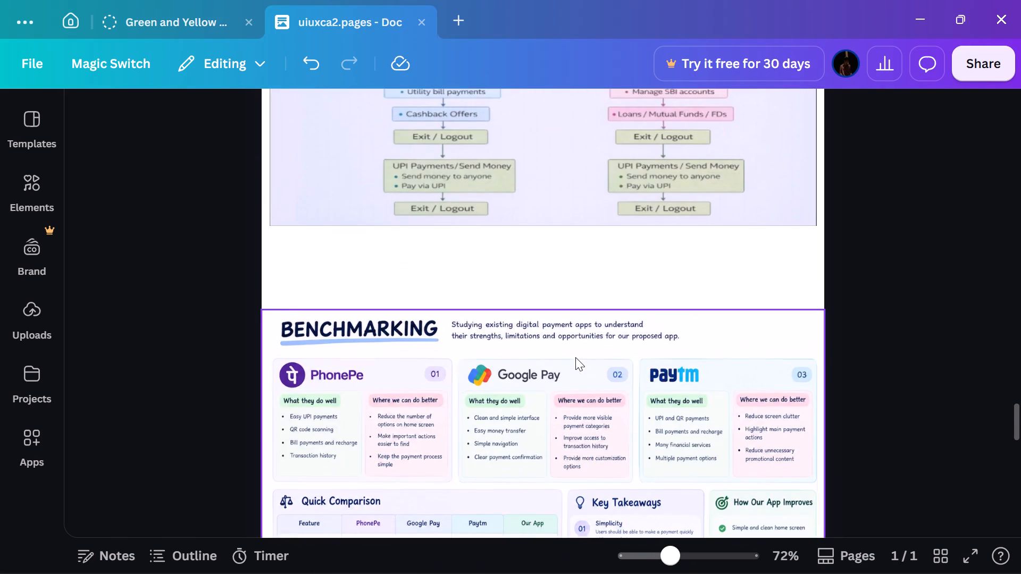
scroll(575, 357, "up", 1)
scroll(575, 357, "down", 1)
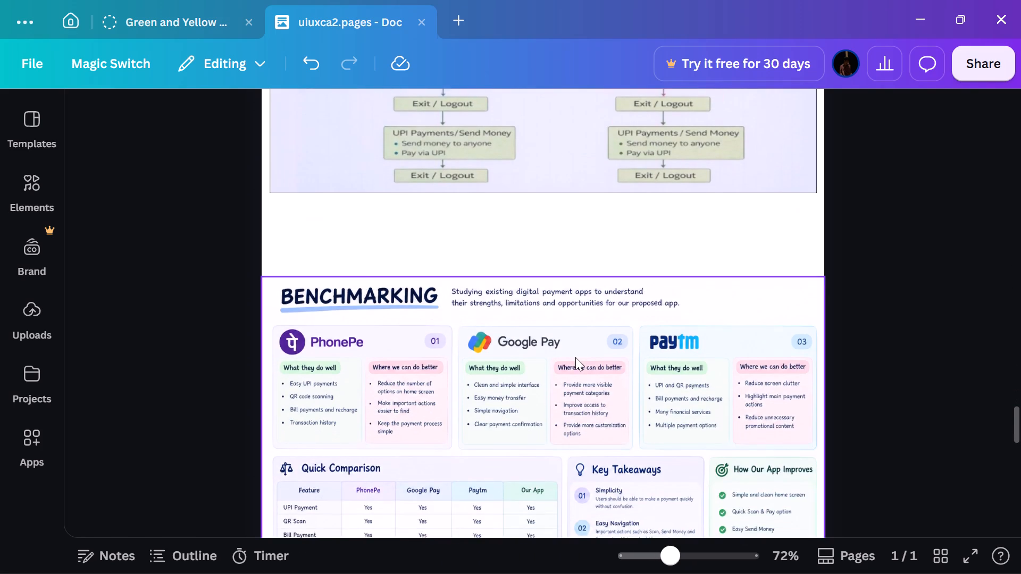
scroll(575, 357, "down", 3)
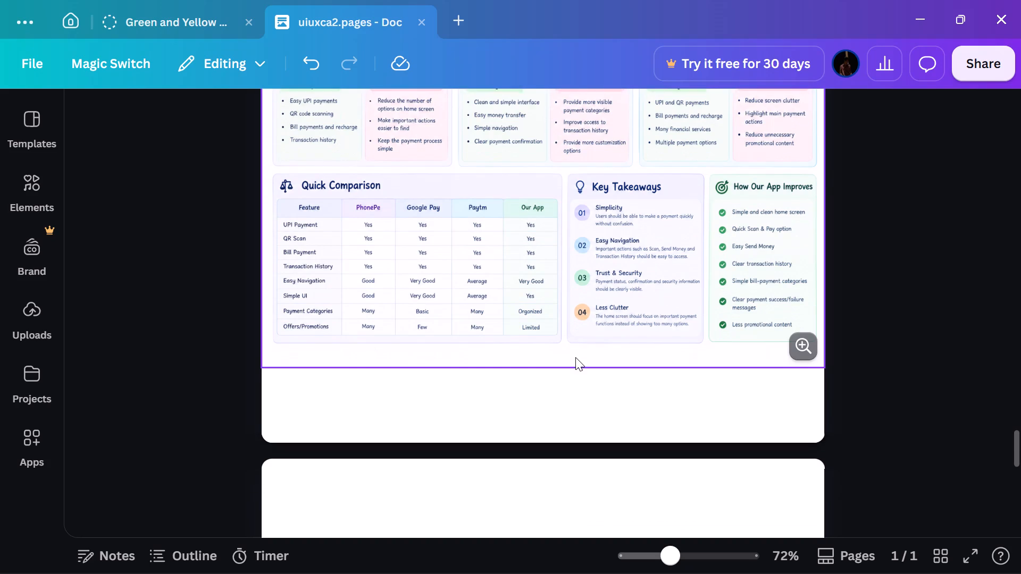
scroll(575, 357, "up", 1)
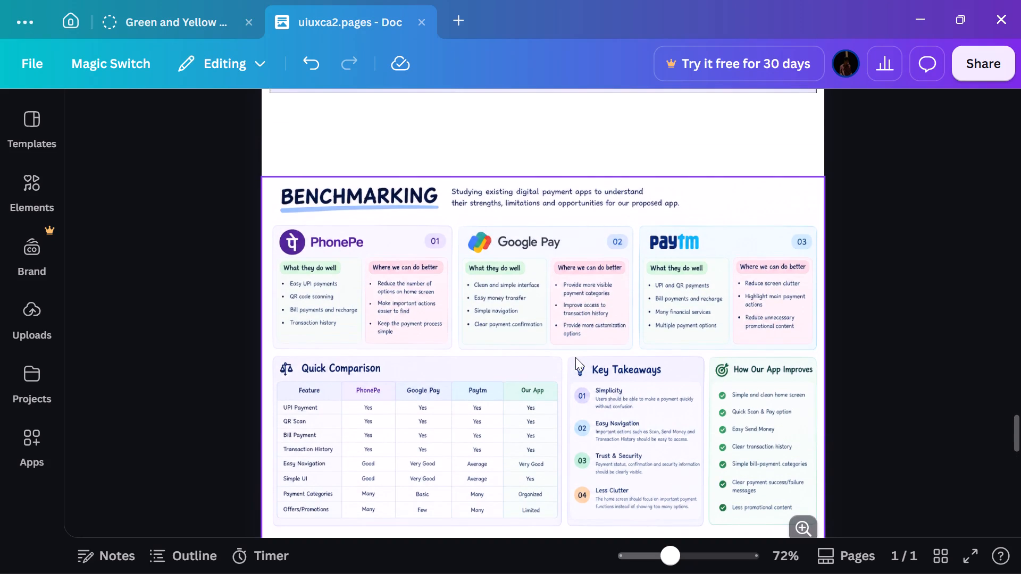
scroll(575, 357, "down", 3)
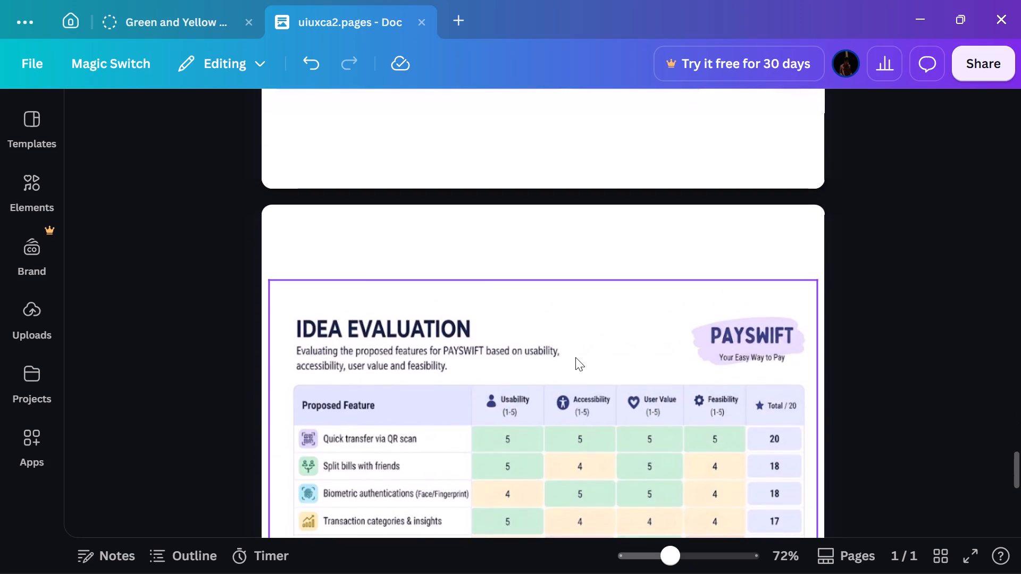
scroll(575, 357, "down", 5)
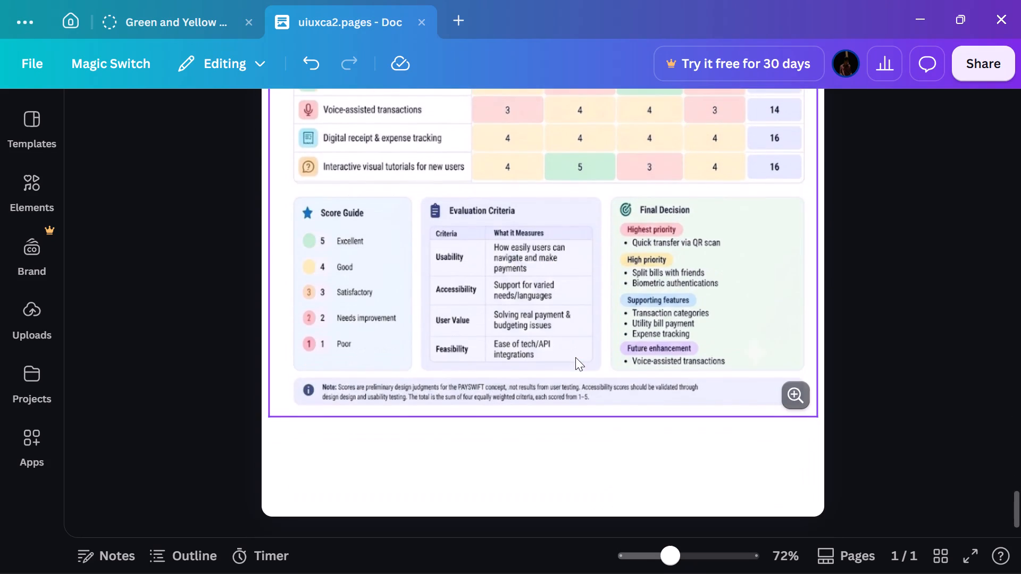
scroll(575, 357, "down", 2)
scroll(575, 357, "up", 9)
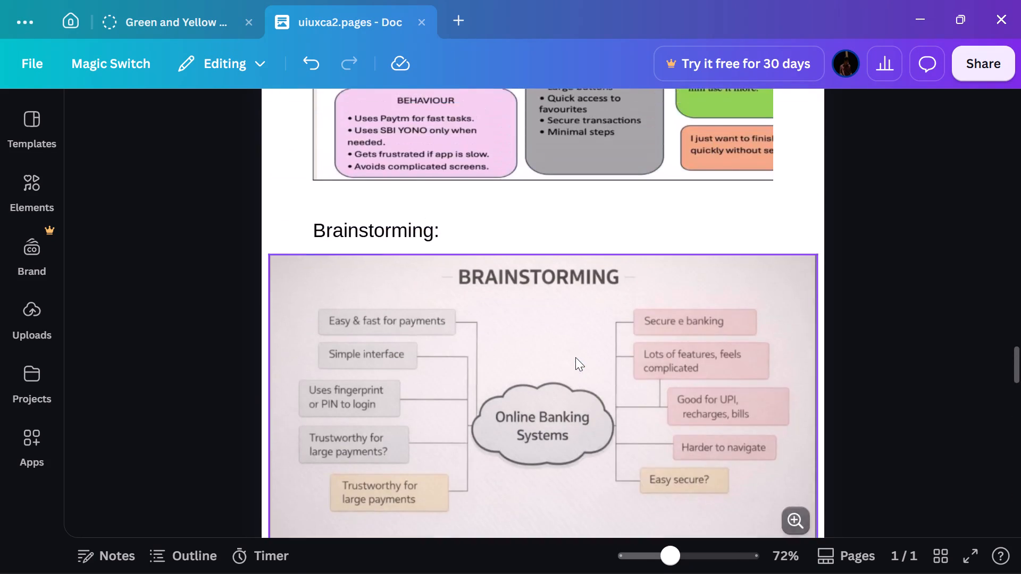
scroll(575, 357, "up", 3)
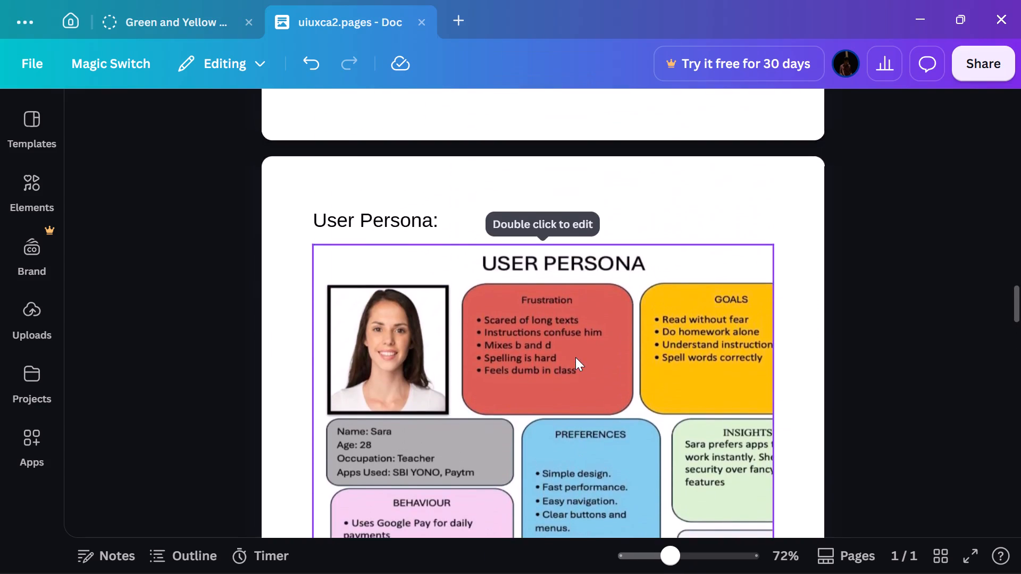
scroll(575, 357, "up", 6)
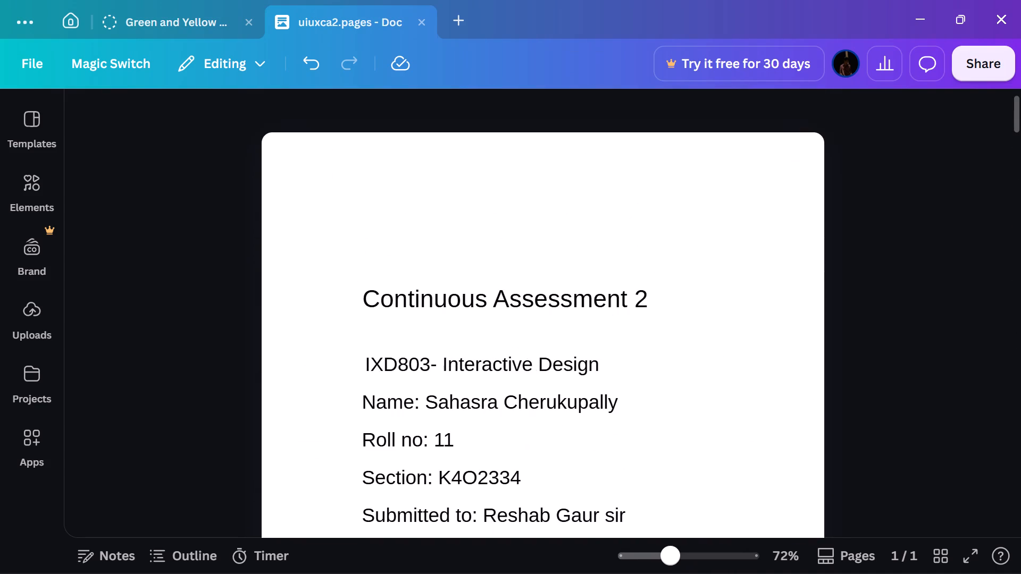
scroll(575, 357, "down", 11)
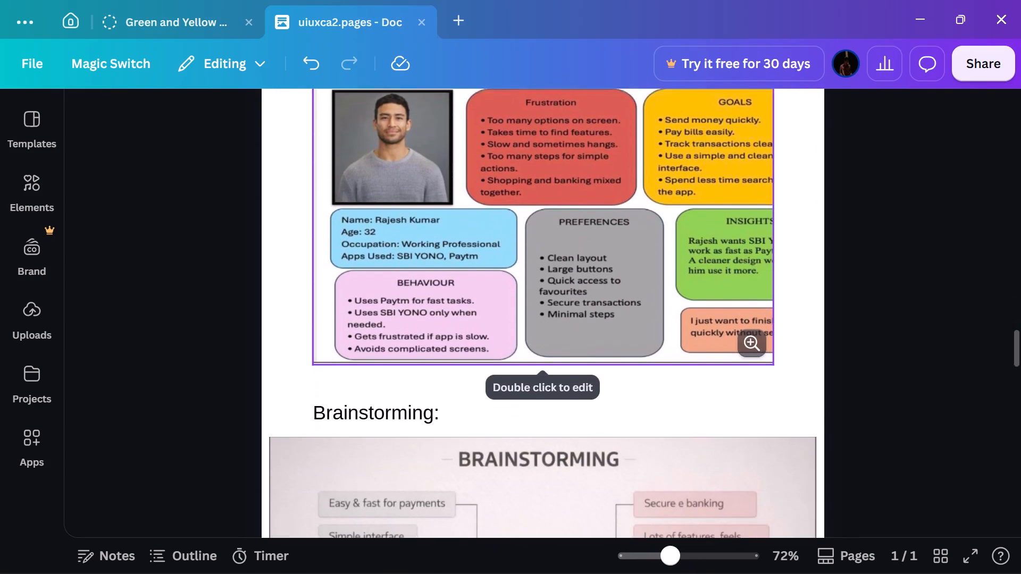
Close the open Green and Yellow design, leaving only the uiuxca2.pages document open.
left_click(197, 0)
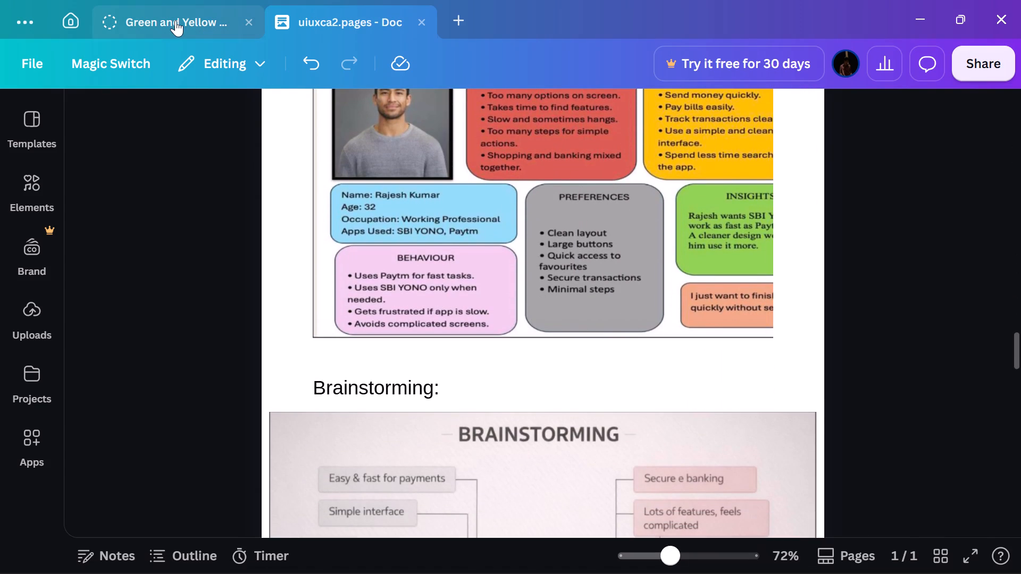
left_click(175, 20)
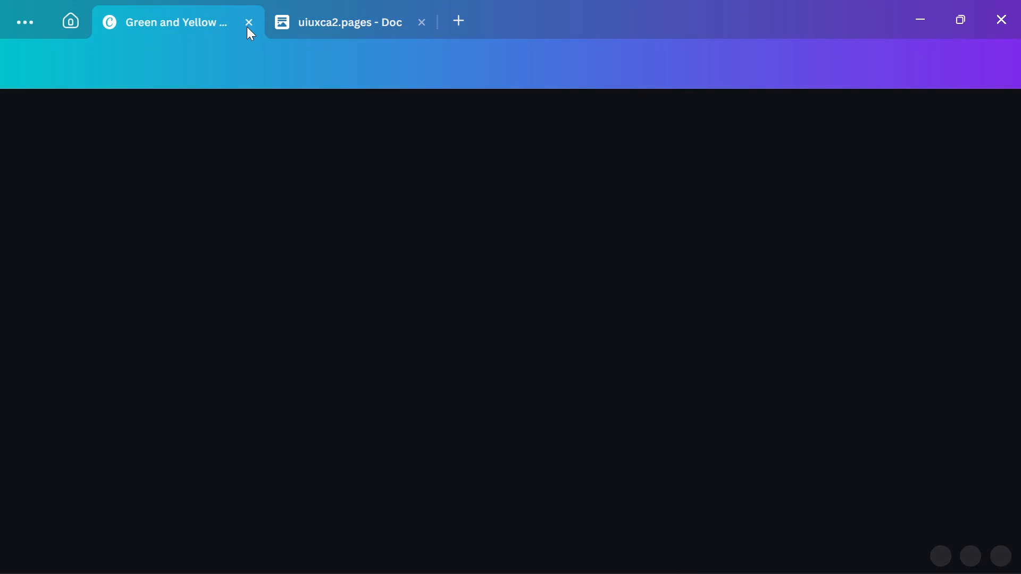
left_click(245, 23)
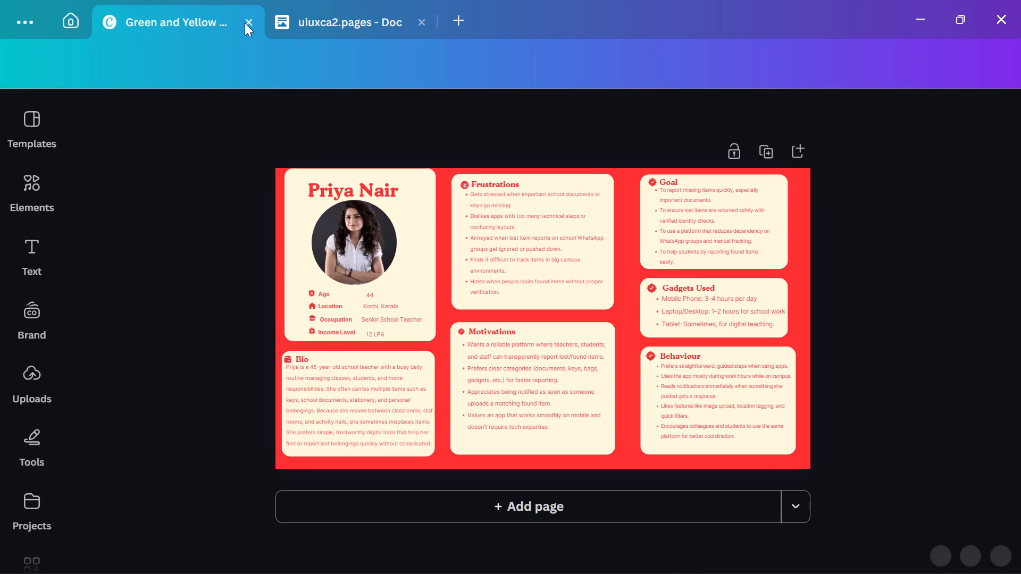
left_click(247, 23)
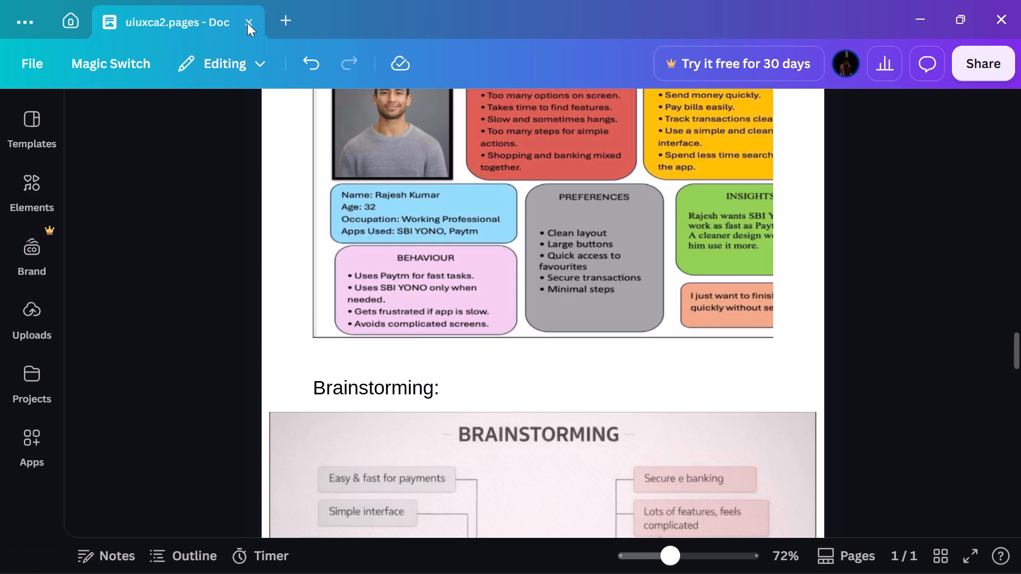
On the cover page's Name line, remove the first name, keep the surname, and add the submitting student's given names after it.
scroll(451, 359, "up", 20)
scroll(451, 359, "up", 5)
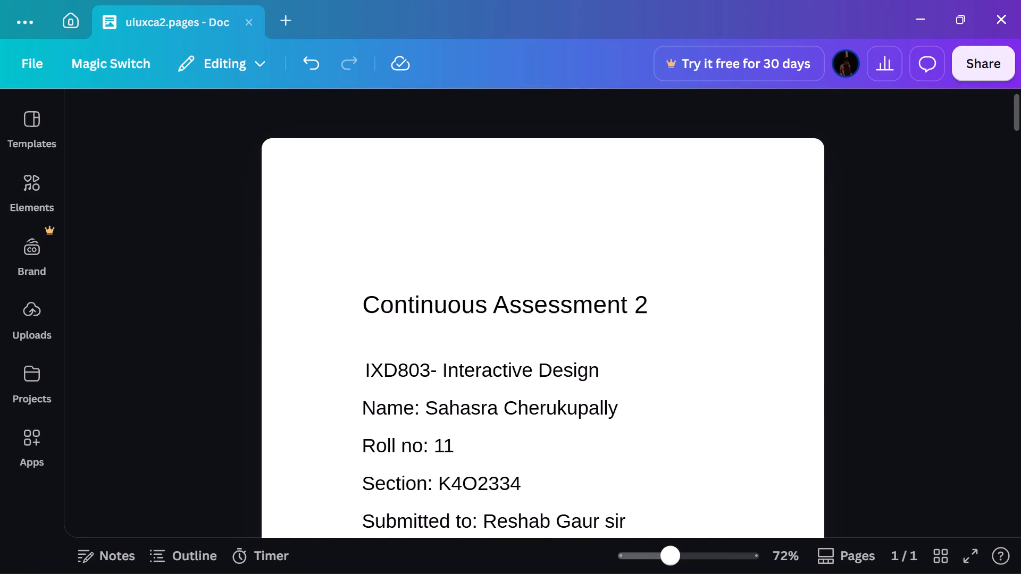
left_click(504, 411)
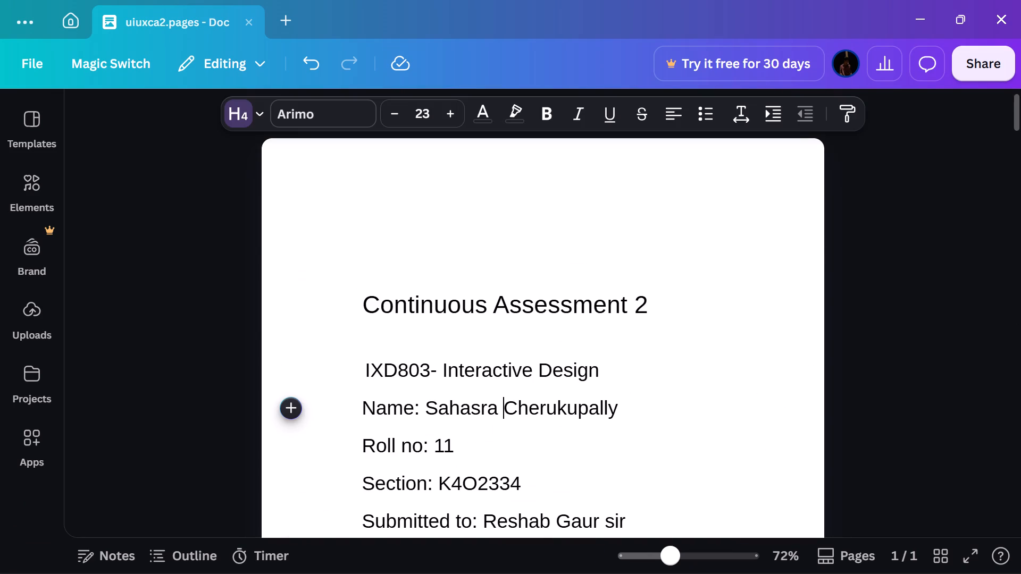
key("BackSpace")
key("BackSpace")
key("BackSpace")
key("BackSpace")
key("BackSpace")
key("BackSpace")
key("BackSpace")
key("BackSpace")
key("Right")
key("Right")
key("Right")
key("Right")
key("Right")
key("Right")
key("Right")
key("Right")
key("Right")
key("Right")
key("Right")
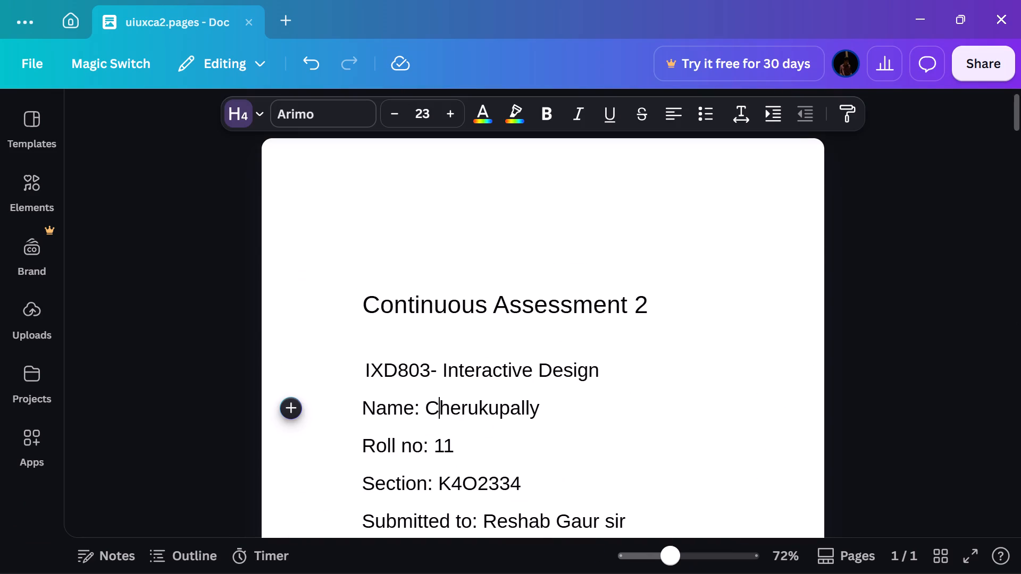
key("Right")
key("Right")
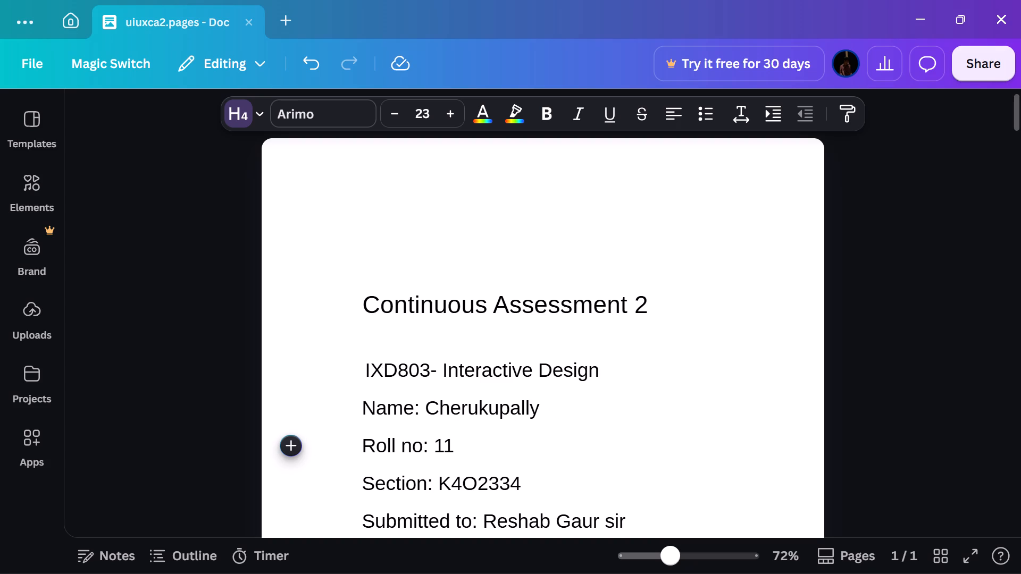
left_click(550, 417)
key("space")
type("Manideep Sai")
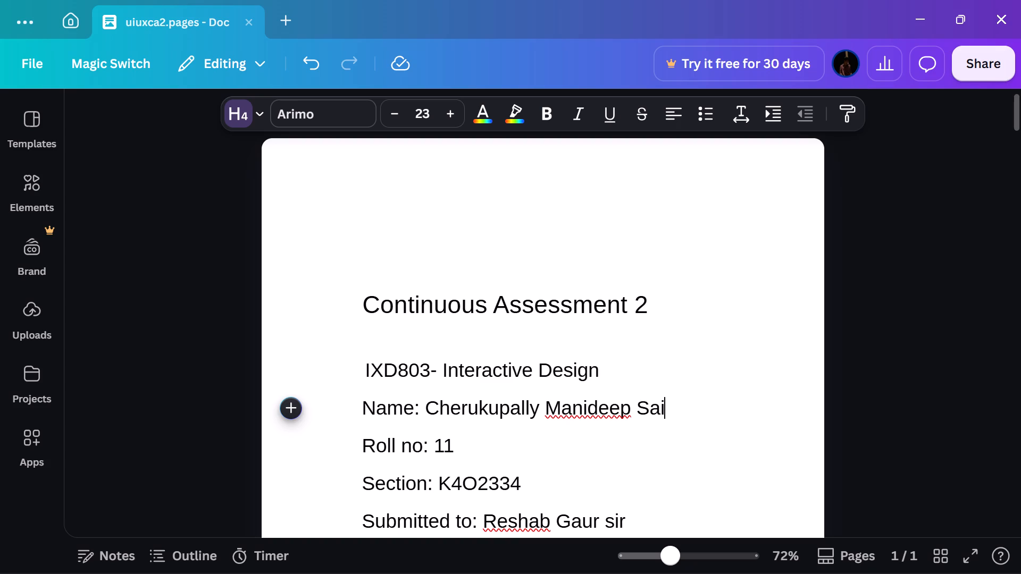
Set the roll number on the cover page to 09.
left_click(504, 442)
key("Left")
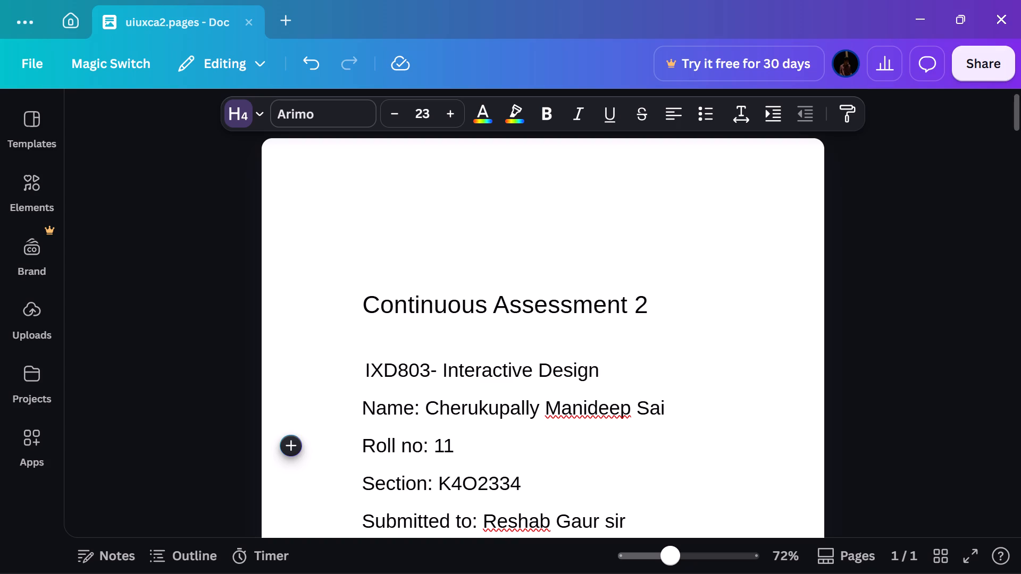
key("BackSpace")
key("BackSpace")
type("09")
Replace the last two digits of the registration number on the cover page with those of the submitting student.
scroll(515, 489, "down", 1)
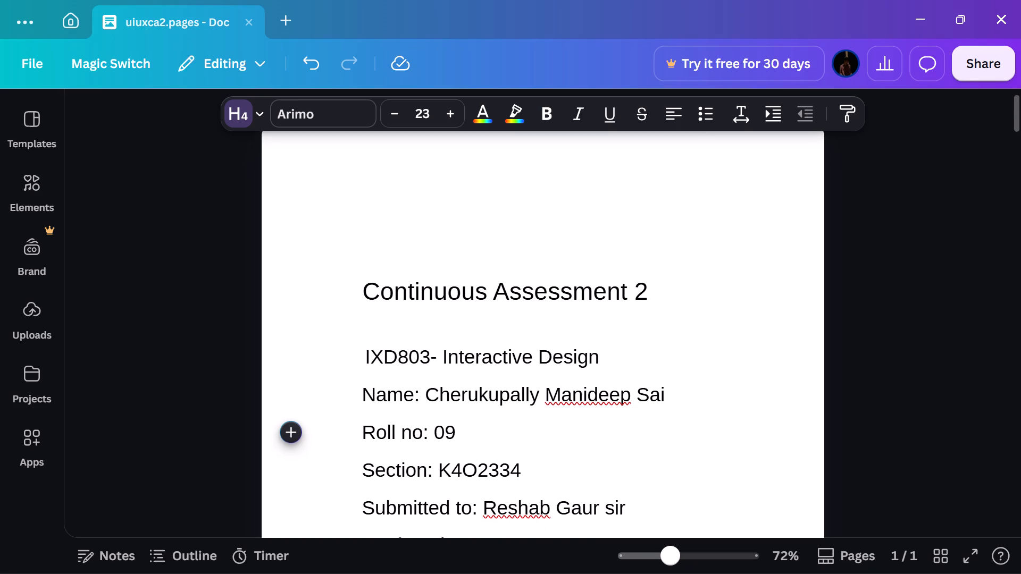
scroll(515, 489, "down", 3)
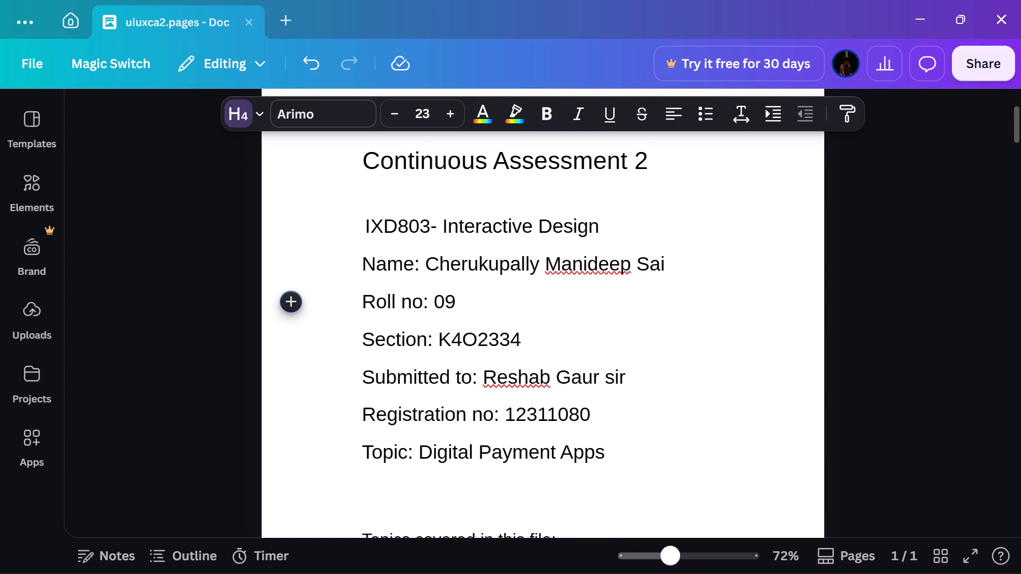
left_click(597, 412)
key("BackSpace")
key("BackSpace")
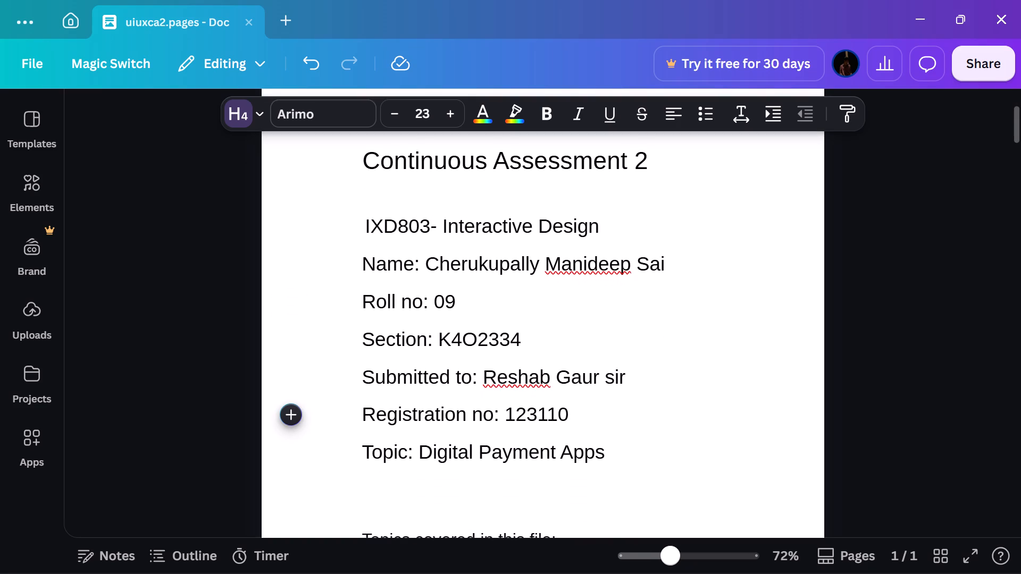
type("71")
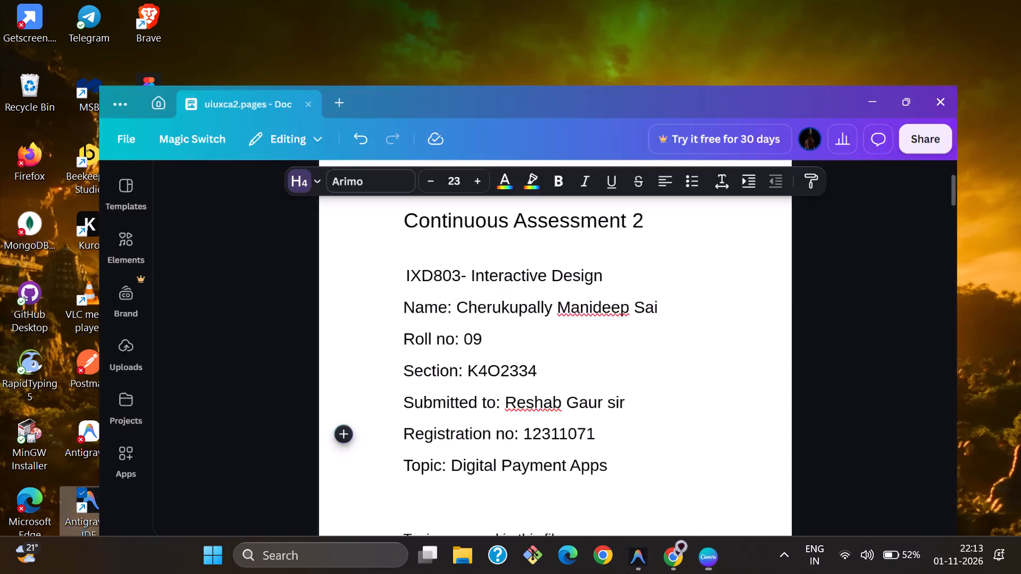
Switch to File Explorer, look through the C++ Codes folder inside Documents > IXDENDTERM, and return to Documents.
left_click(455, 566)
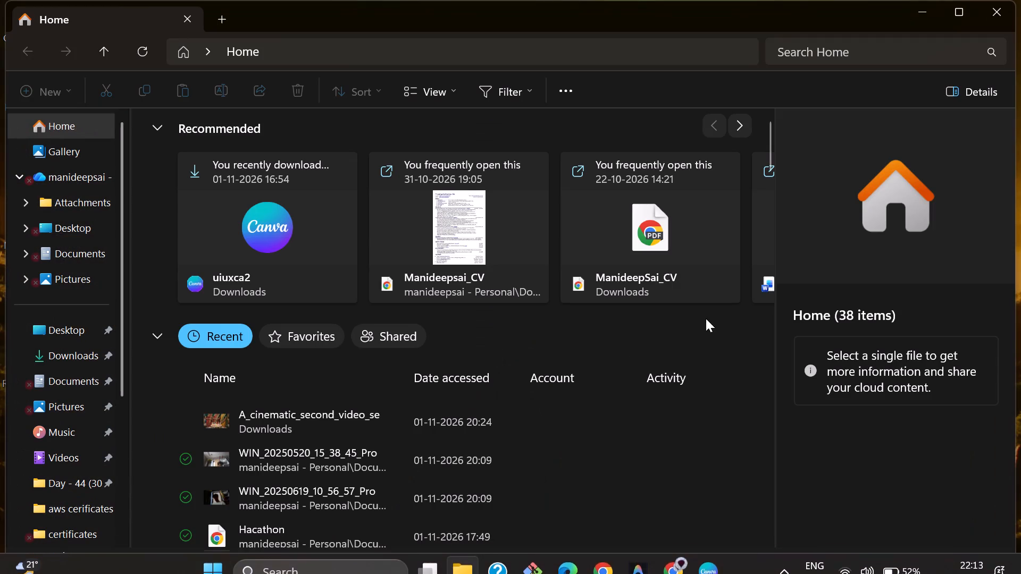
left_click(69, 393)
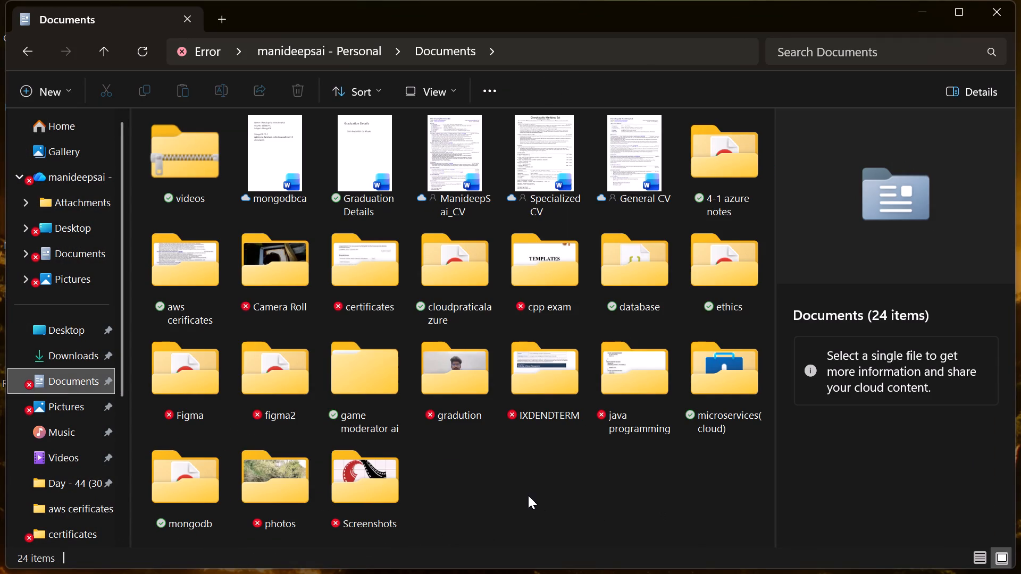
double_click(556, 400)
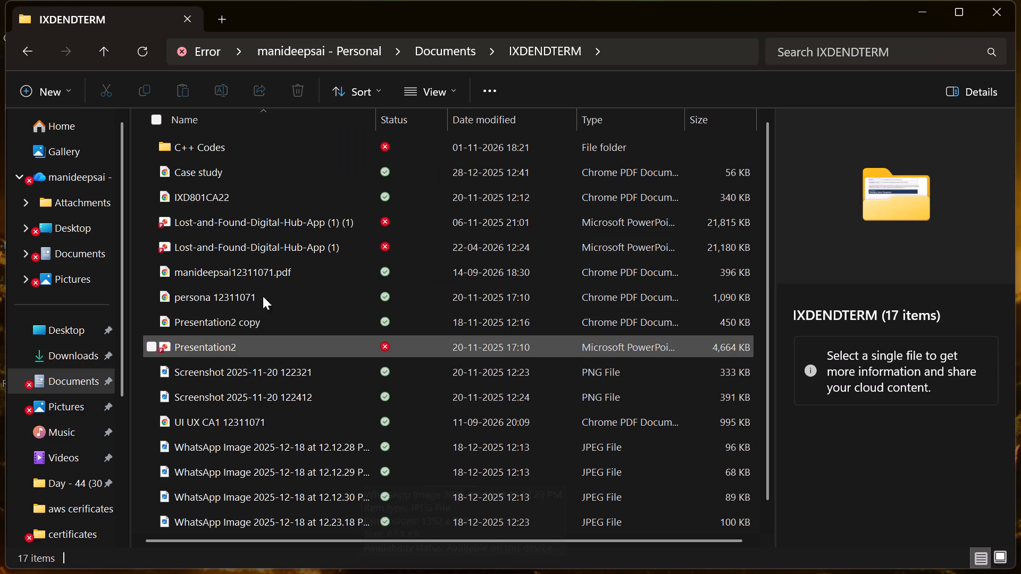
double_click(185, 151)
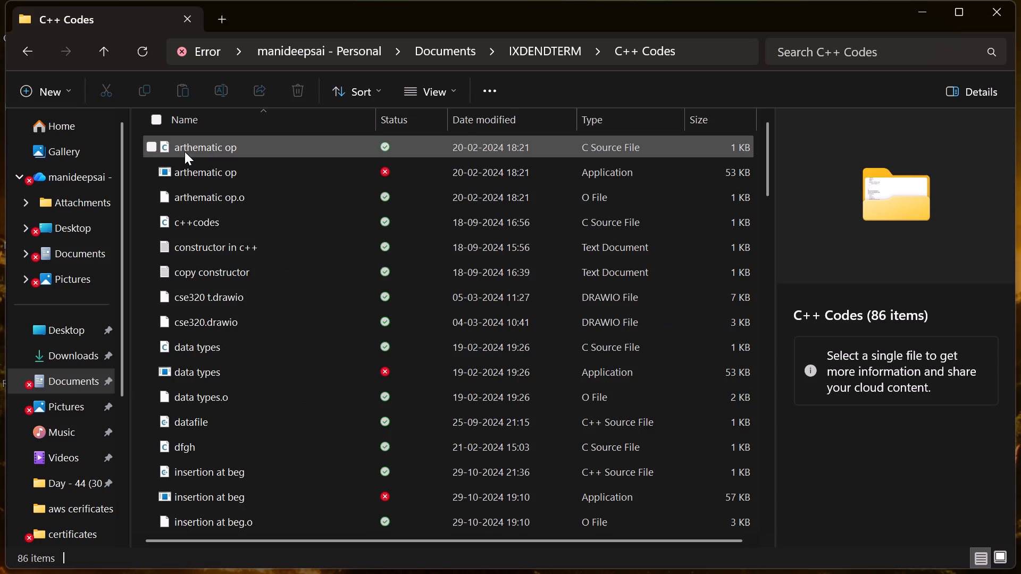
scroll(209, 254, "down", 19)
scroll(209, 254, "up", 3)
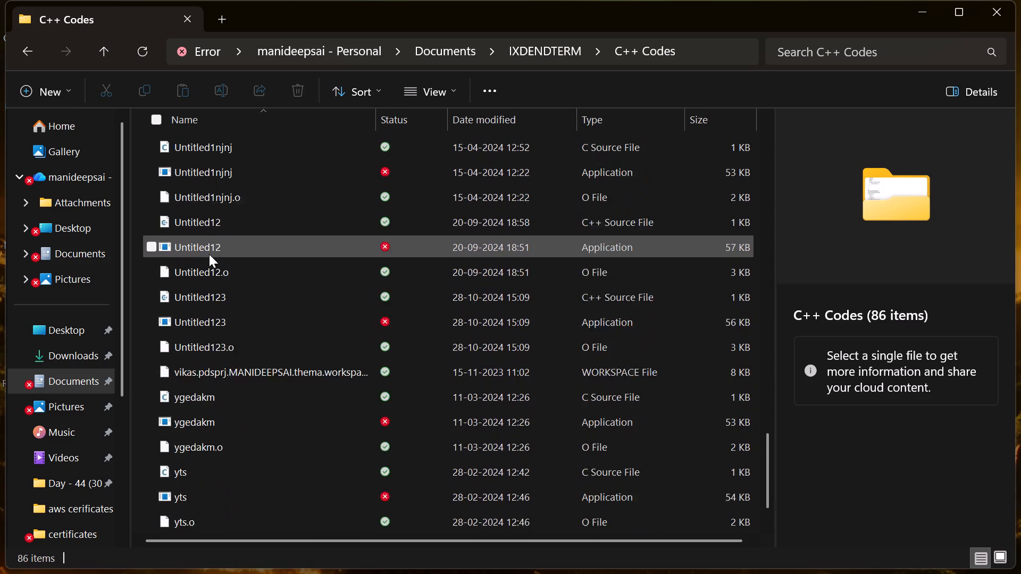
scroll(209, 254, "up", 14)
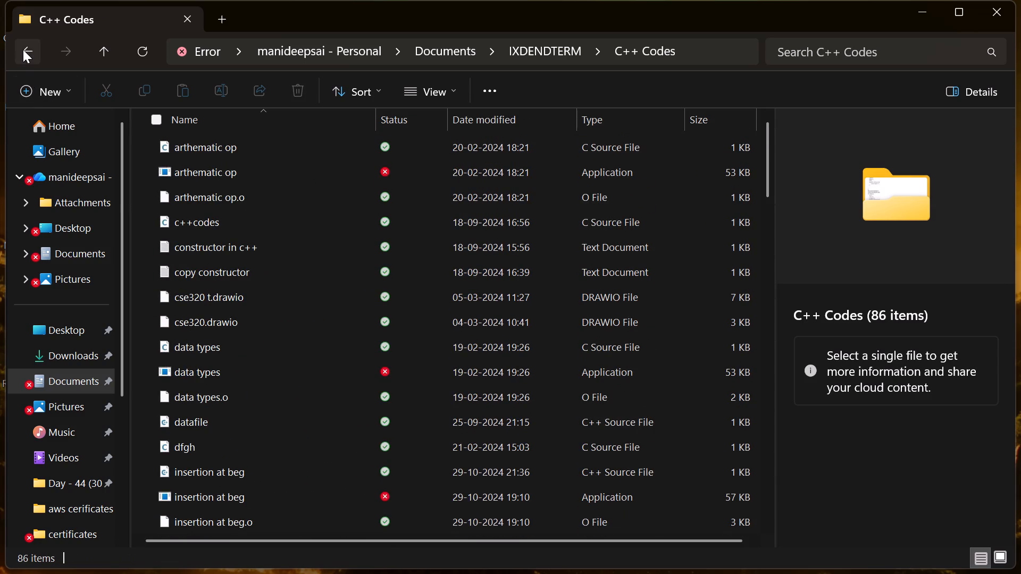
left_click(23, 49)
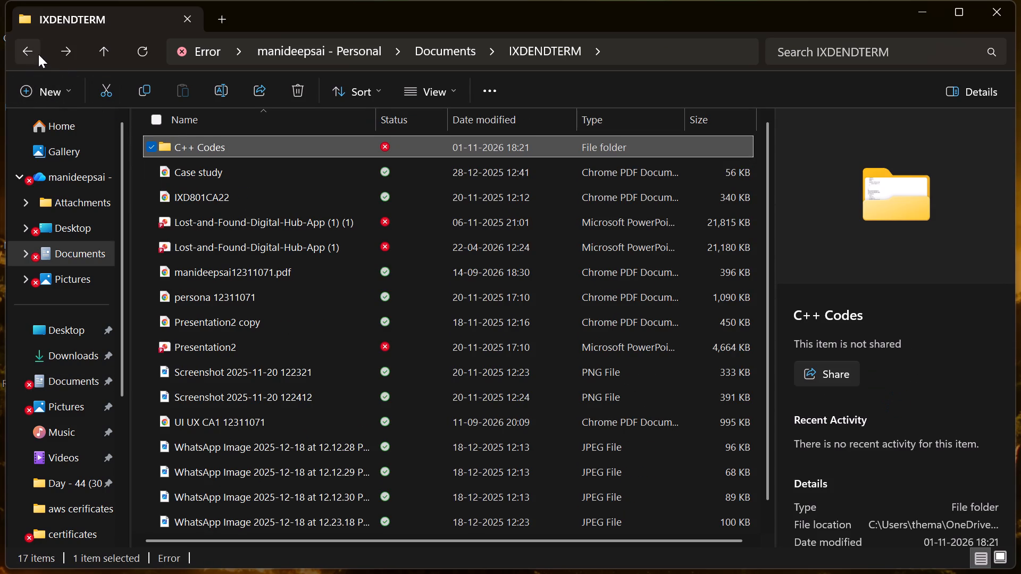
left_click(38, 54)
scroll(477, 408, "up", 3)
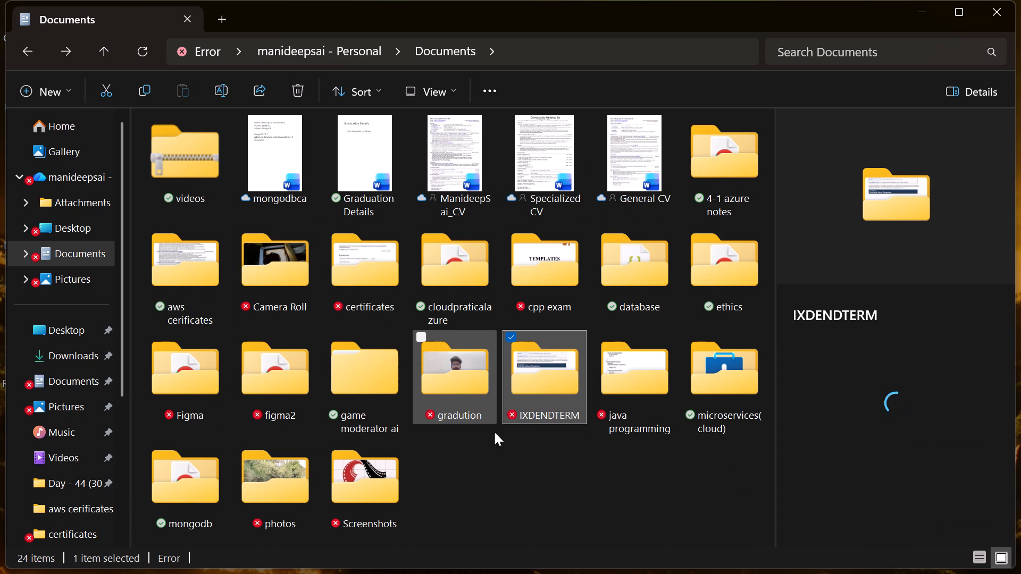
left_click(557, 506)
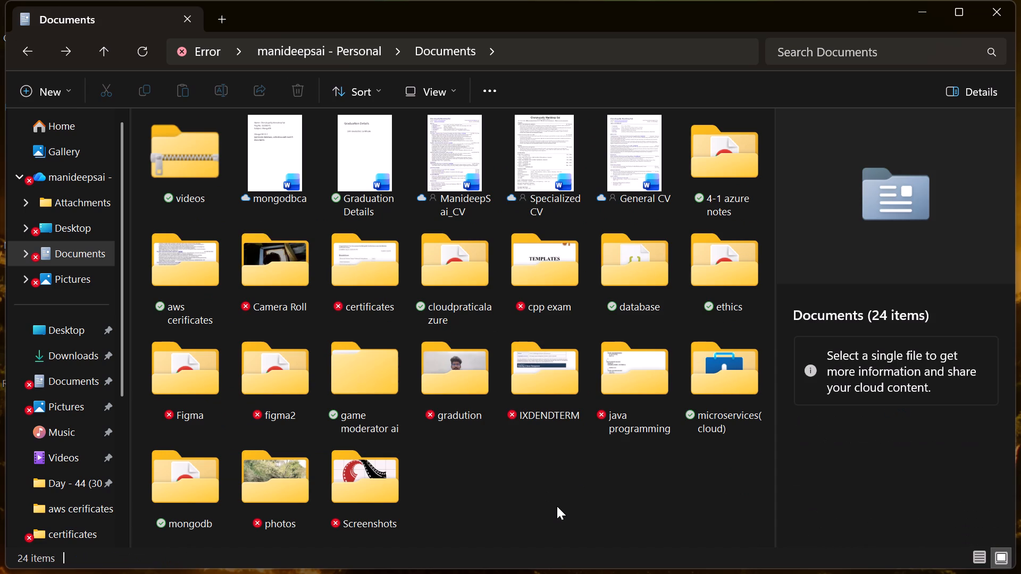
Move the C++ Codes folder out of IXDENDTERM into the Documents folder.
double_click(533, 409)
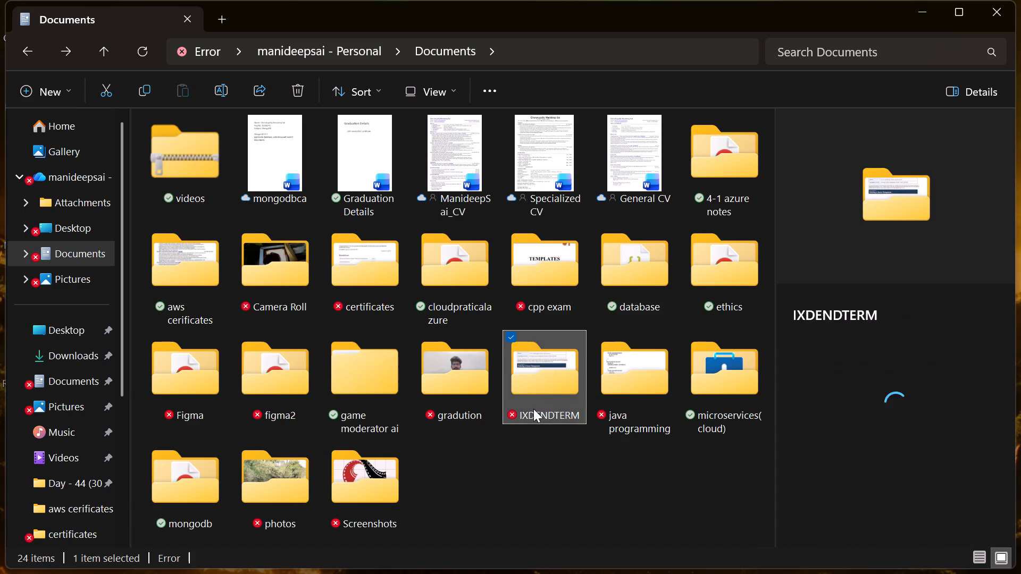
left_click(147, 141)
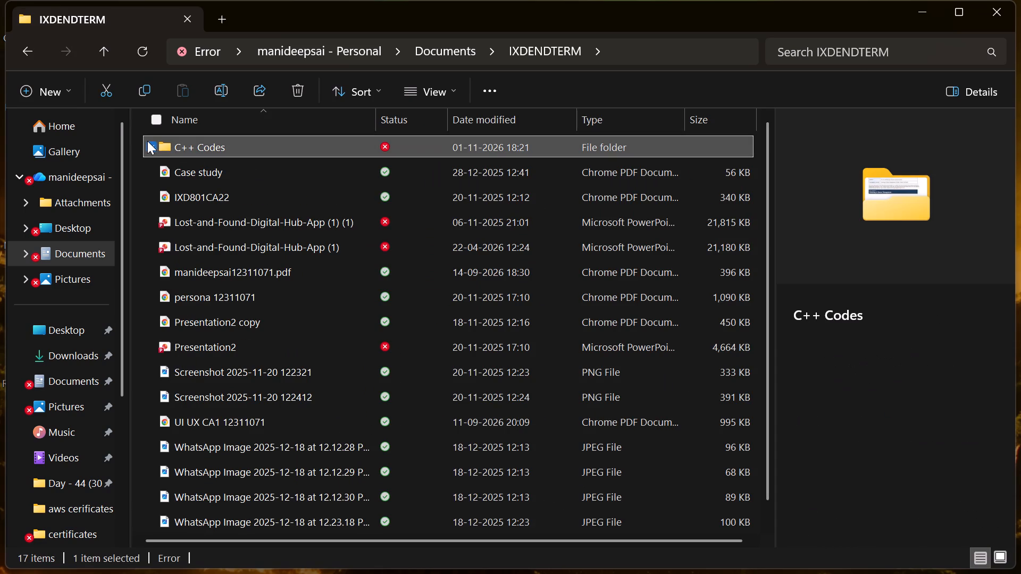
left_click(105, 95)
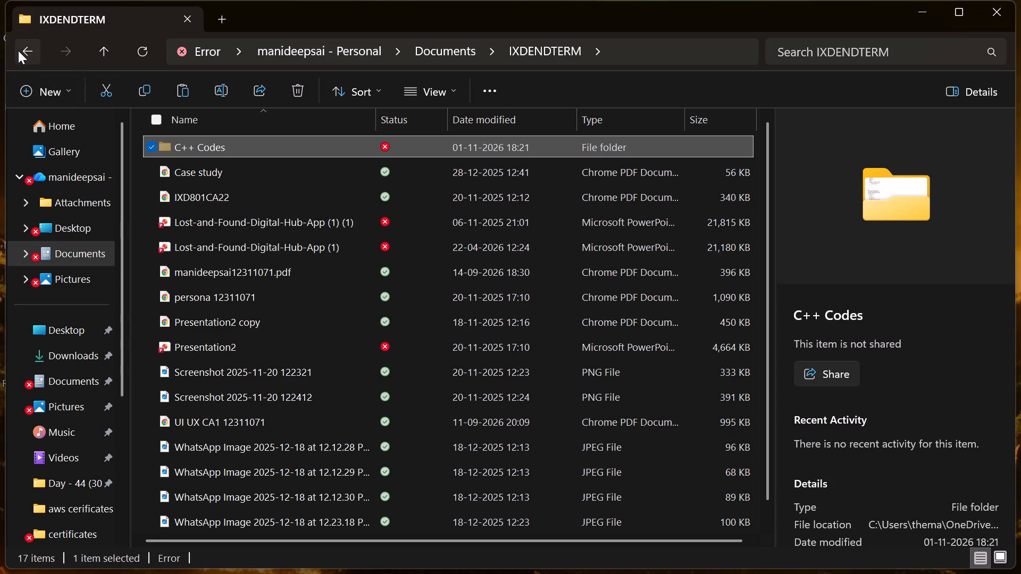
left_click(18, 50)
key("ctrl+v")
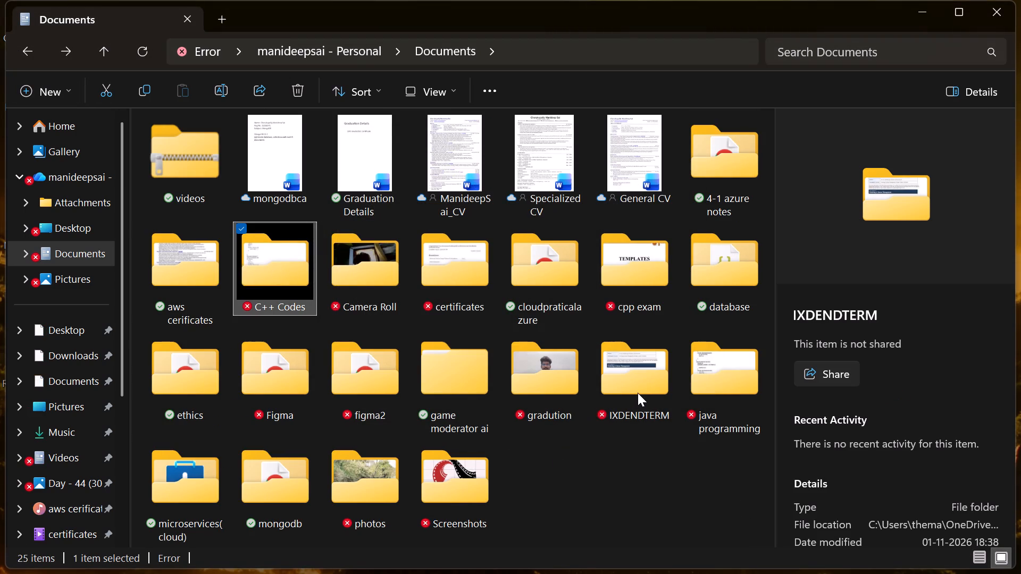
Open the IXDENDTERM folder in Documents again.
double_click(638, 393)
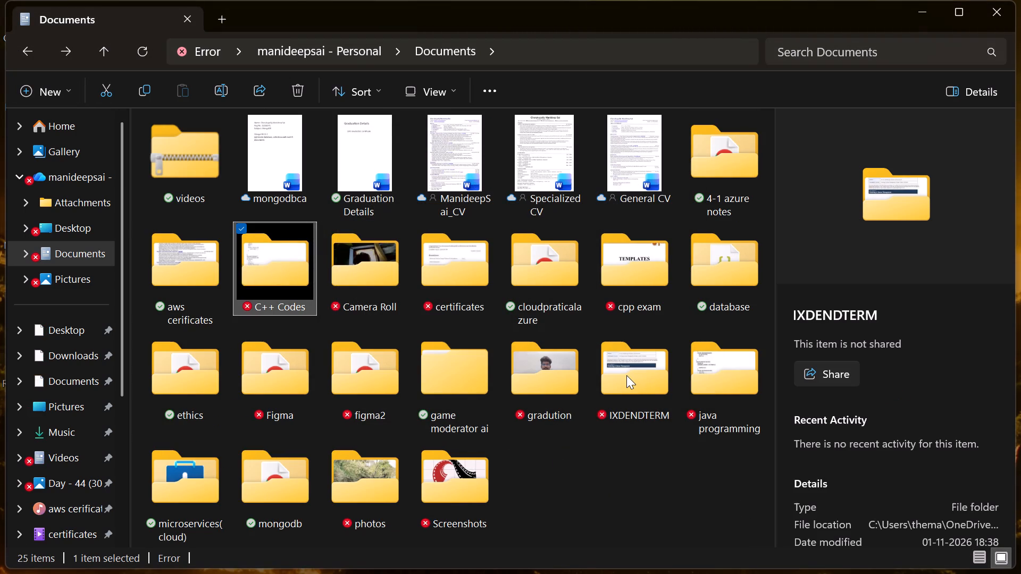
left_click(626, 375)
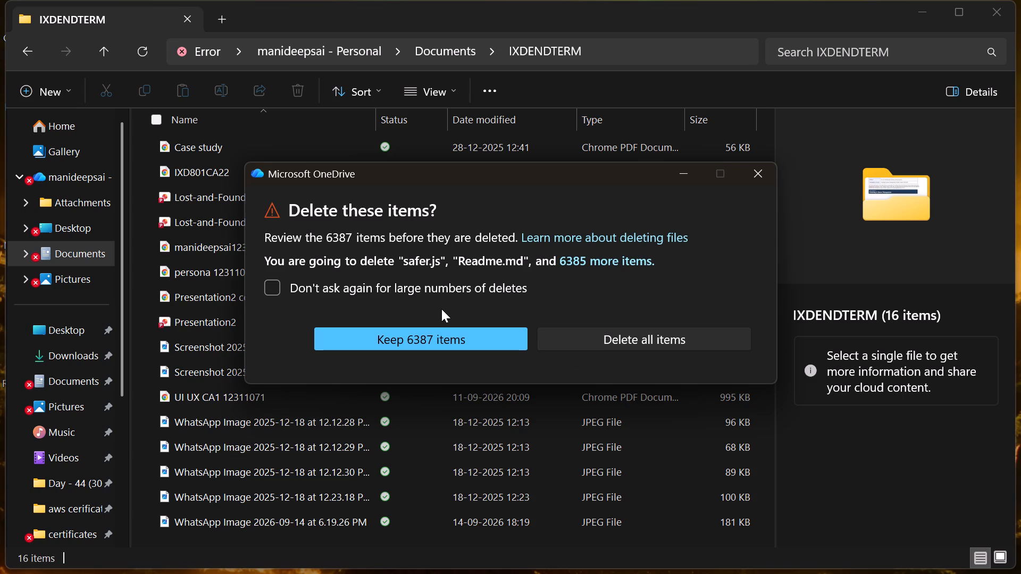
Review the items OneDrive lists for deletion and choose to keep all 6387 of them.
left_click(627, 260)
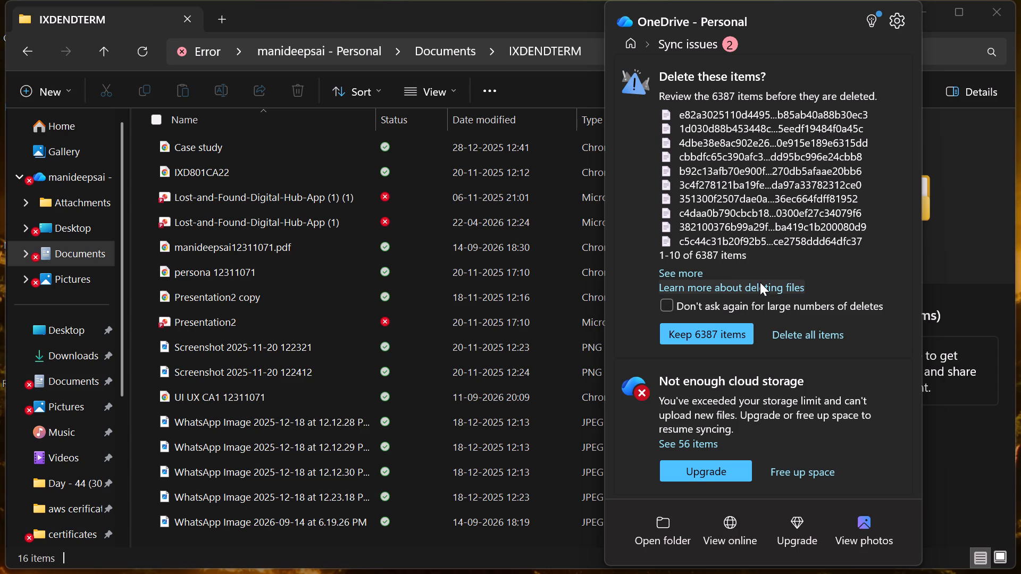
scroll(760, 282, "down", 7)
left_click(729, 338)
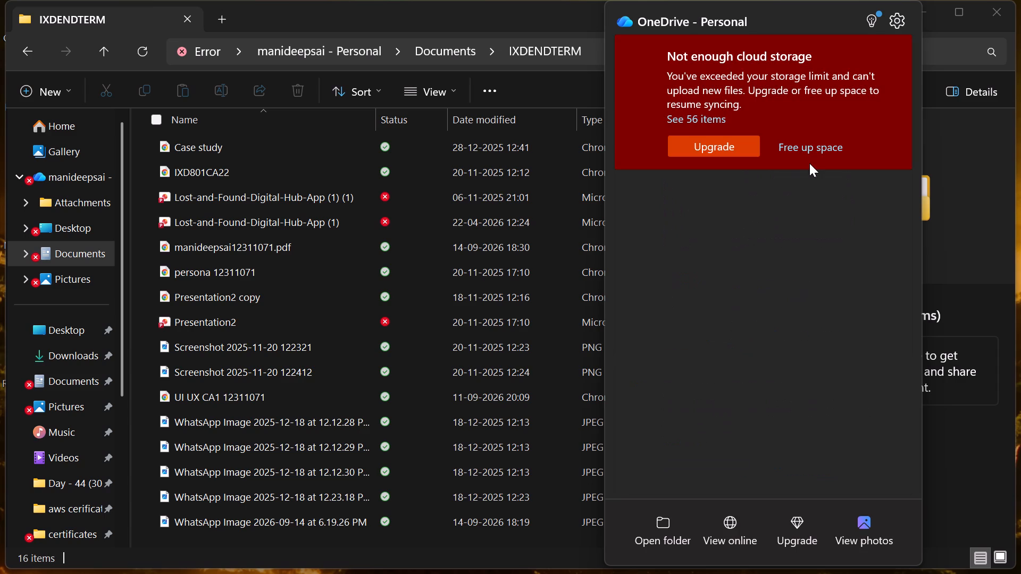
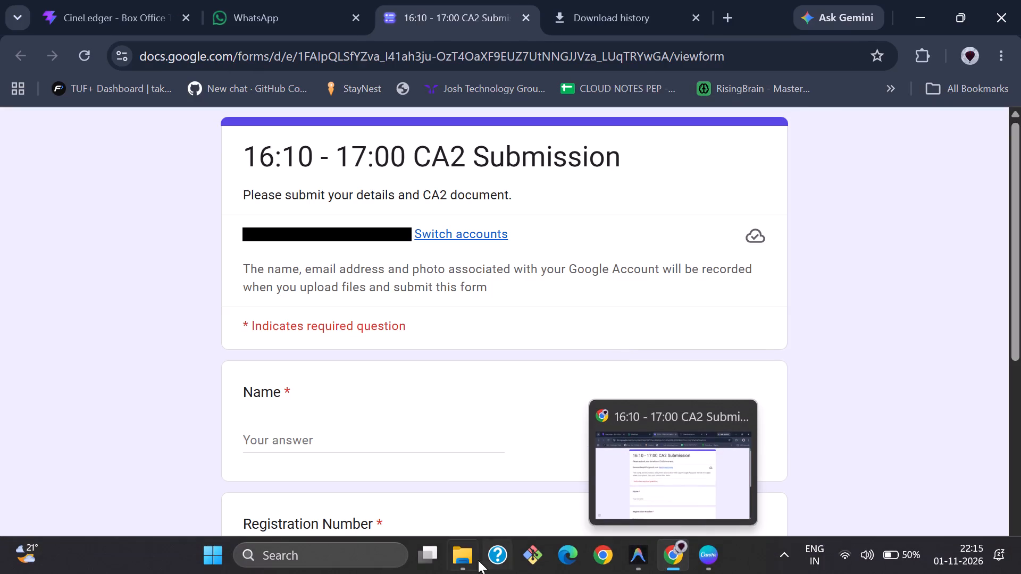
Switch to File Explorer, open the Case study and IXD801CA22 PDFs from IXDENDTERM, and look through the folder's other files.
left_click(457, 560)
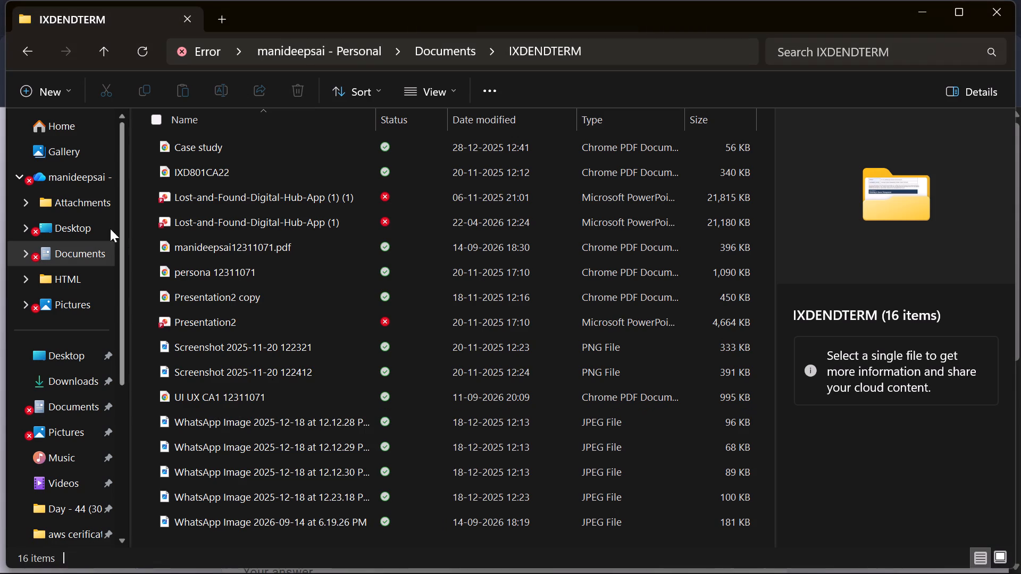
double_click(200, 154)
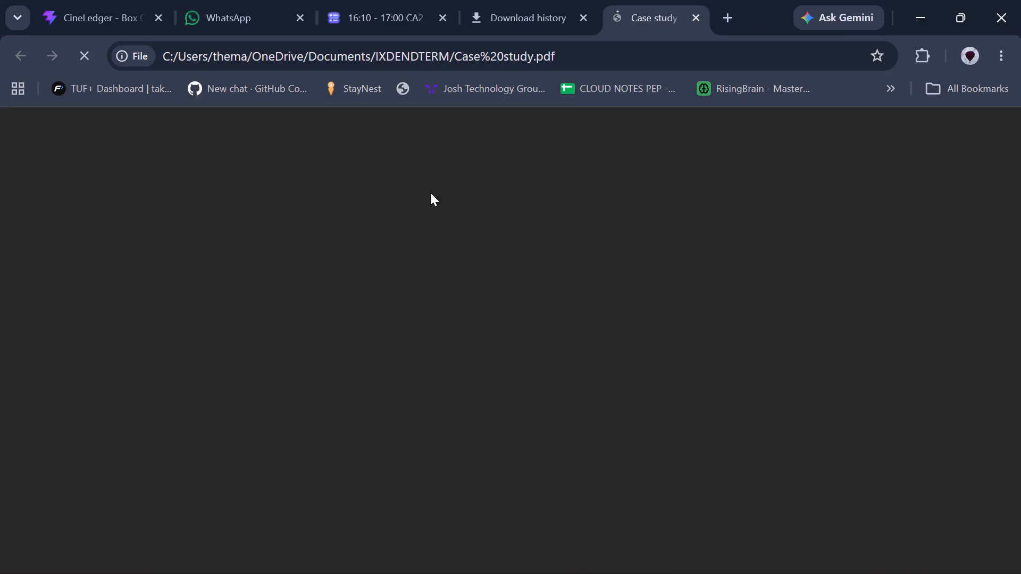
left_click(699, 17)
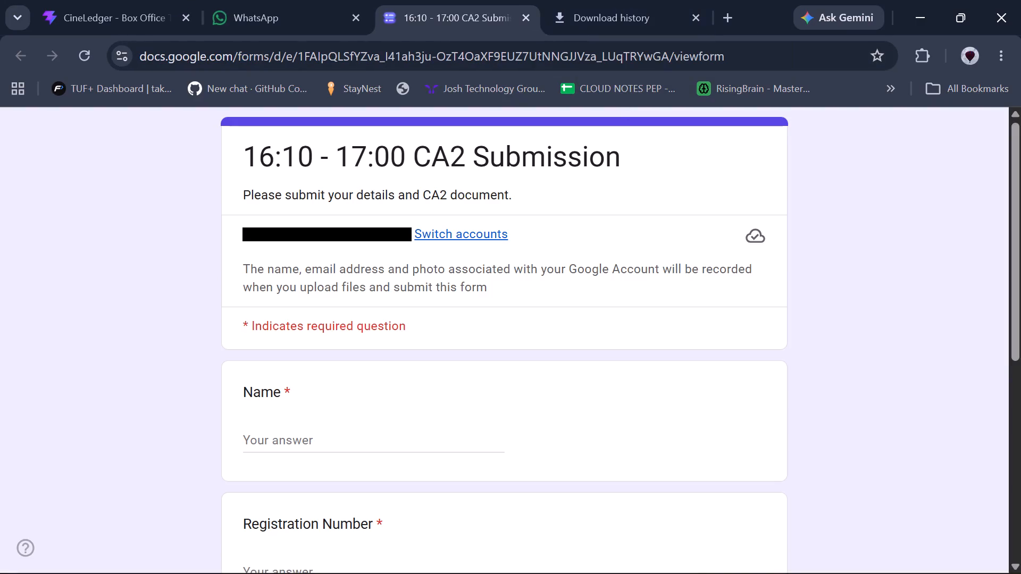
left_click(467, 553)
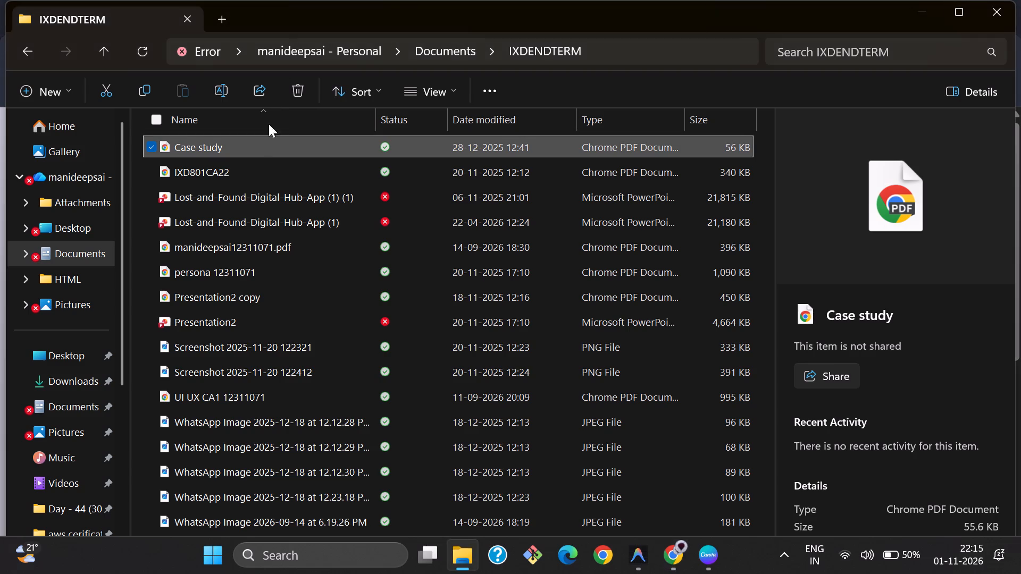
double_click(237, 174)
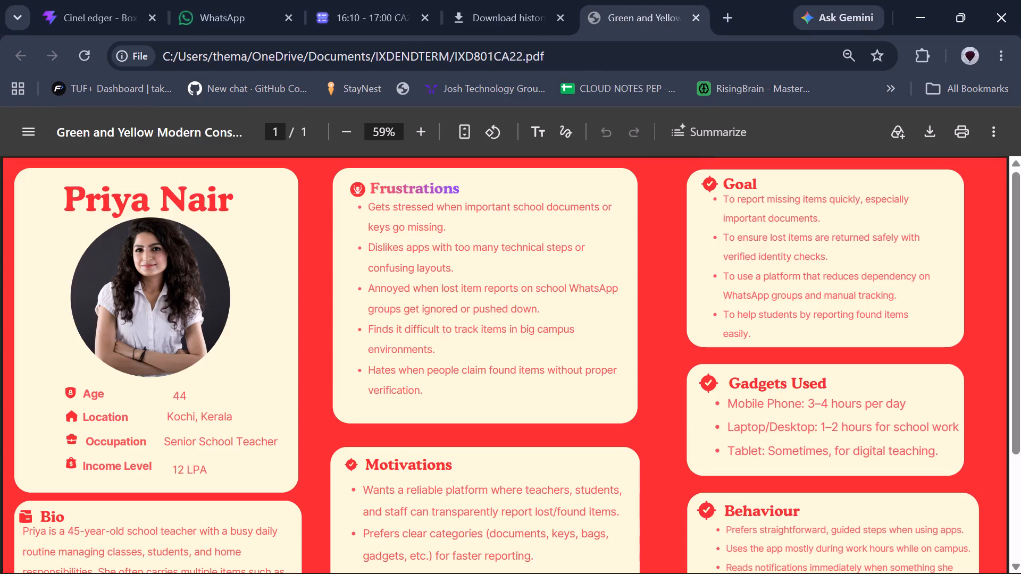
left_click(694, 18)
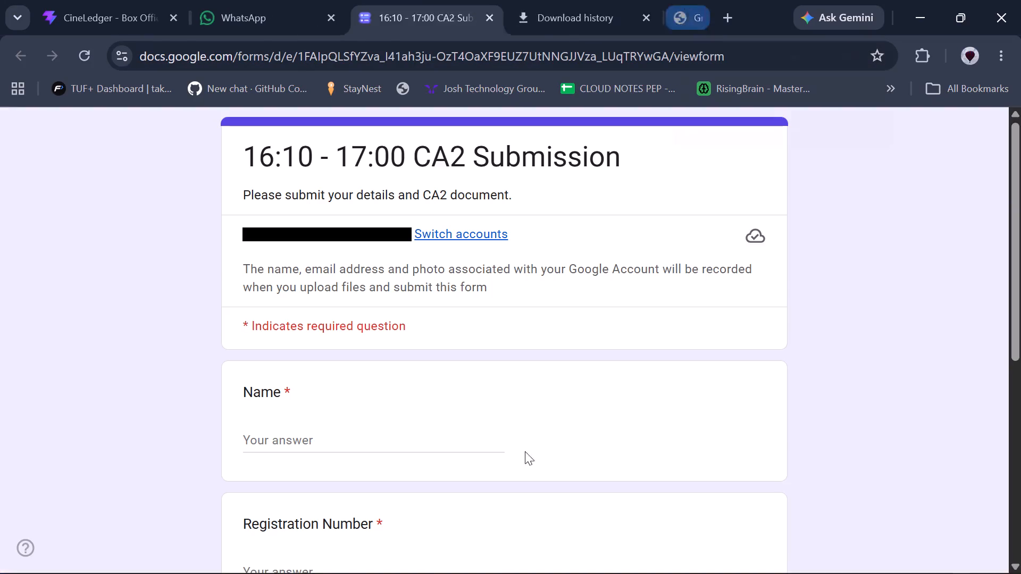
left_click(459, 563)
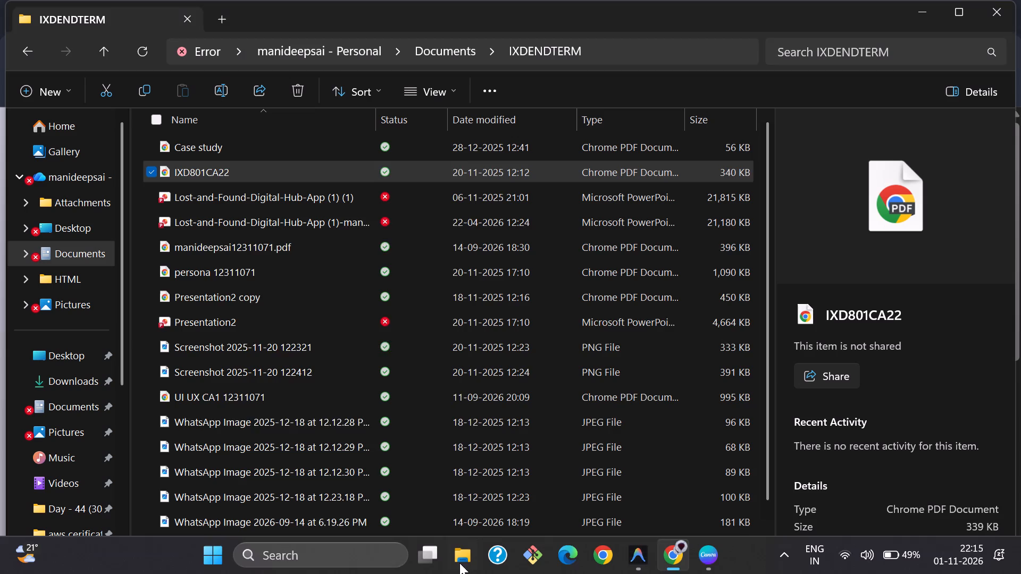
scroll(292, 438, "down", 2)
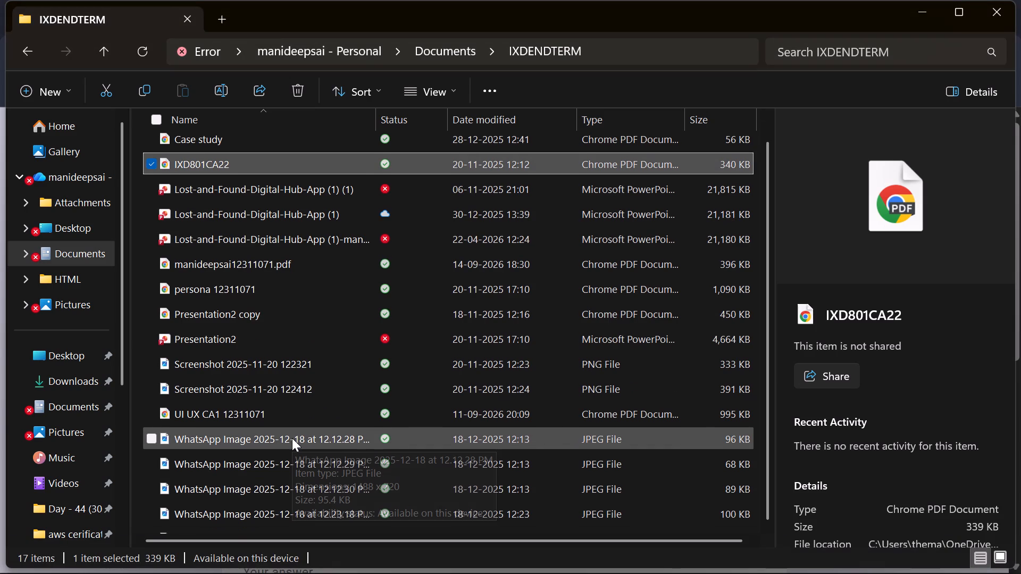
scroll(292, 438, "down", 2)
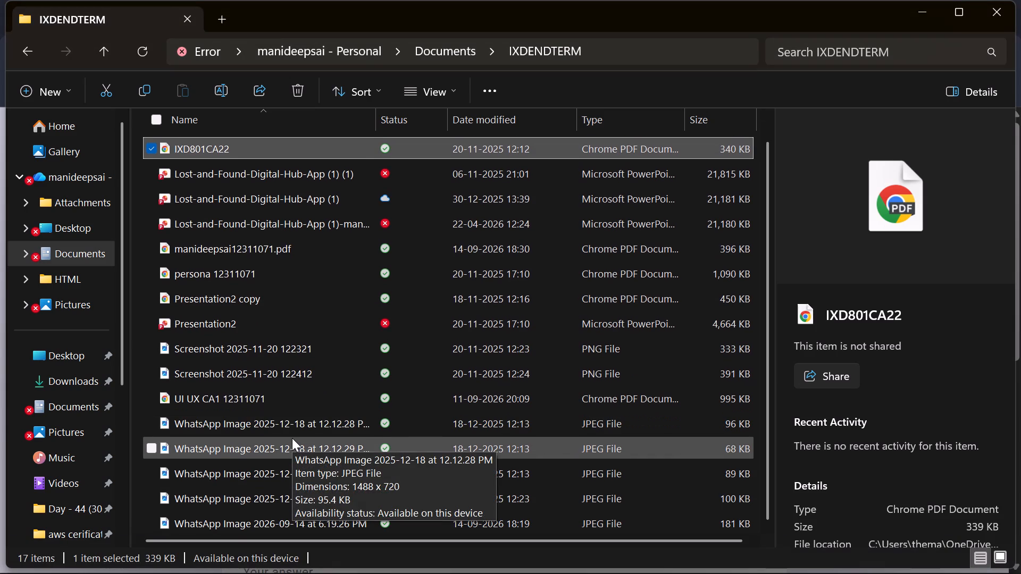
scroll(292, 438, "down", 2)
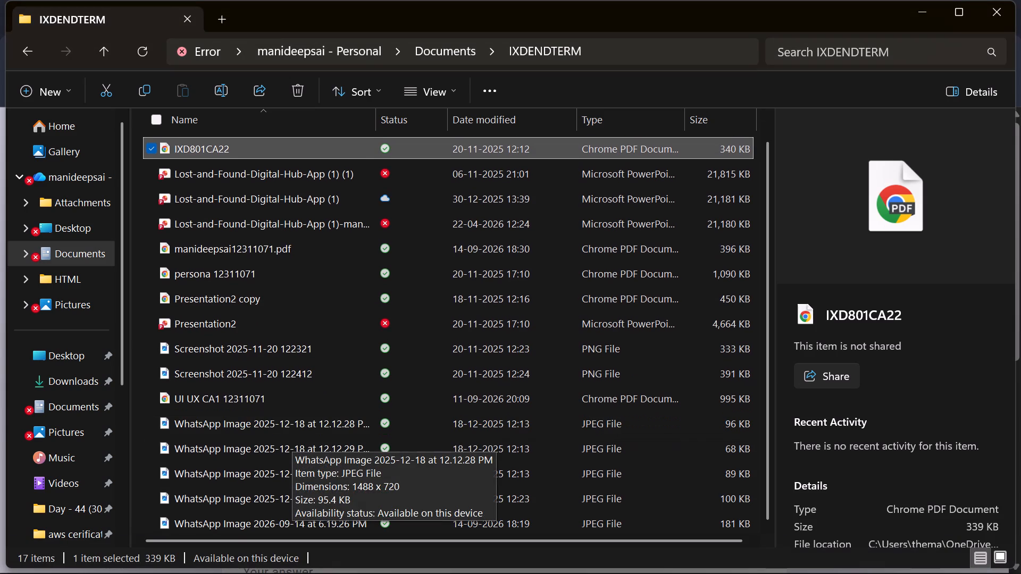
left_click(325, 529)
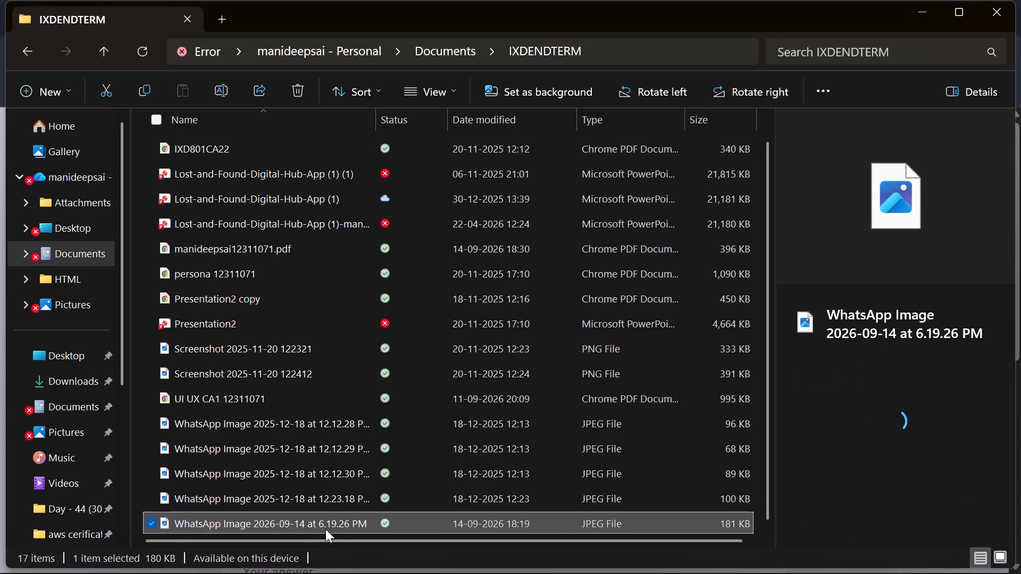
left_click(284, 502)
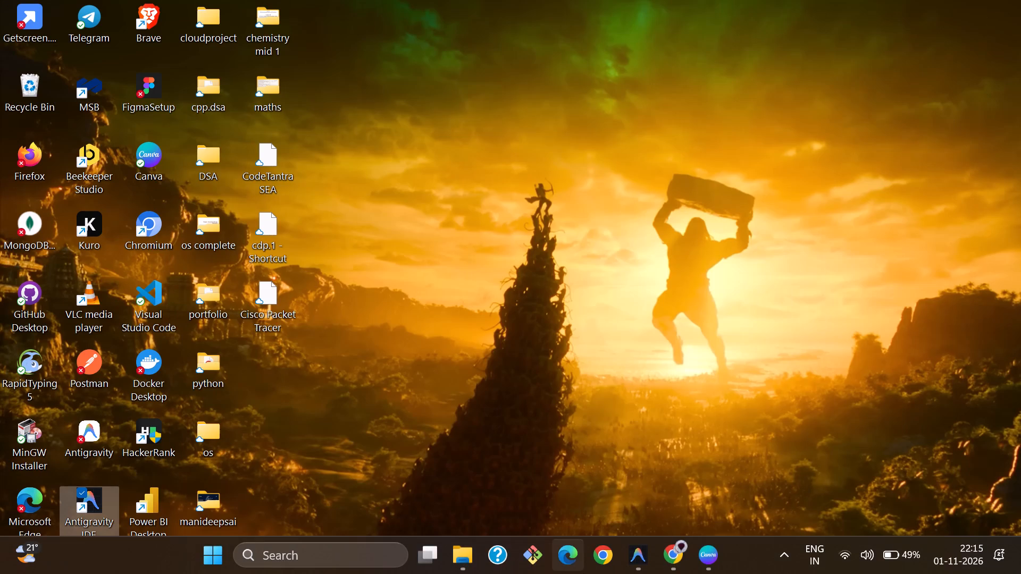
Switch to Canva and replace the cover page's topic with "Lost and Found Digital Hub".
left_click(705, 550)
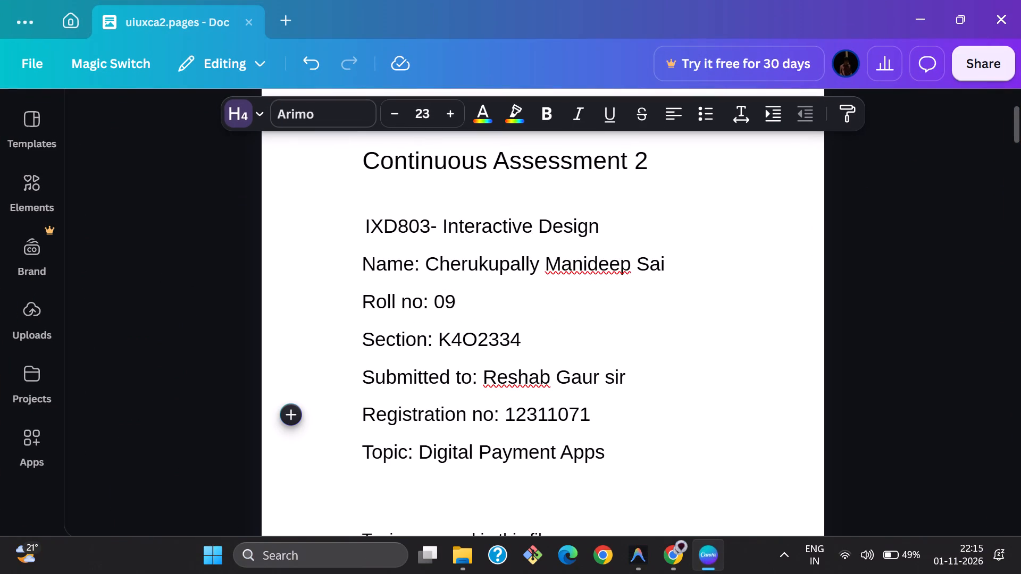
scroll(597, 440, "down", 2)
left_click_drag(609, 342, 424, 351)
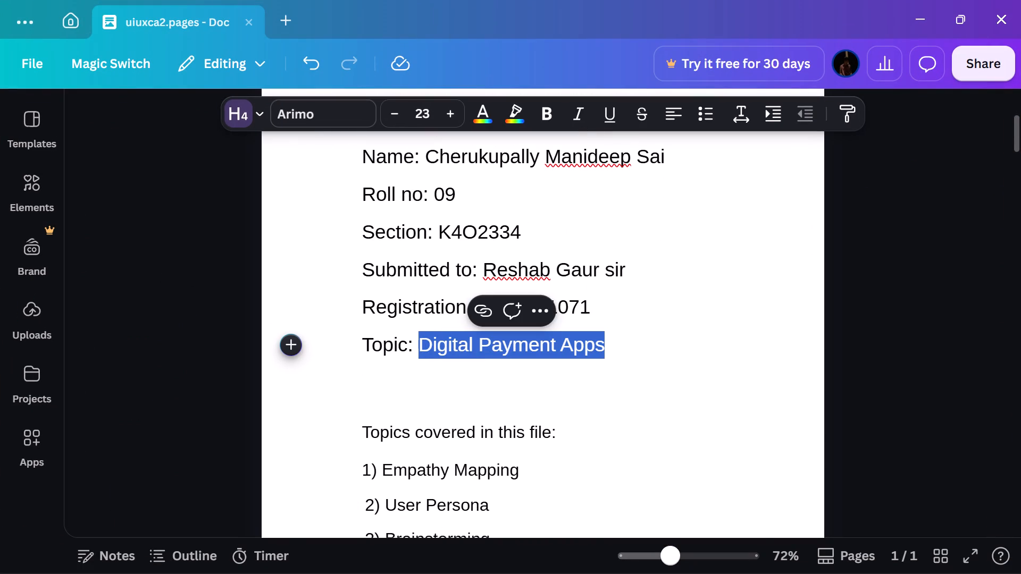
type("LOst")
key("BackSpace")
key("BackSpace")
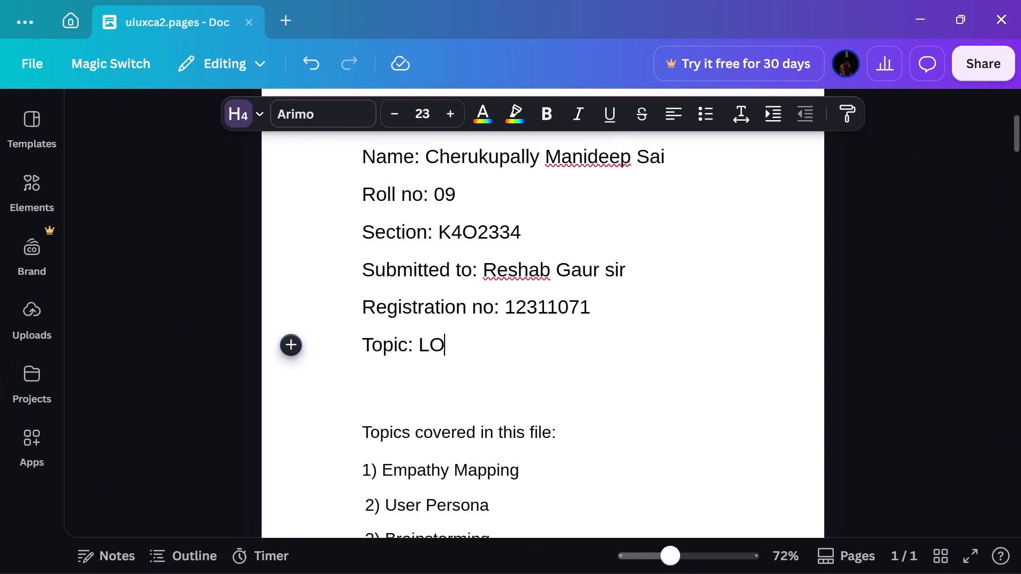
key("BackSpace")
type("ost")
key("space")
type("and Found Digital Hub")
Find the Empathy Mapping section in the document, and switch to File Explorer to preview the screenshots and WhatsApp images in IXDENDTERM.
scroll(472, 387, "down", 1)
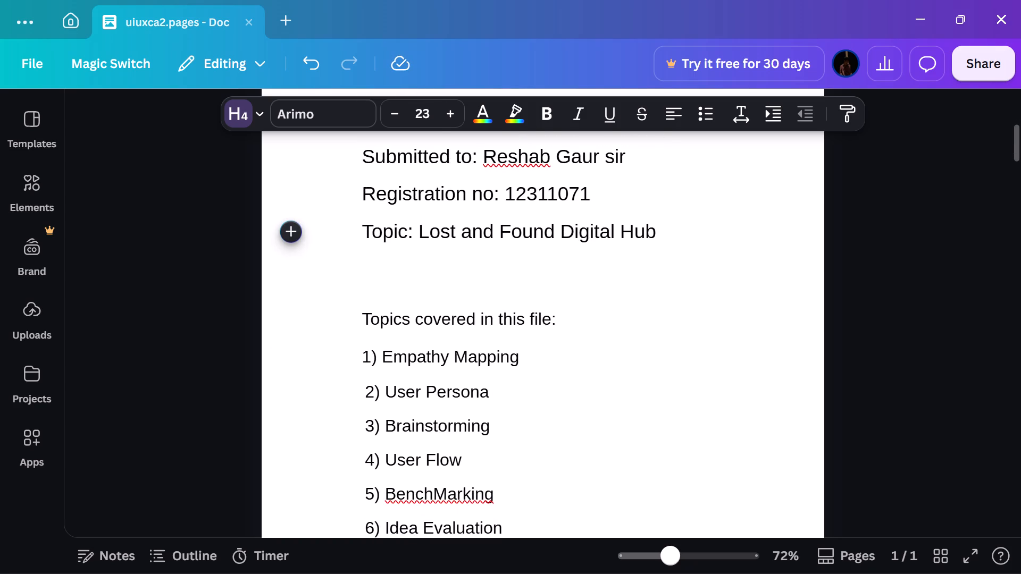
scroll(425, 455, "down", 3)
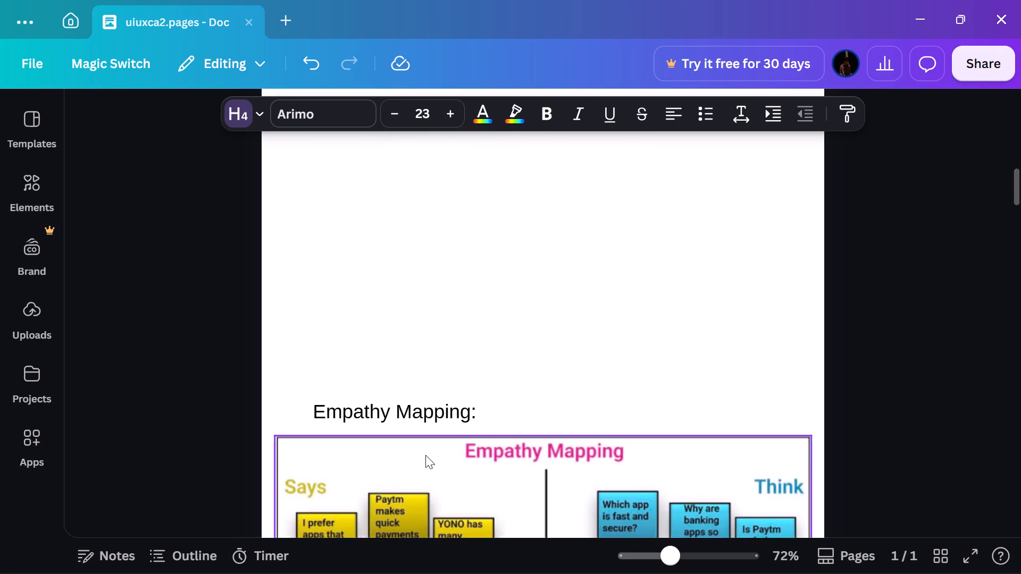
scroll(425, 455, "down", 2)
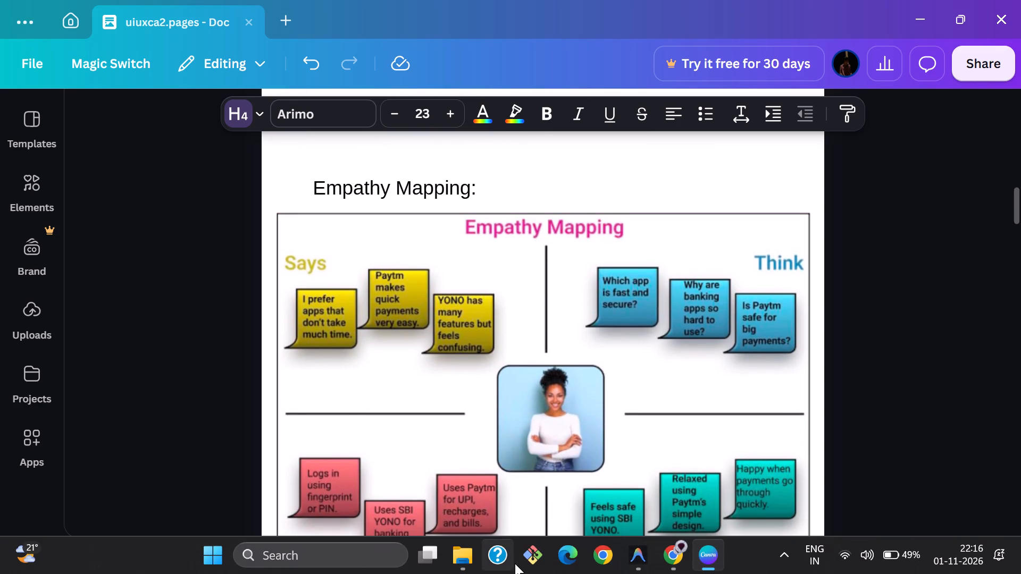
left_click(462, 565)
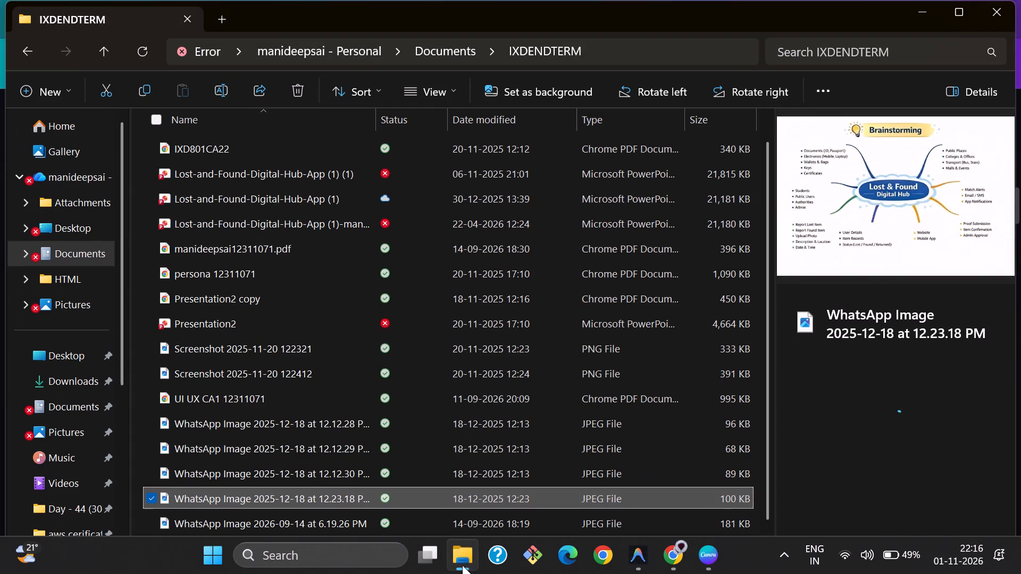
scroll(343, 443, "down", 3)
left_click(217, 368)
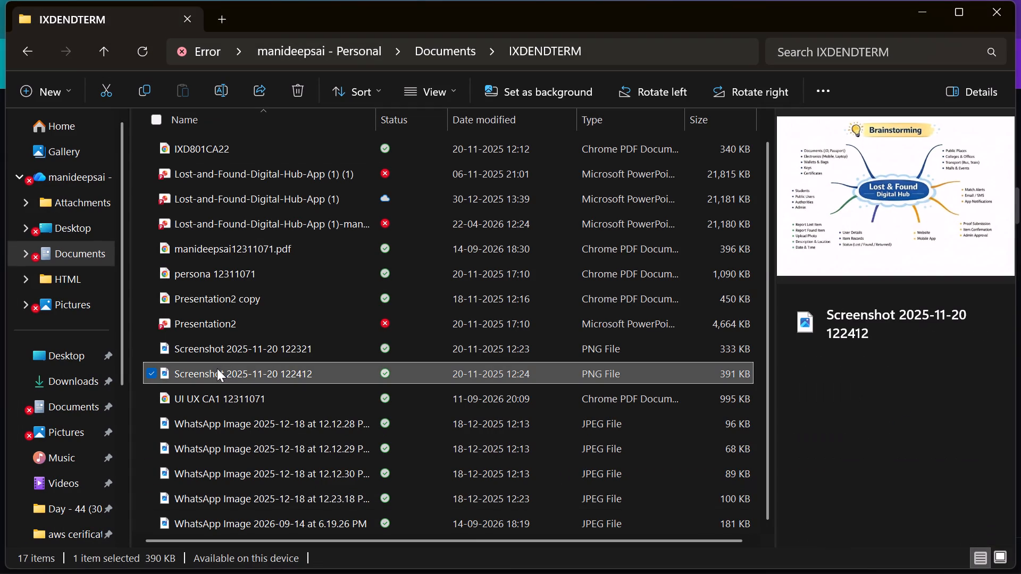
left_click(249, 343)
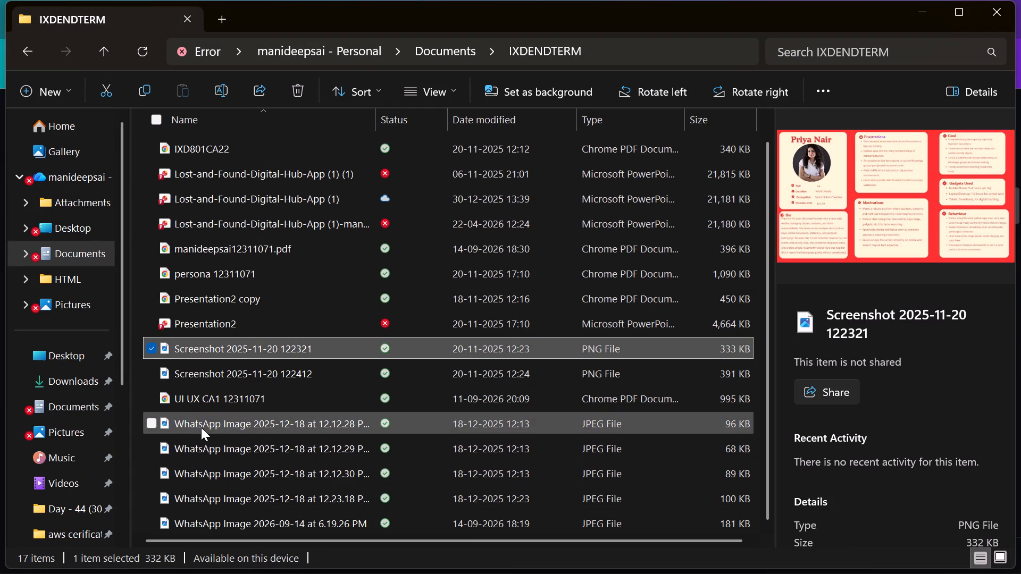
left_click(197, 425)
left_click(243, 451)
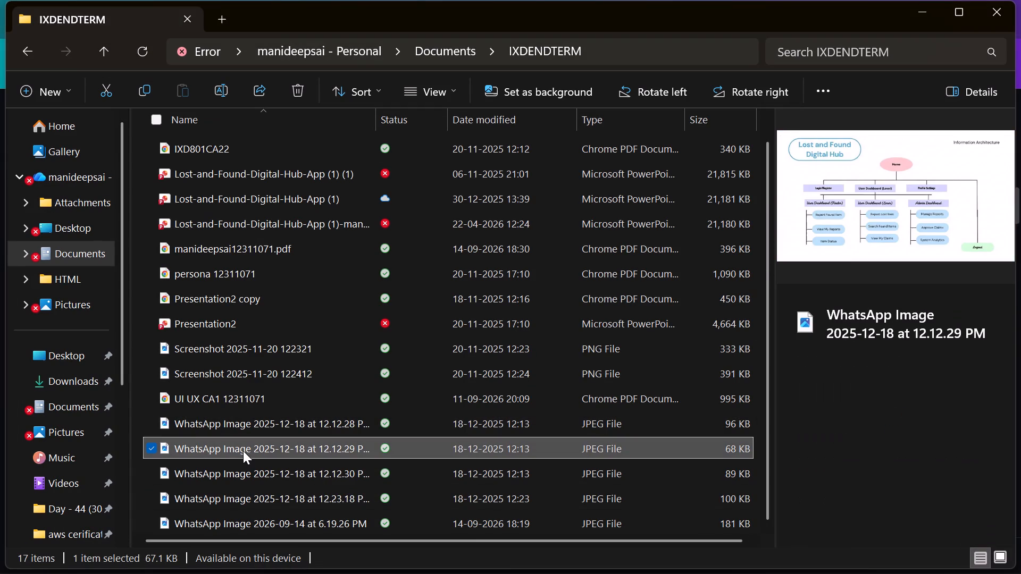
scroll(243, 451, "down", 2)
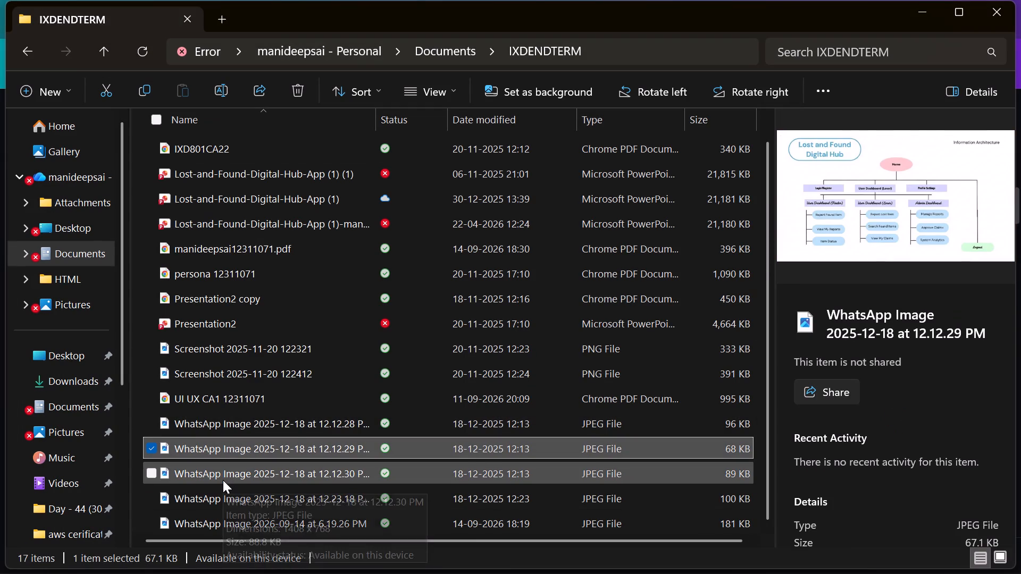
left_click(223, 480)
left_click(245, 497)
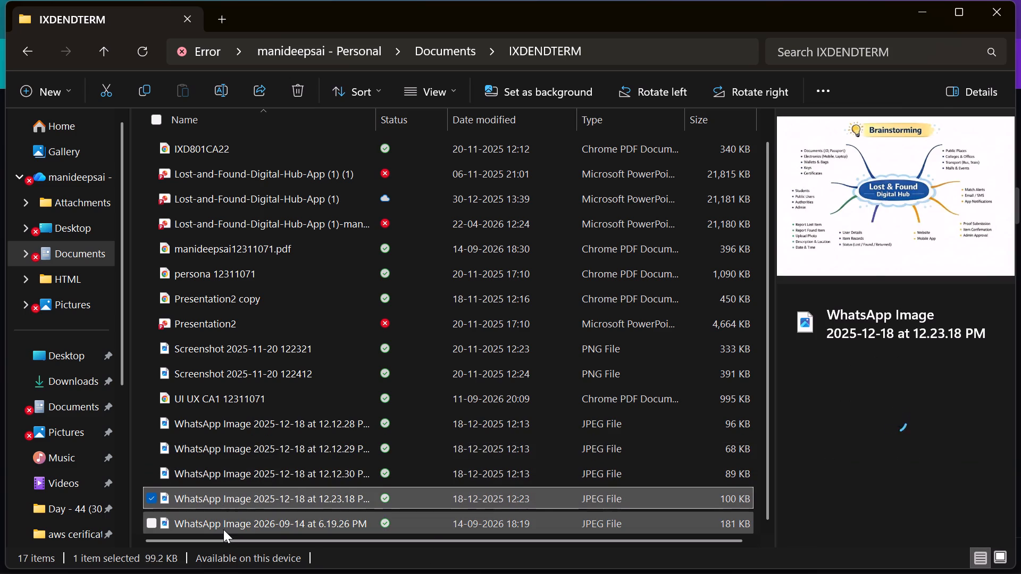
left_click(223, 529)
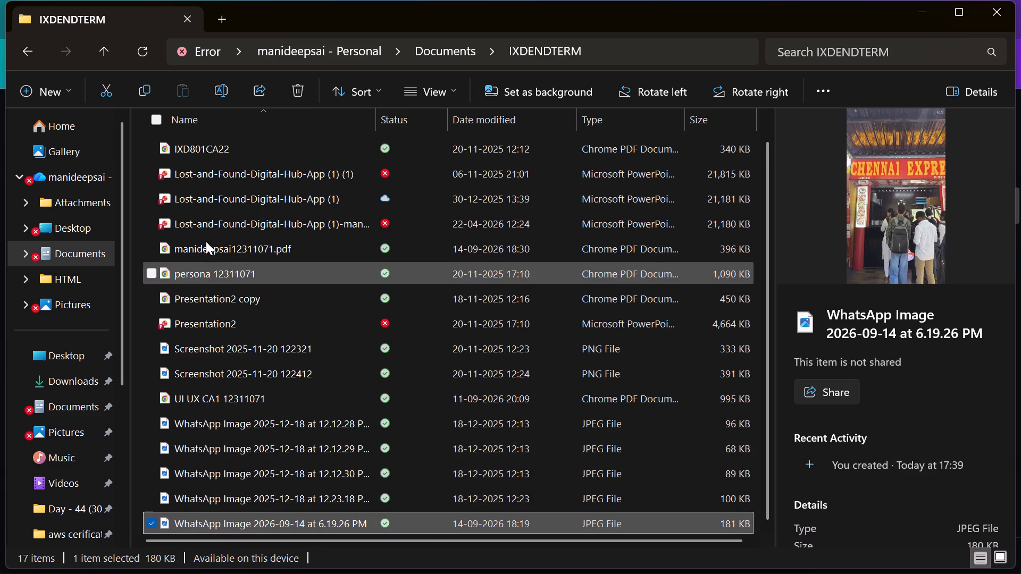
scroll(206, 241, "up", 3)
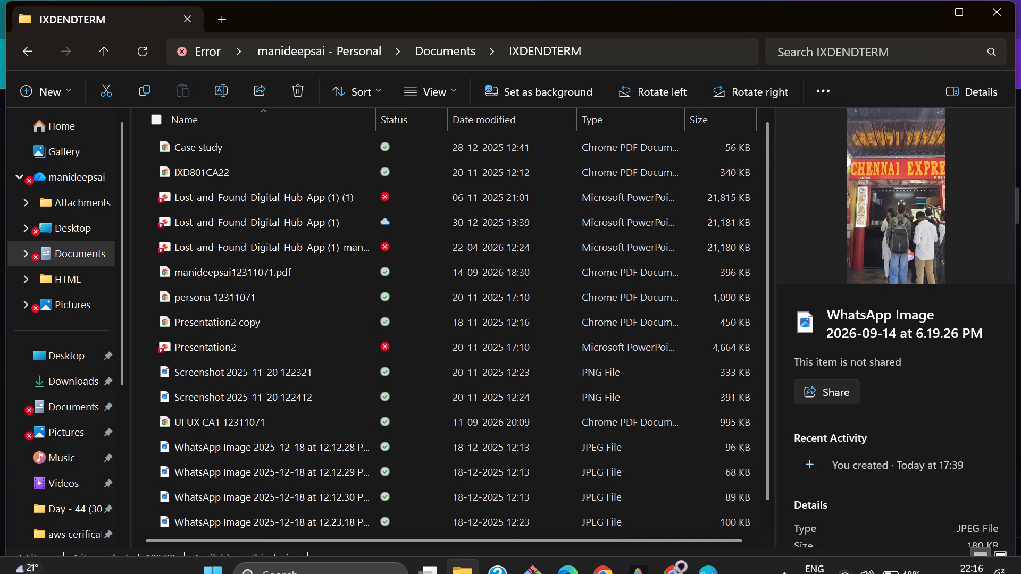
Check the Empathy Mapping page in Canva, and return to File Explorer to preview the IXDENDTERM images and screenshots again.
left_click(701, 555)
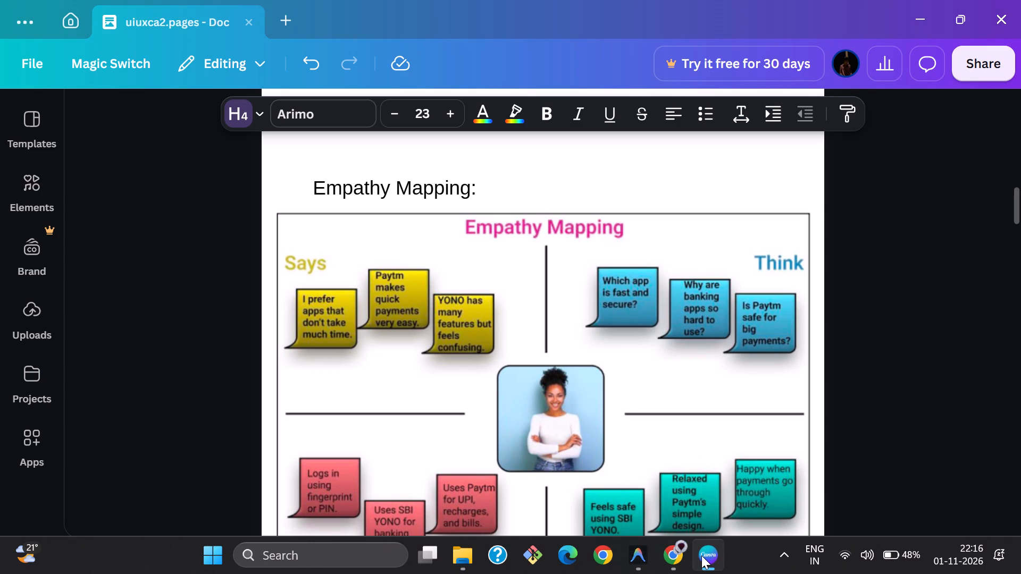
left_click(465, 550)
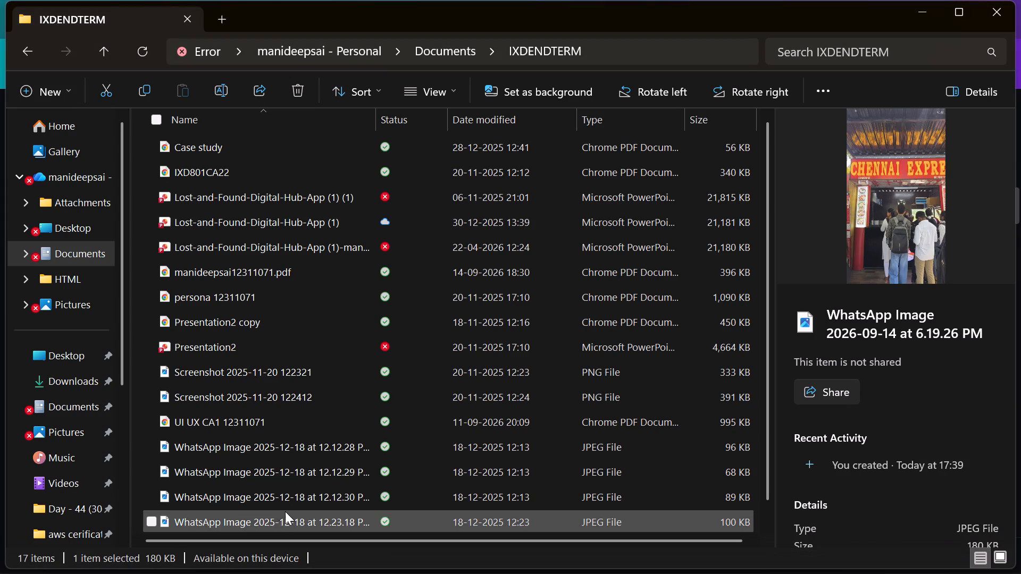
left_click(268, 513)
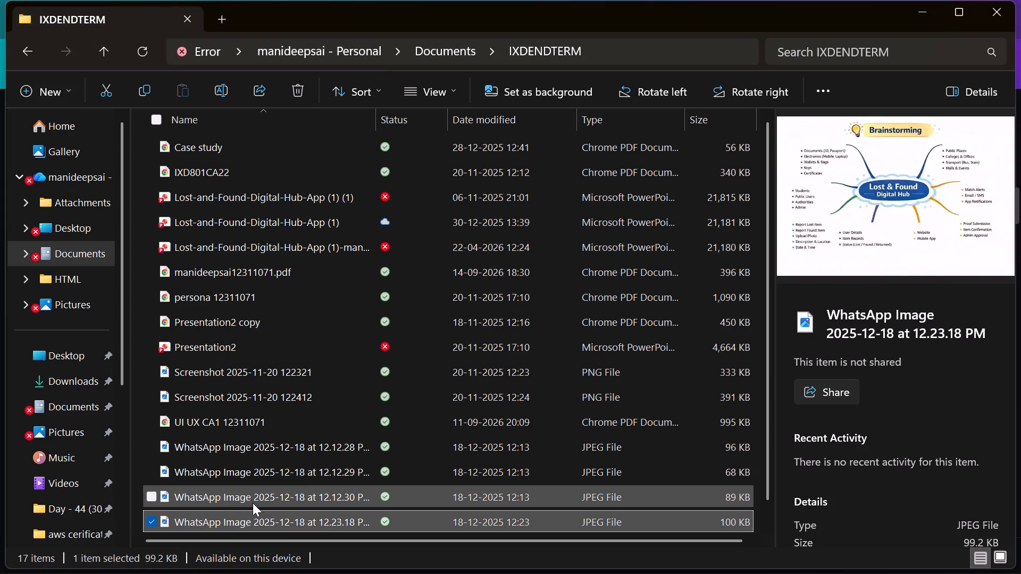
left_click(241, 497)
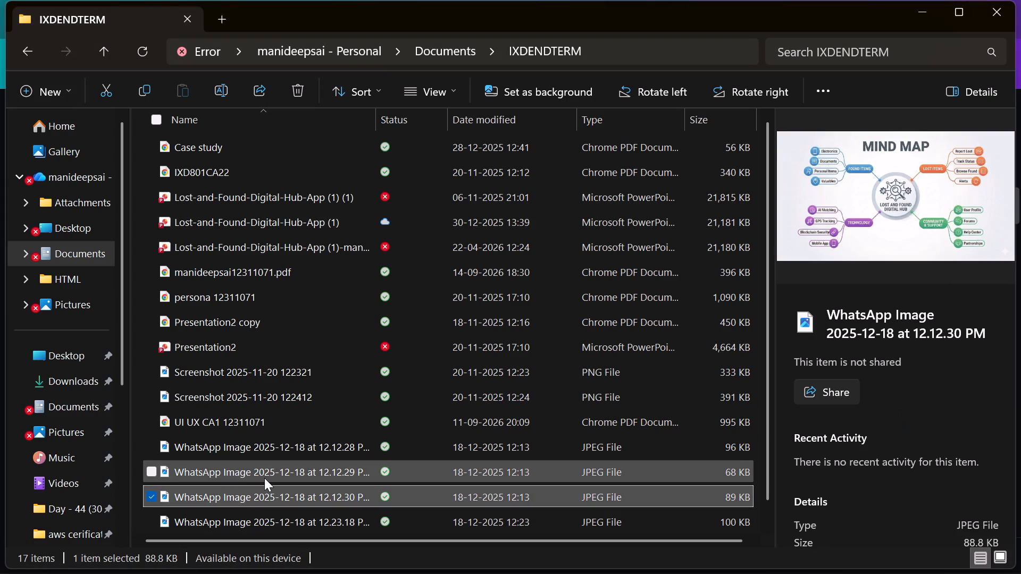
left_click(264, 478)
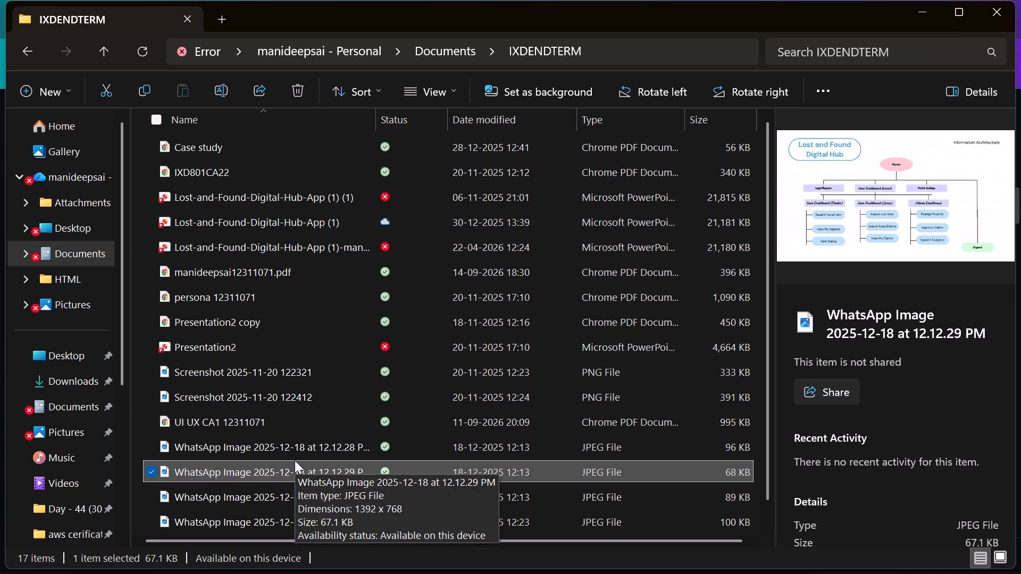
left_click(295, 460)
left_click(271, 450)
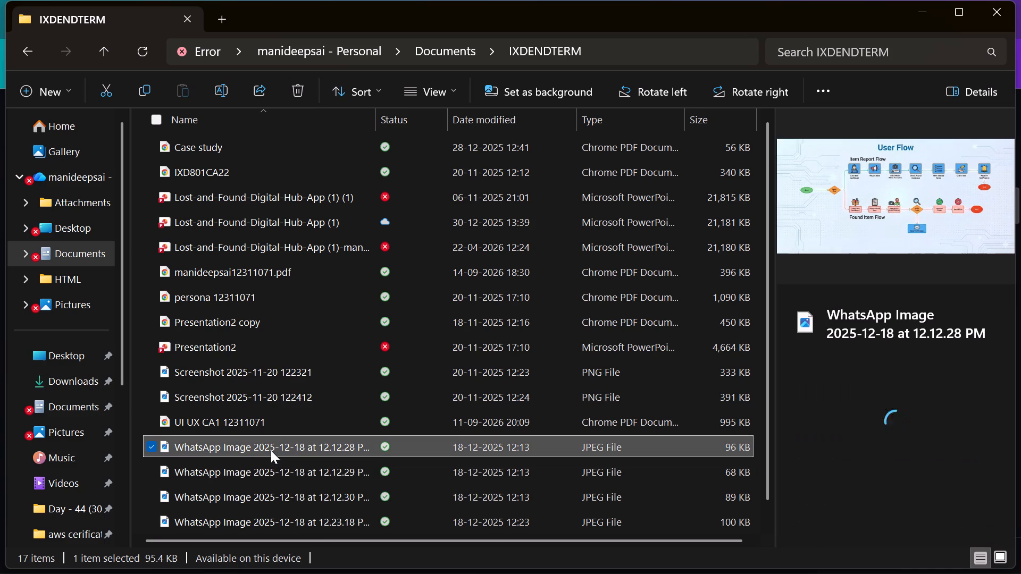
left_click(216, 374)
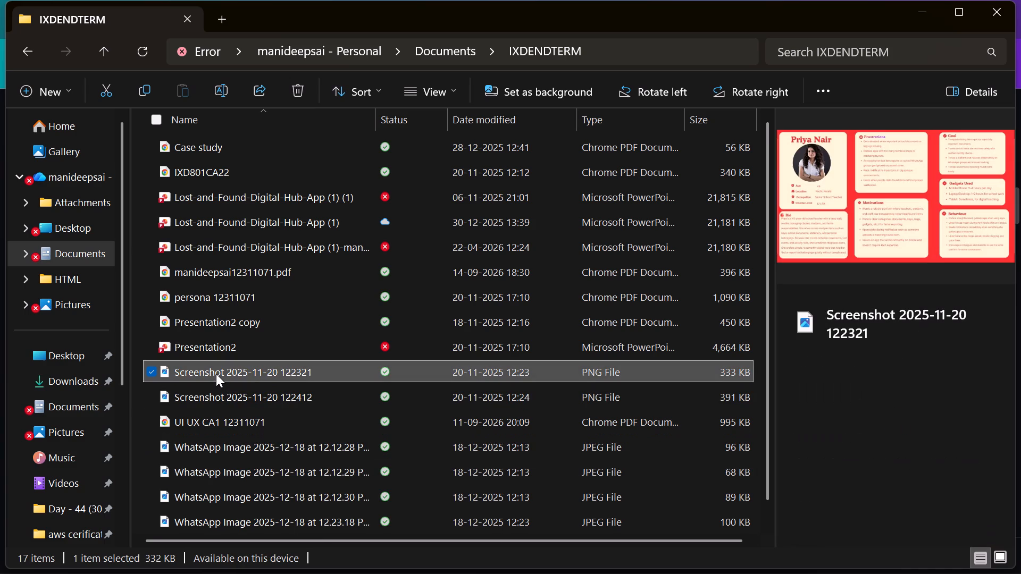
left_click(242, 398)
scroll(242, 398, "up", 1)
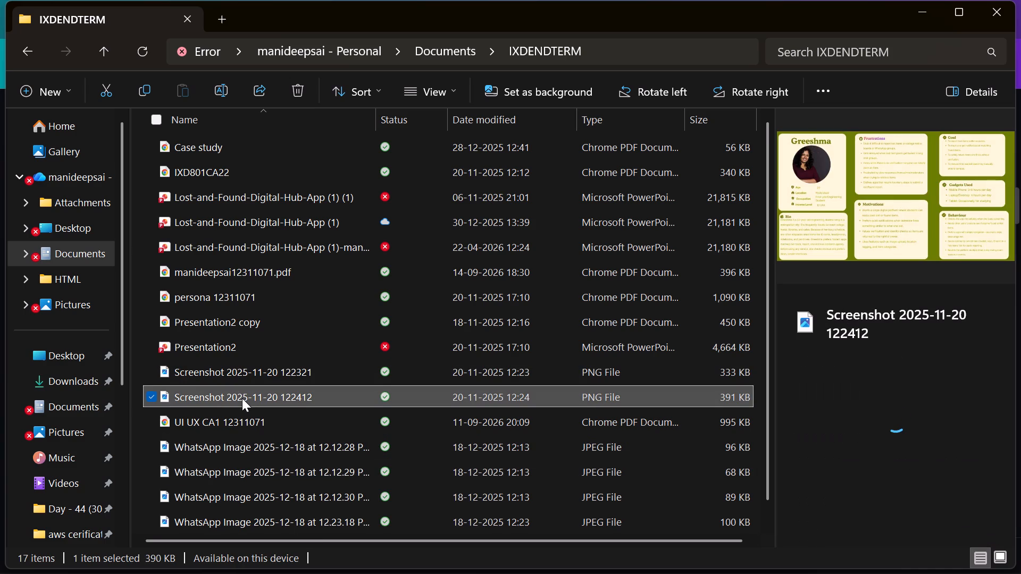
scroll(242, 398, "up", 2)
Go back to Documents, open the Figma folder and look through its files for empathy mapping images.
left_click(28, 55)
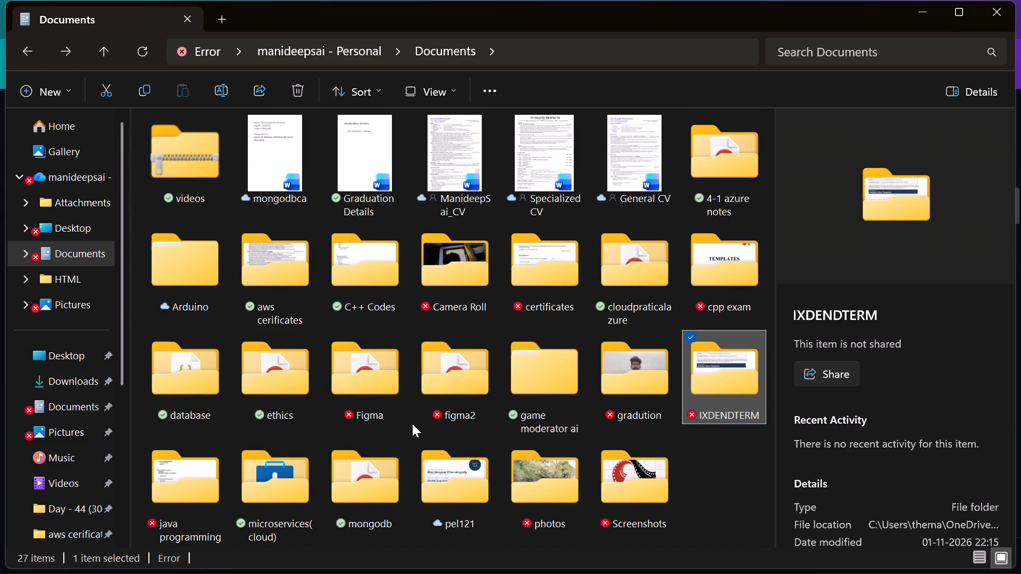
double_click(378, 398)
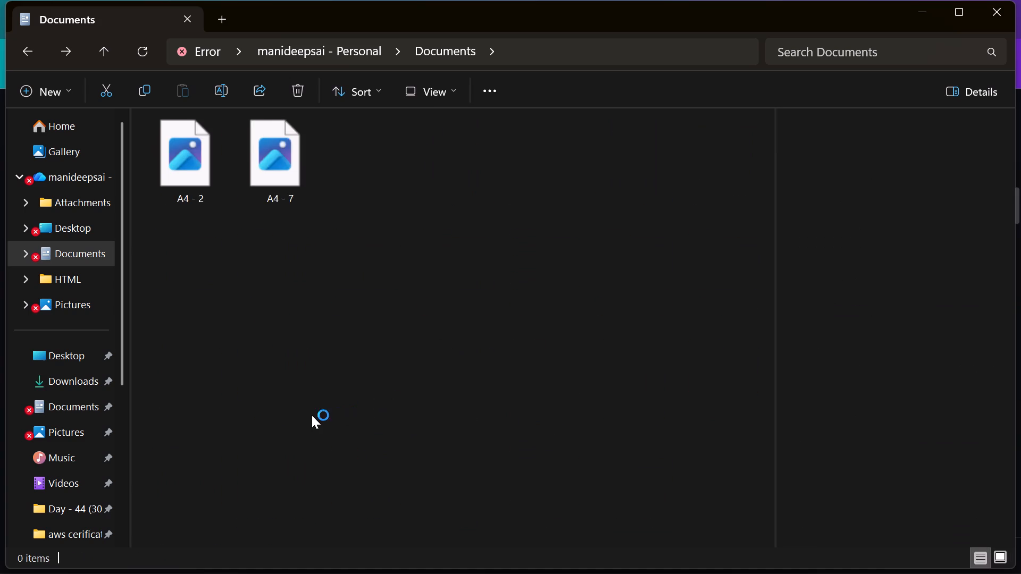
left_click(196, 322)
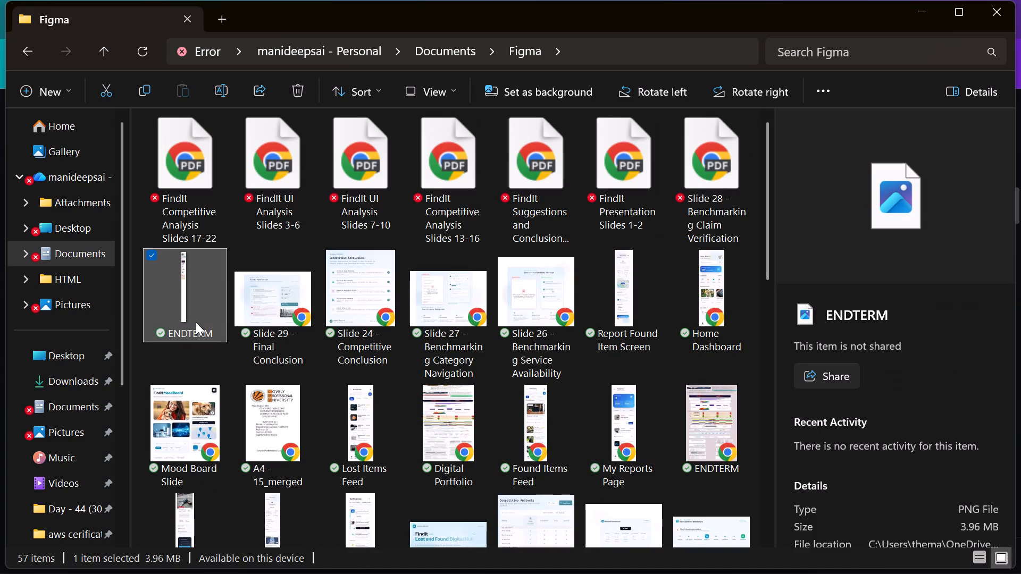
scroll(484, 387, "down", 3)
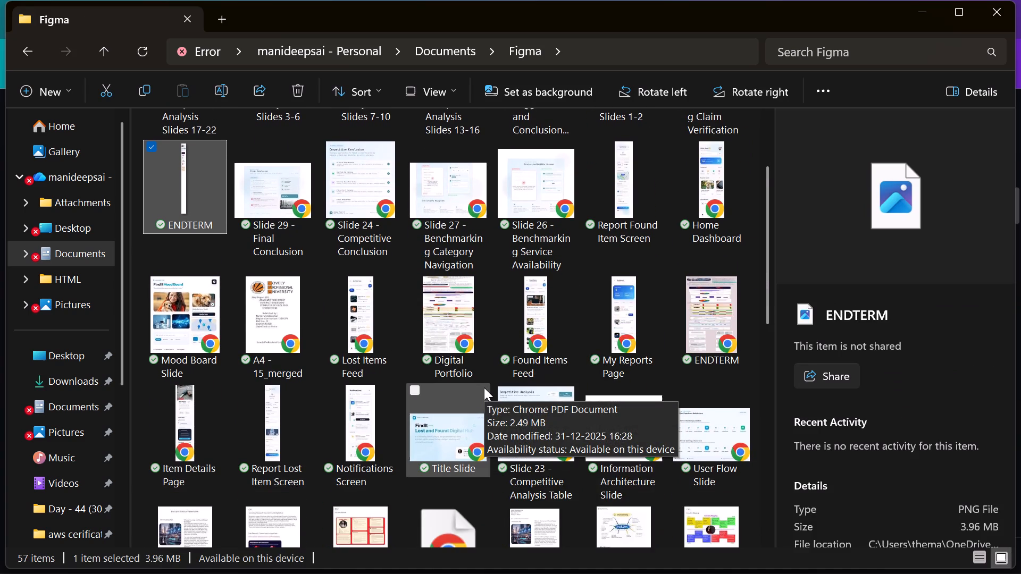
scroll(484, 387, "down", 2)
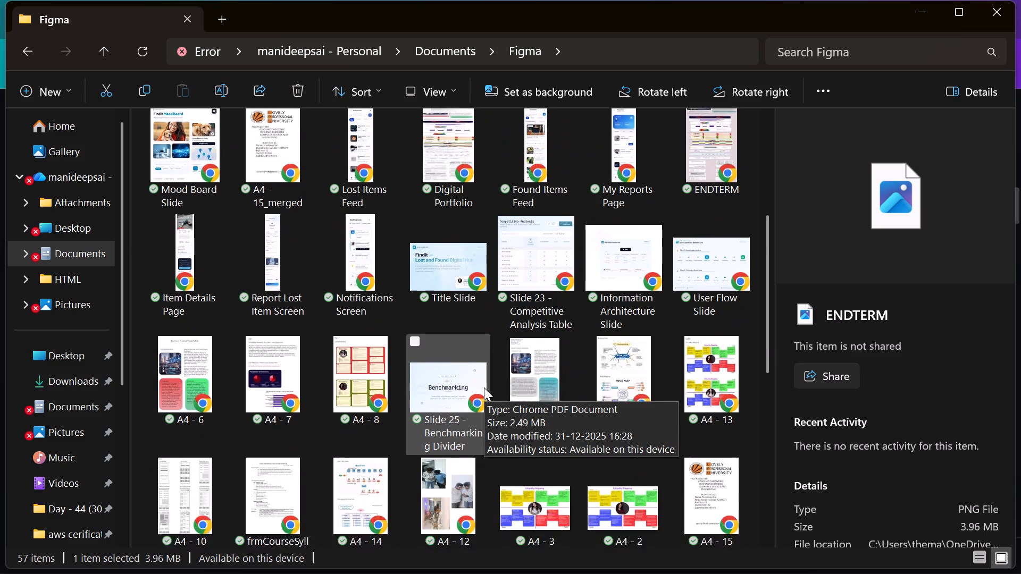
scroll(484, 387, "down", 3)
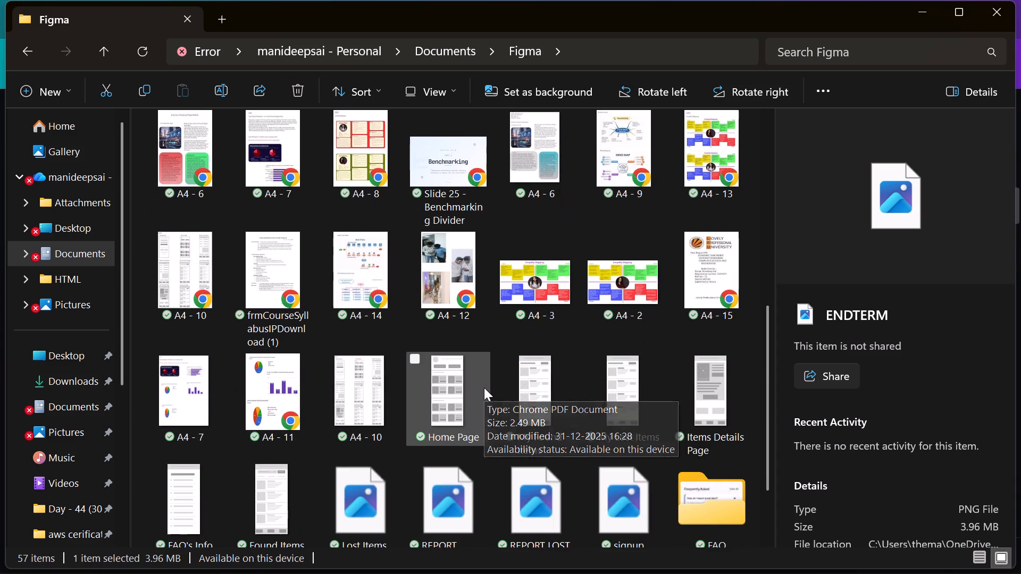
View the empathy mapping images A4 - 3 and A4 - 2 from the Figma folder, closing each one after checking it.
left_click(530, 273)
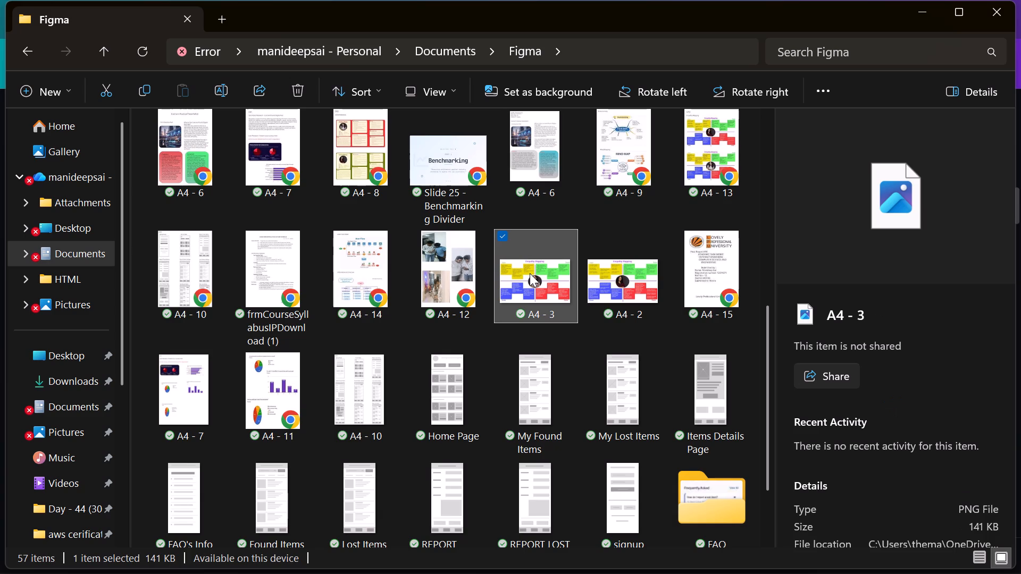
double_click(530, 273)
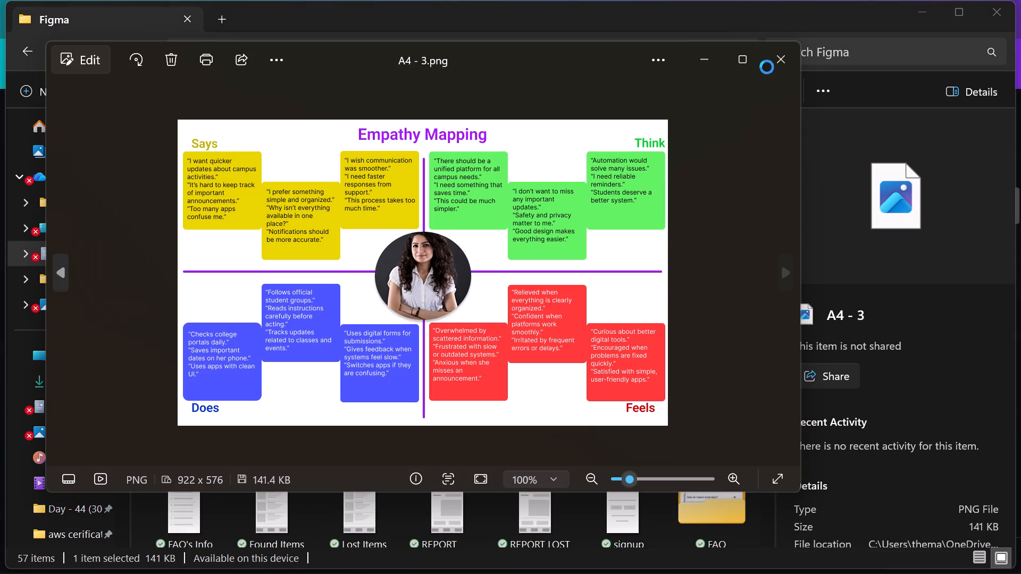
left_click(768, 66)
double_click(632, 267)
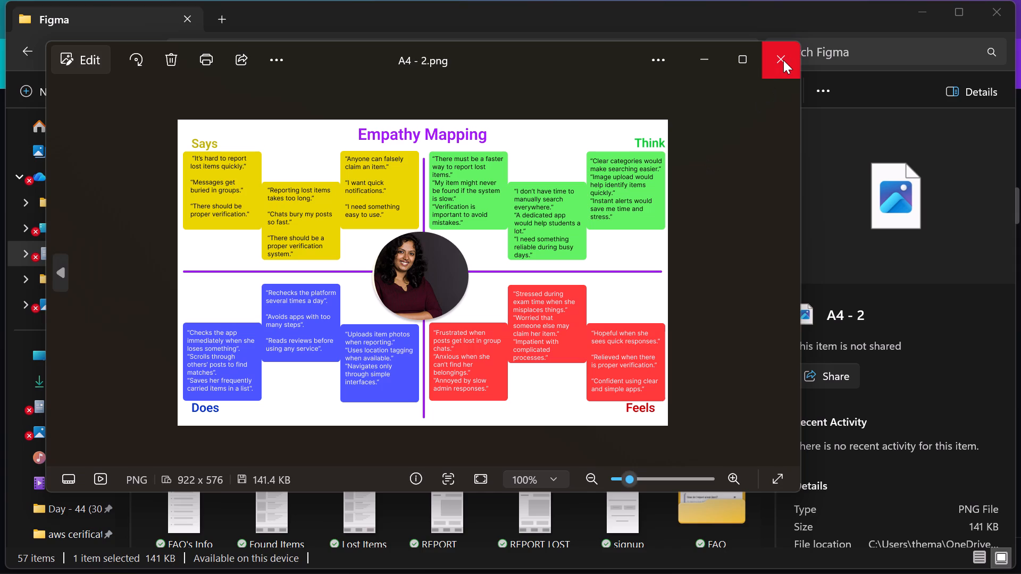
left_click(783, 60)
Copy the A4 - 3 and A4 - 2 images together and return to the Canva document.
left_click(502, 234)
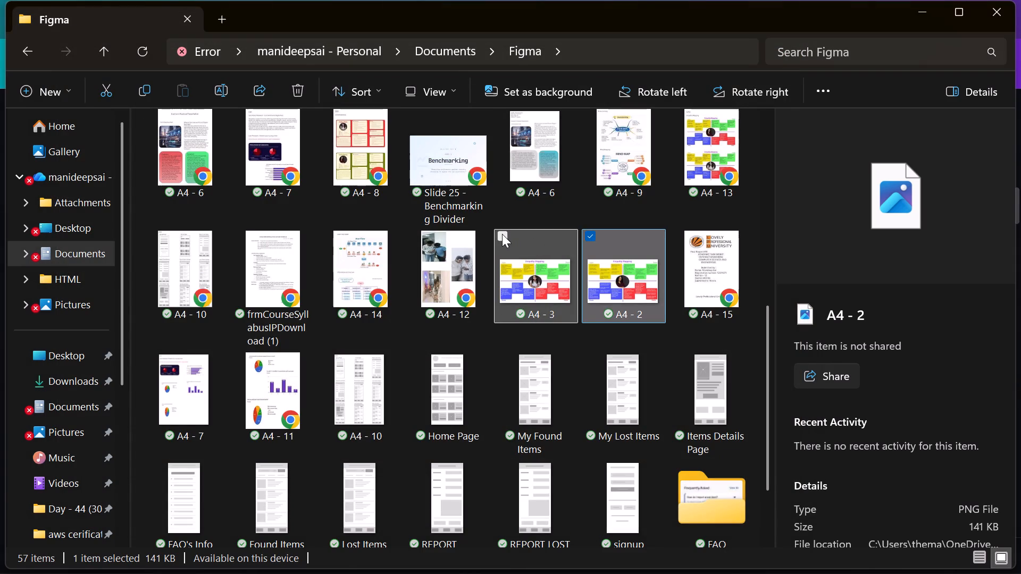
left_click(149, 91)
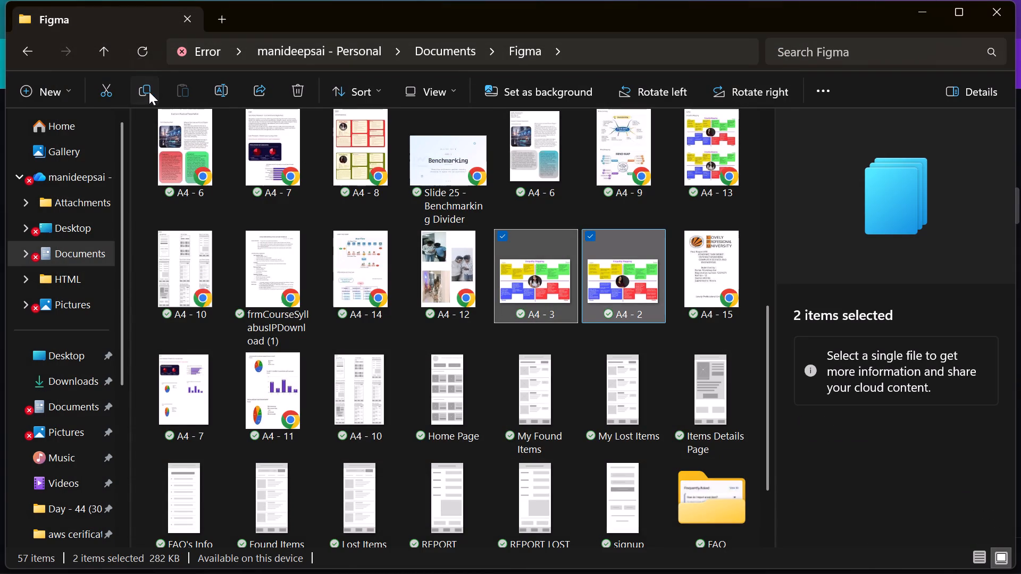
left_click(925, 3)
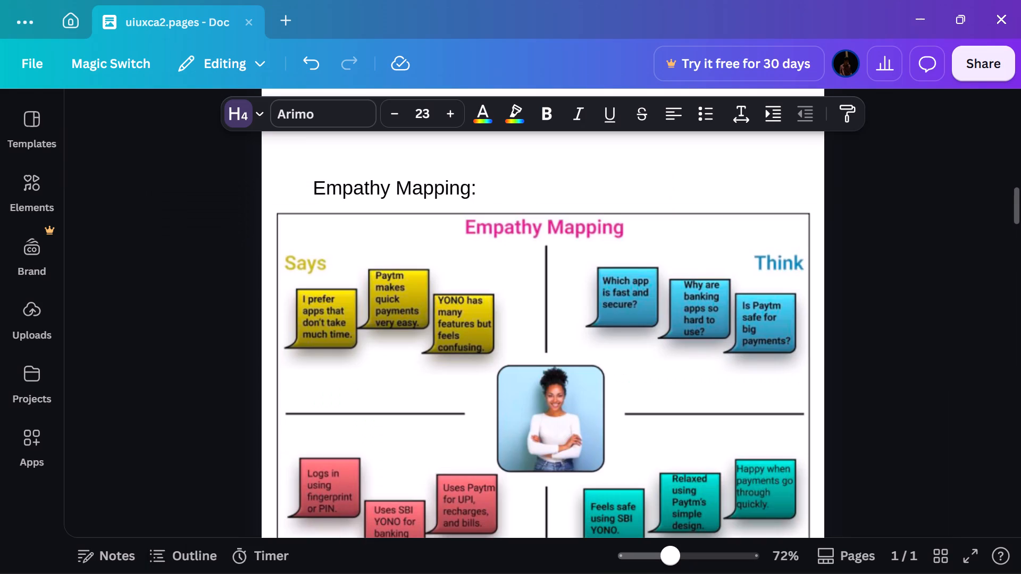
Delete both existing payment-app empathy map images from the Empathy Mapping section.
right_click(577, 378)
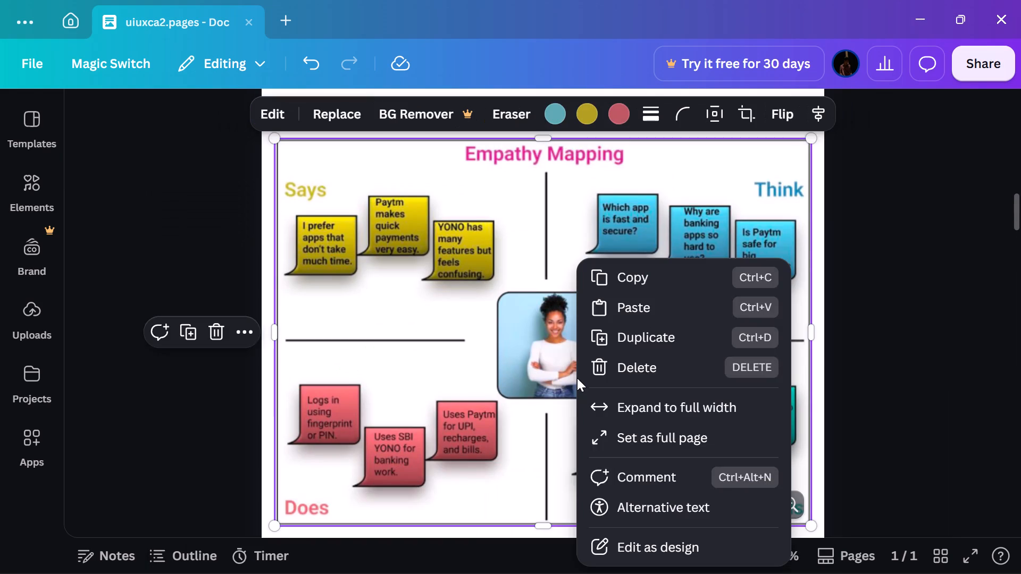
left_click(660, 358)
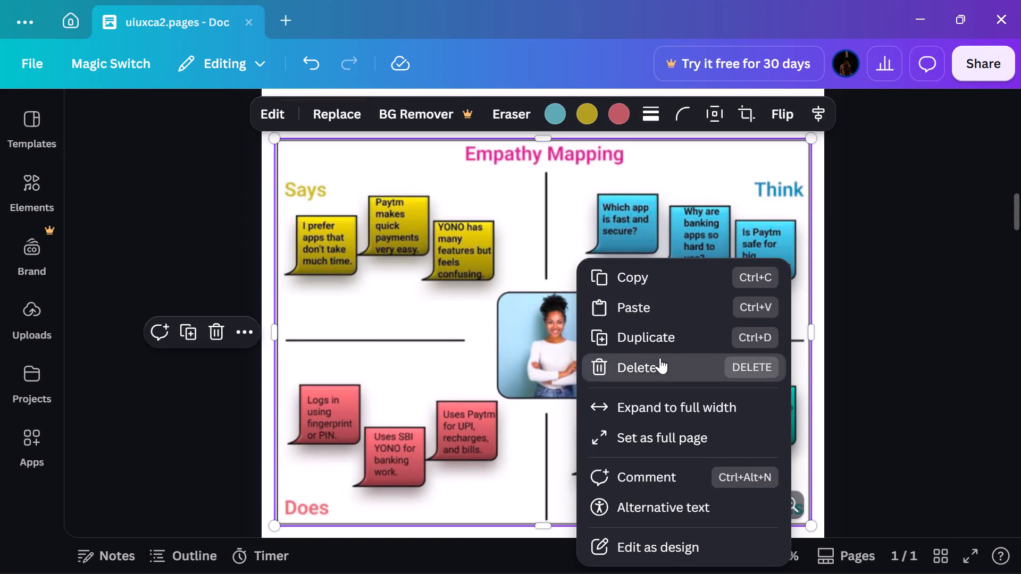
scroll(517, 399, "up", 2)
scroll(517, 399, "down", 1)
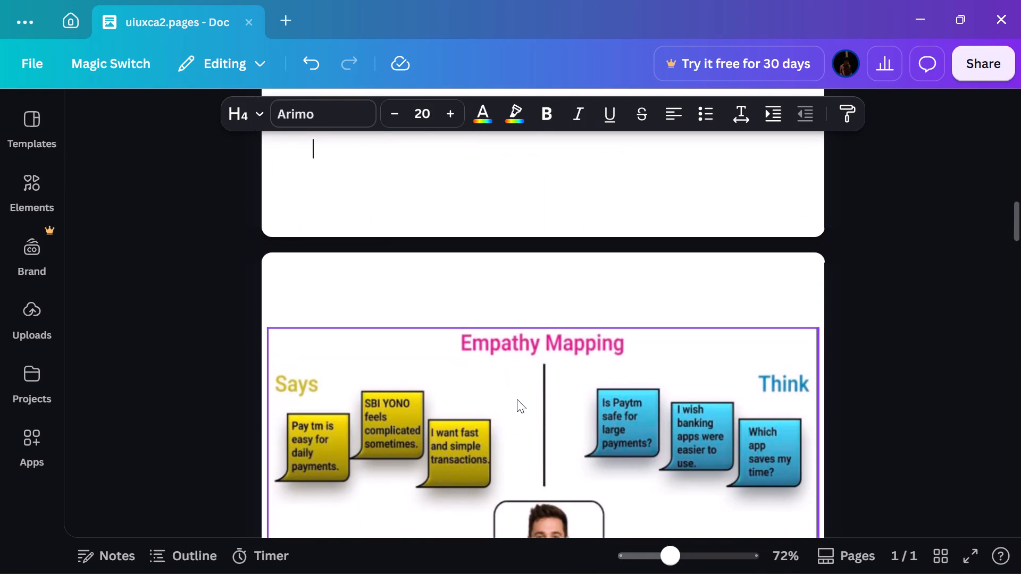
right_click(517, 399)
left_click(572, 336)
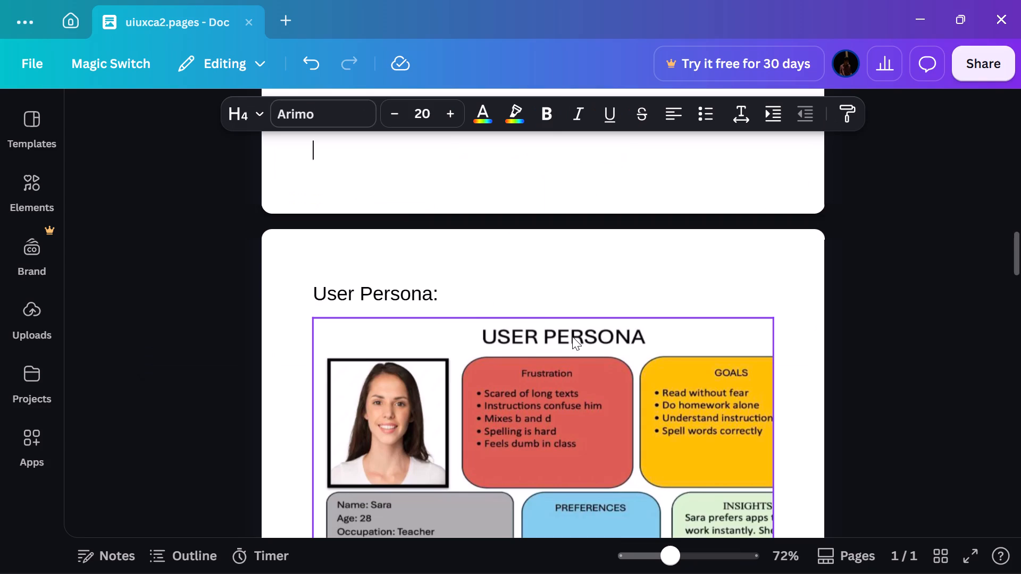
Paste the copied empathy map below the Empathy Mapping heading and check the pages that follow it.
scroll(572, 336, "up", 5)
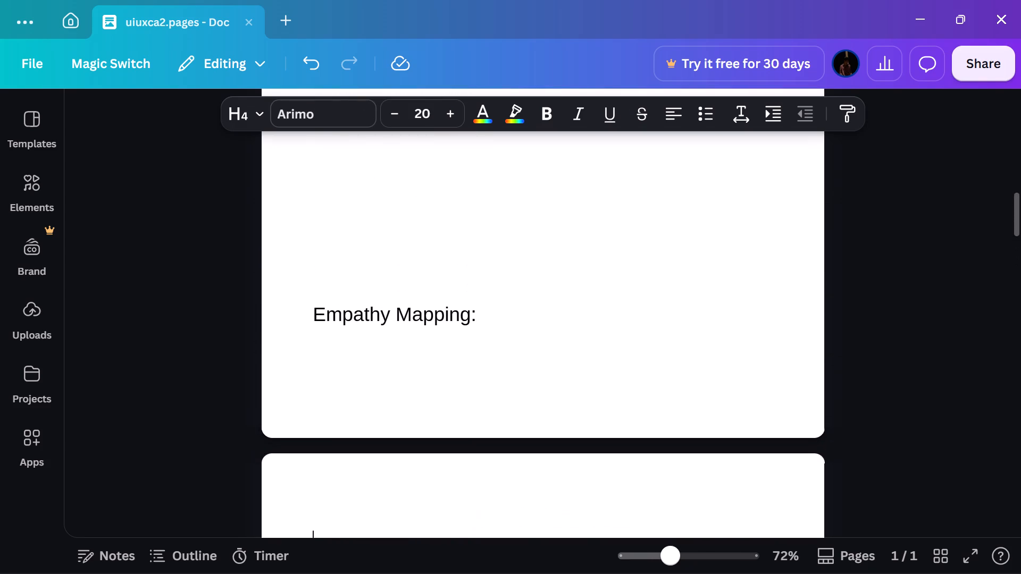
left_click(414, 379)
key("ctrl+v")
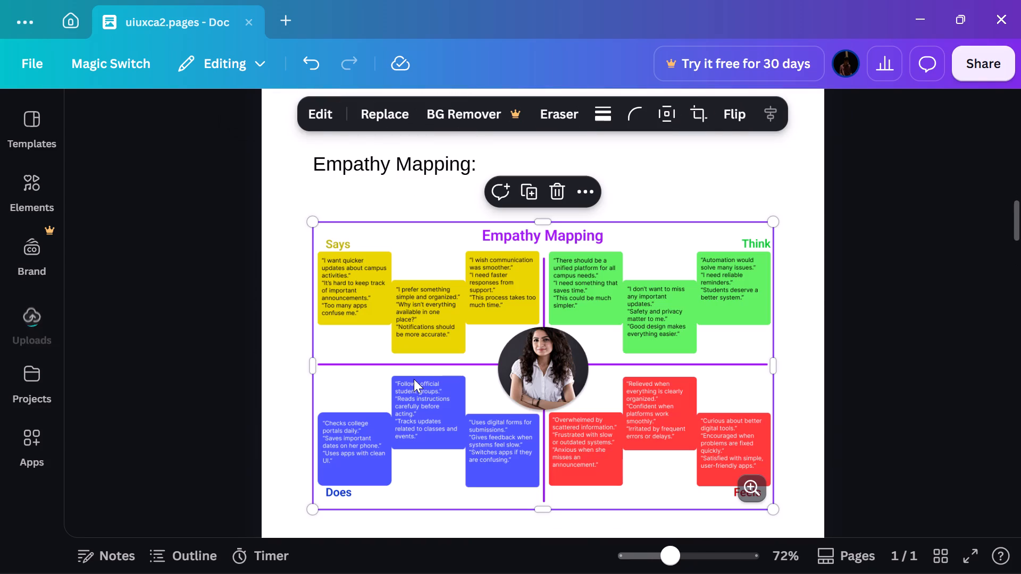
scroll(414, 379, "down", 2)
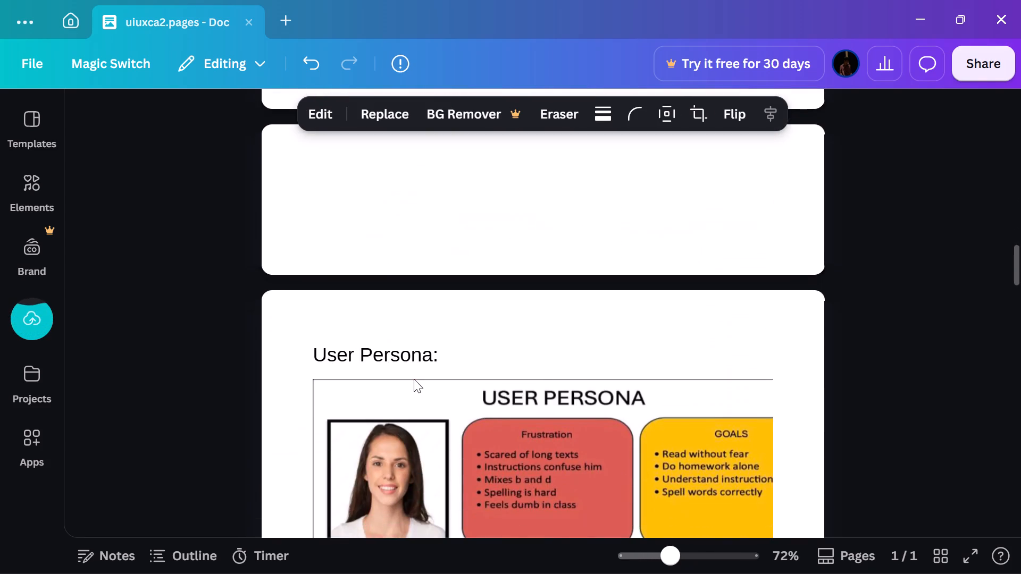
scroll(414, 379, "up", 2)
scroll(414, 379, "down", 1)
scroll(414, 379, "up", 1)
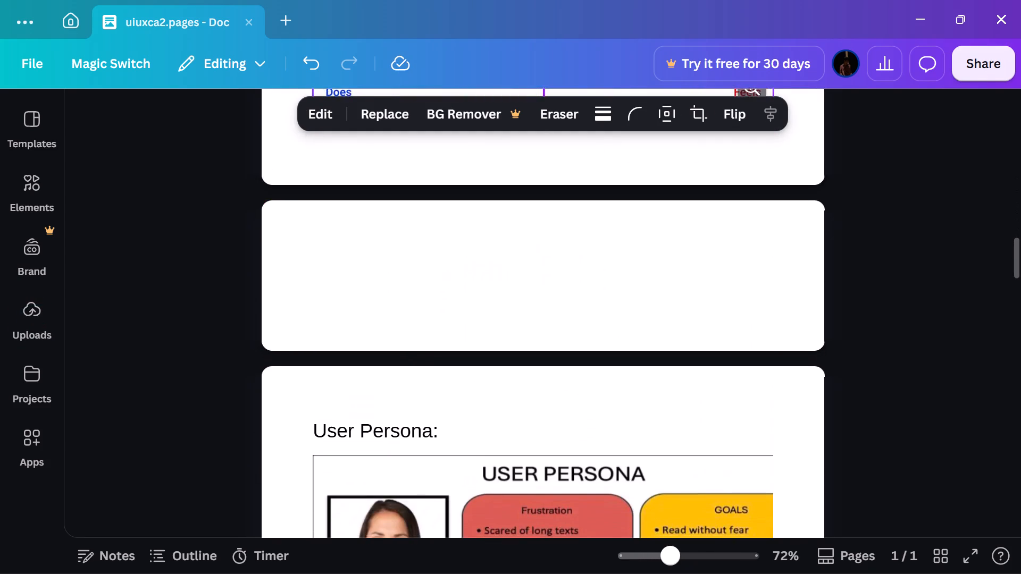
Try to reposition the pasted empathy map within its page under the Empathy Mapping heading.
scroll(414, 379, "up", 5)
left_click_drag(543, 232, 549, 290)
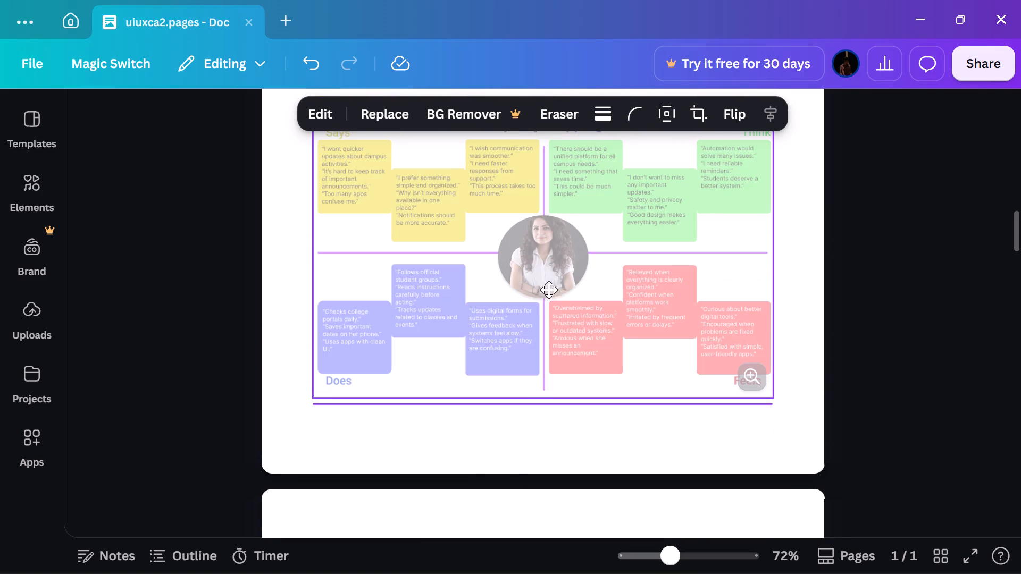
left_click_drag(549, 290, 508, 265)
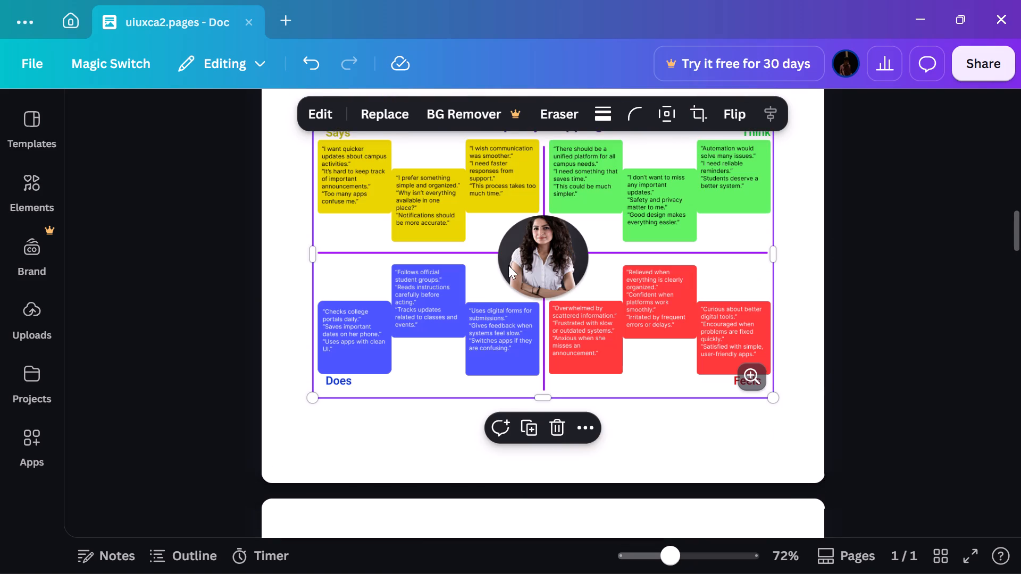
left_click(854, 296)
Check the pages after the empathy map and place the cursor on the blank page before User Persona.
scroll(854, 296, "right", 1)
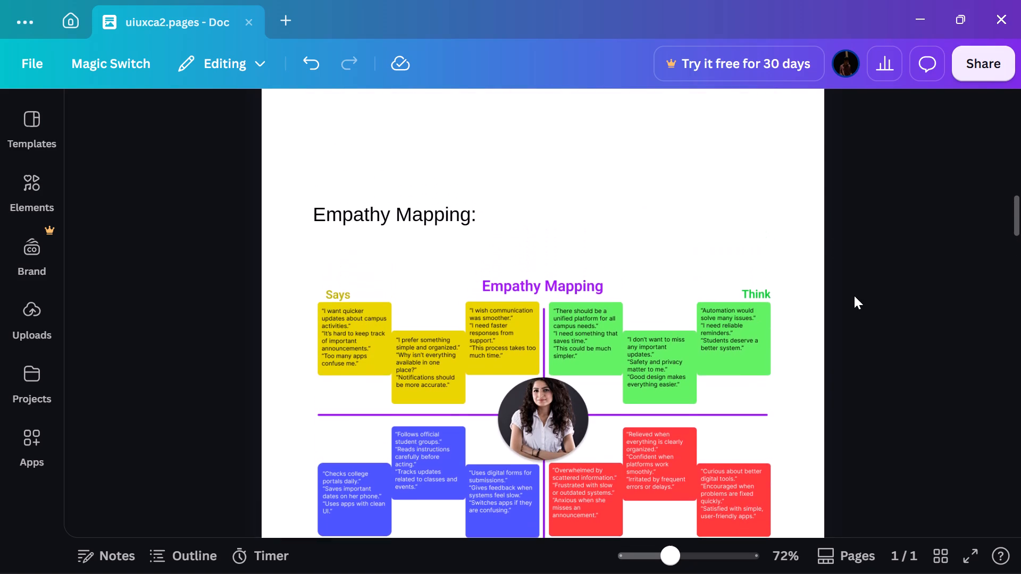
scroll(854, 296, "right", 1)
scroll(756, 378, "down", 4)
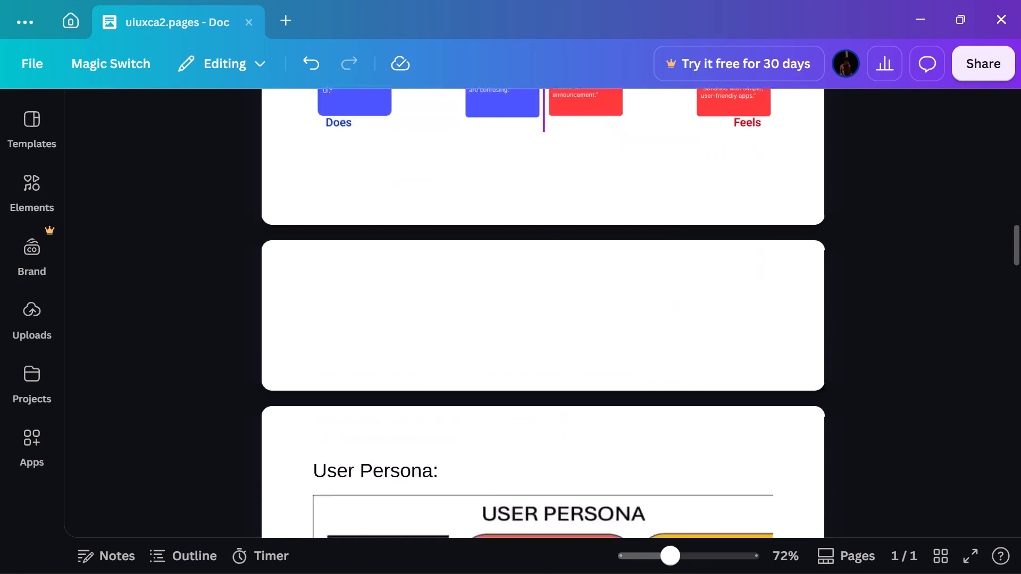
scroll(756, 378, "down", 1)
scroll(756, 378, "up", 3)
left_click(433, 318)
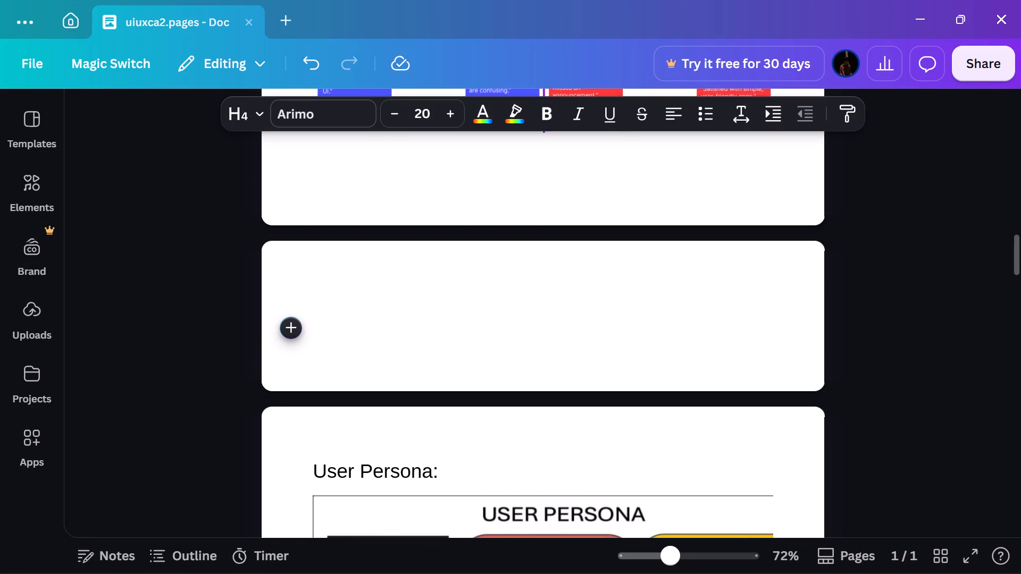
scroll(433, 318, "up", 3)
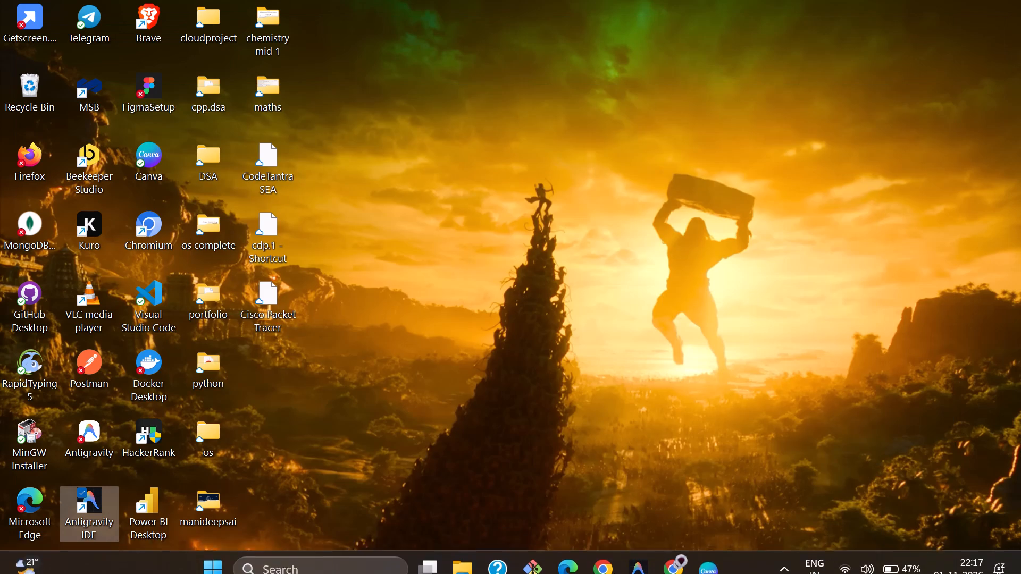
In File Explorer's Figma folder, leave only A4 - 2 selected and paste the copied image files into the folder.
left_click(455, 557)
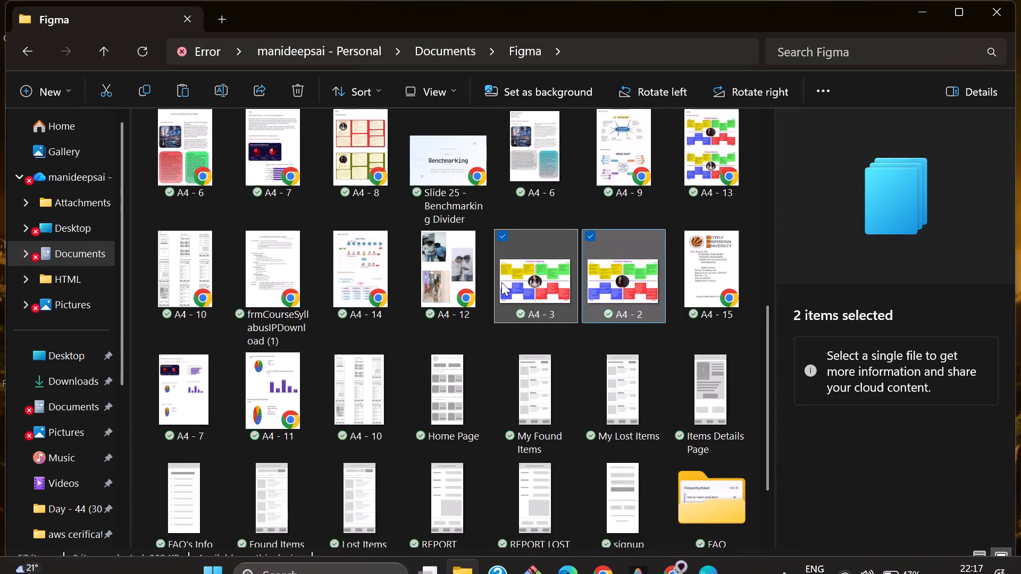
left_click(500, 234)
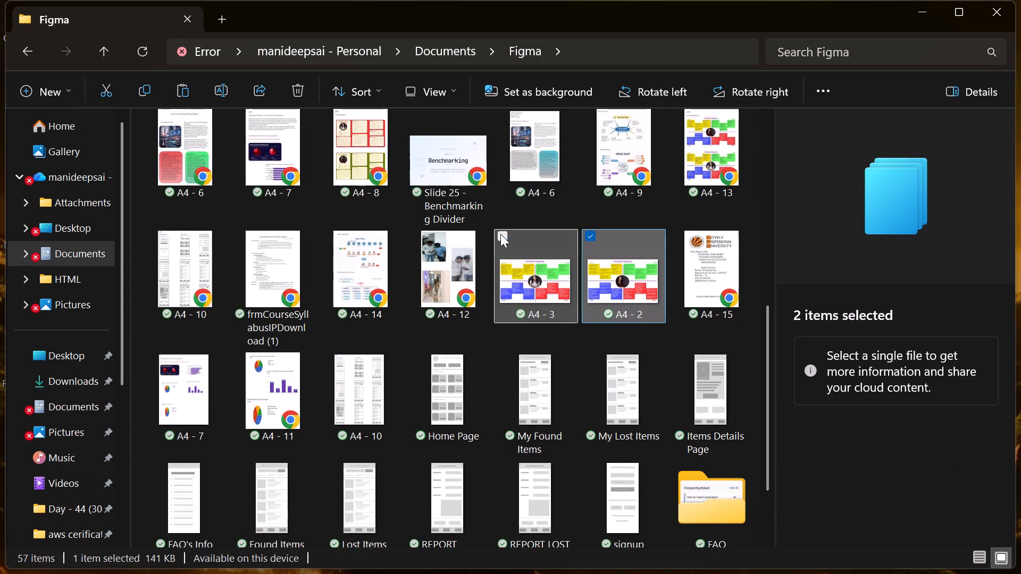
left_click(186, 91)
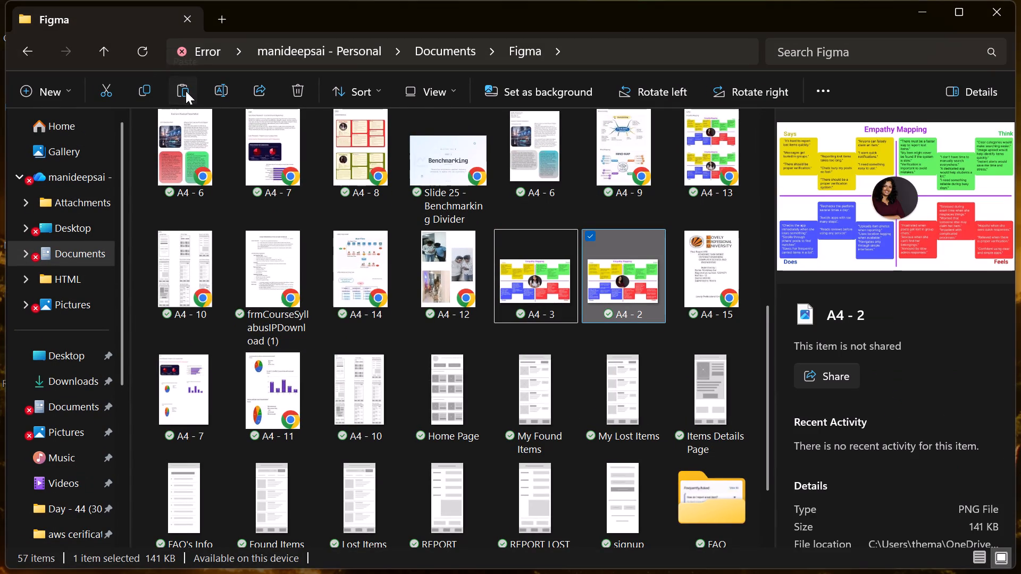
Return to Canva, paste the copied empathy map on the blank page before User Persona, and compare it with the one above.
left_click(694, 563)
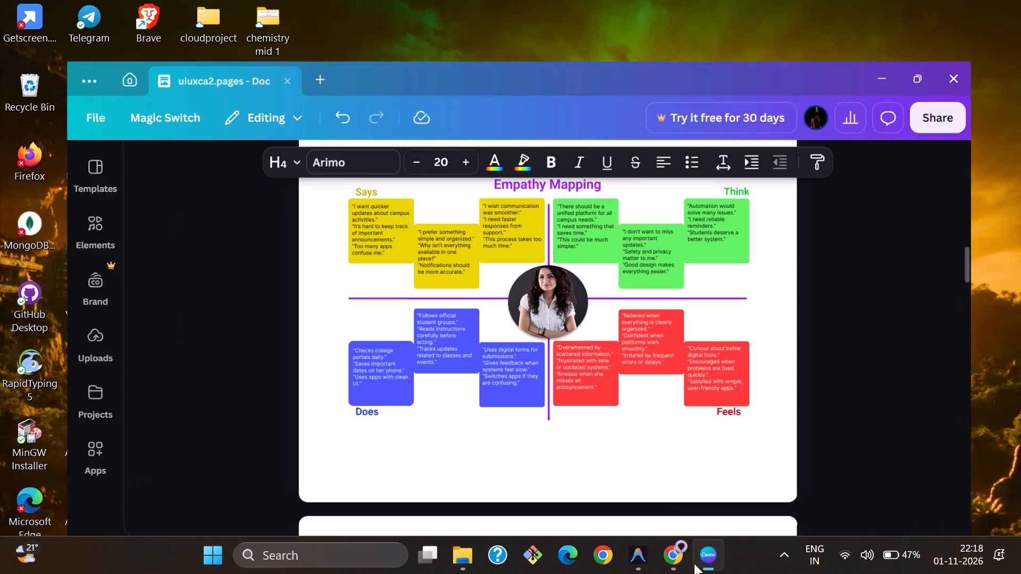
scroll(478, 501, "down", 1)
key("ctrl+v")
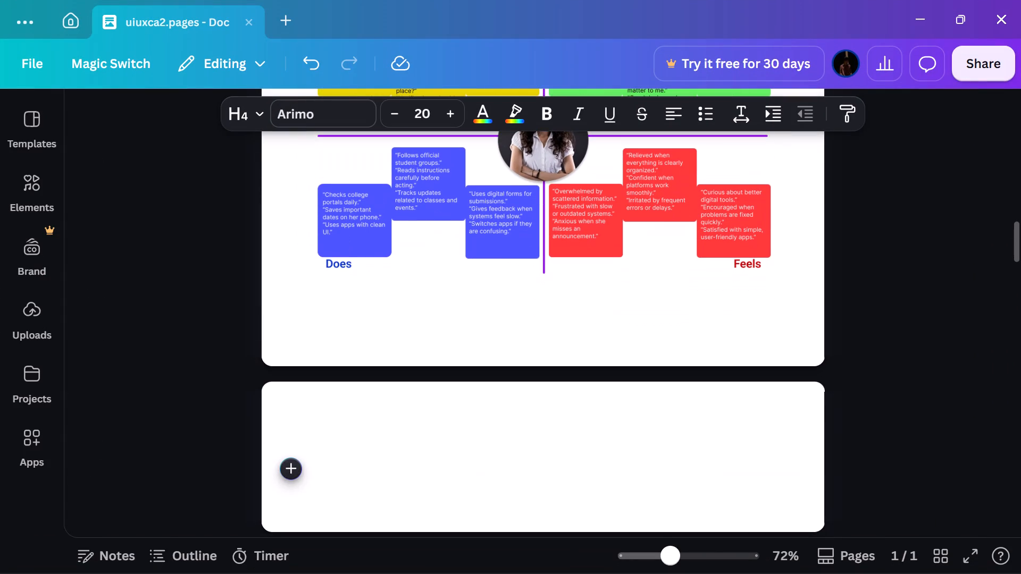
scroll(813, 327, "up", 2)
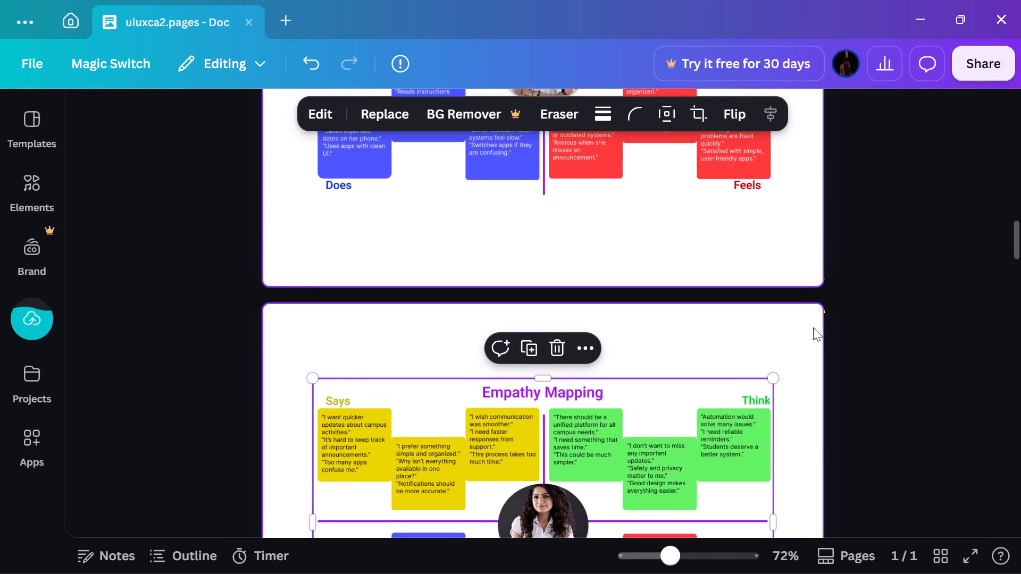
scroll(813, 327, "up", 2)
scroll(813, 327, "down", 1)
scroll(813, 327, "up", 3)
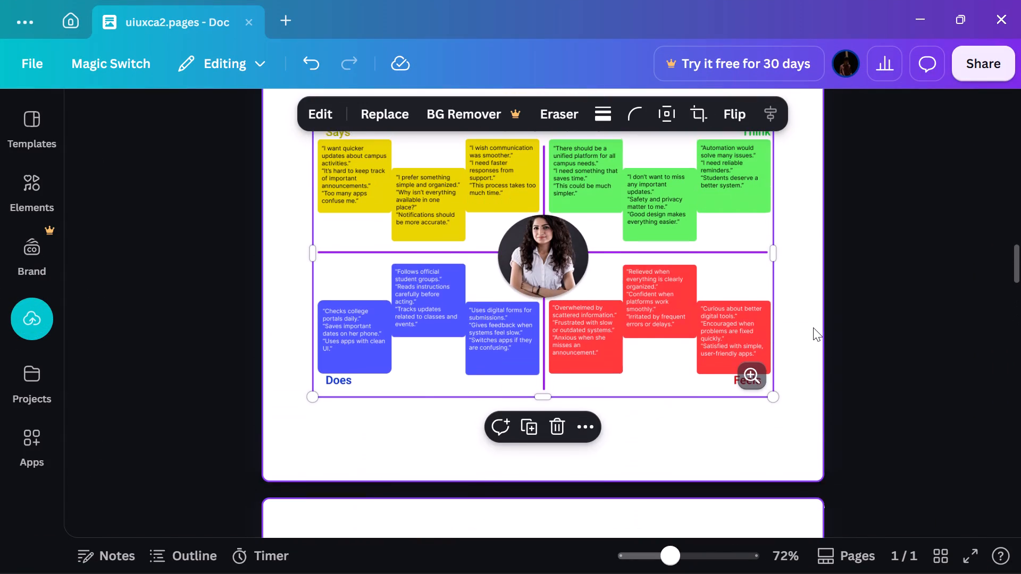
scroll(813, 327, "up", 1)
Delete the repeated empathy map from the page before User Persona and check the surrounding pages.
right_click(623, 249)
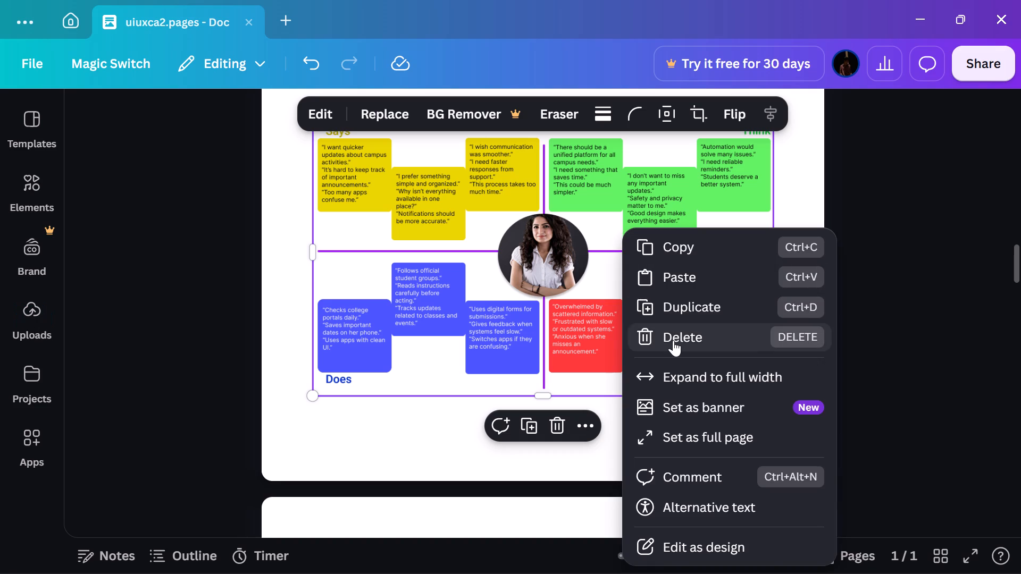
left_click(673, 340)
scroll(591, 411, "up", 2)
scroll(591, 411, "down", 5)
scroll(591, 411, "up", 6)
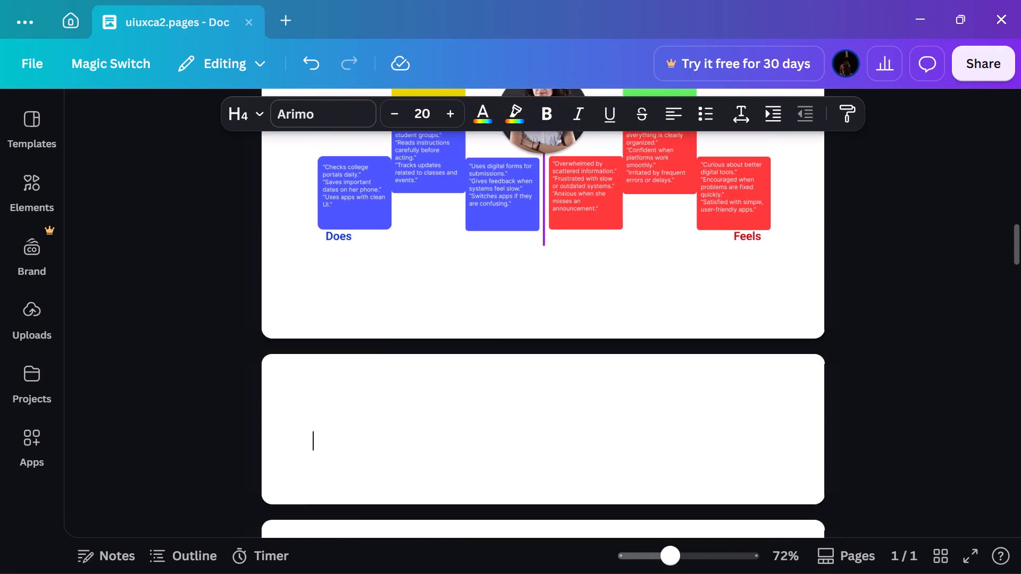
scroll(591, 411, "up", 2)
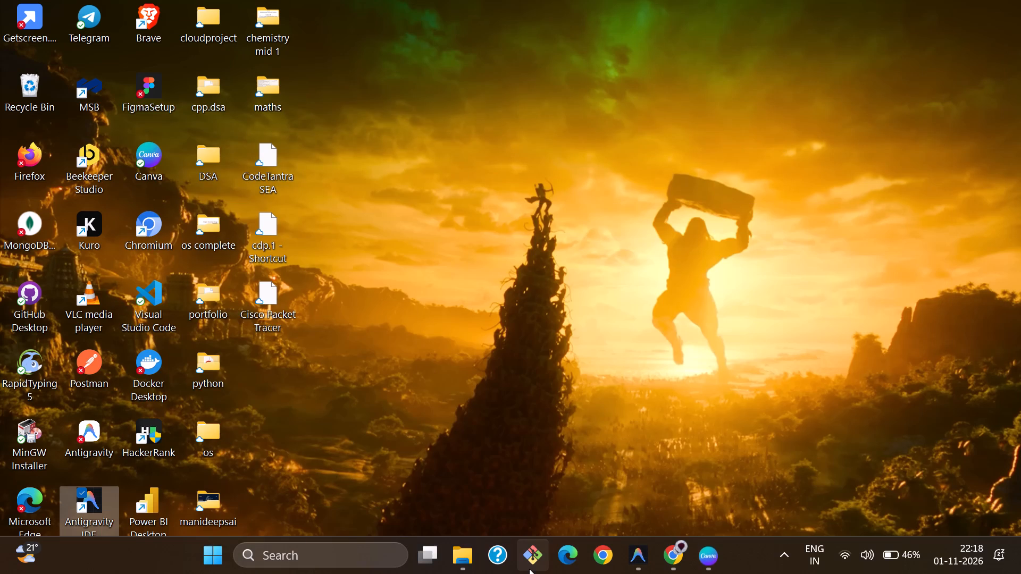
In File Explorer's Figma folder, leave only A4 - 2 - Copy selected and paste the copied image files into the folder again.
left_click(471, 559)
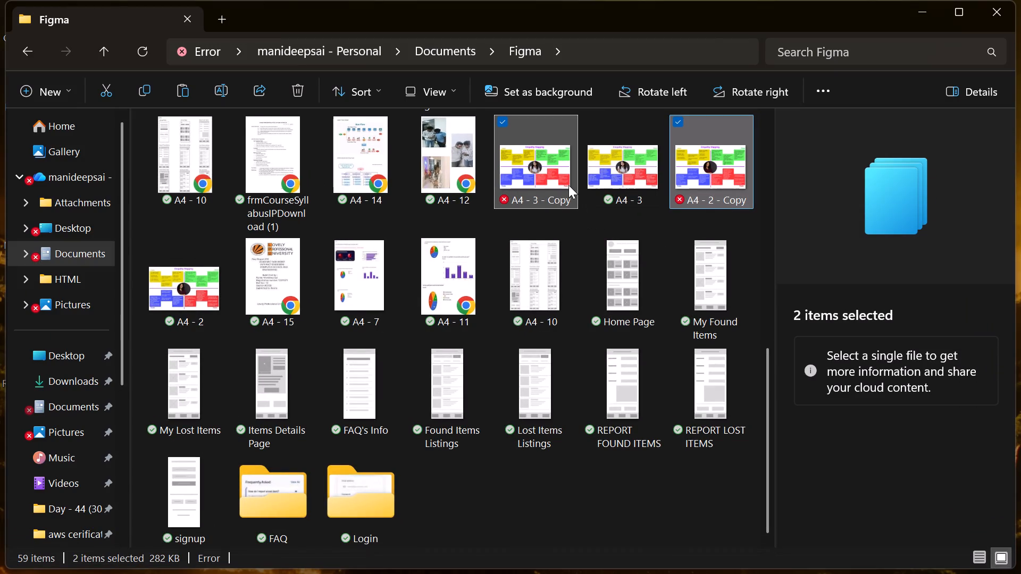
scroll(568, 185, "up", 2)
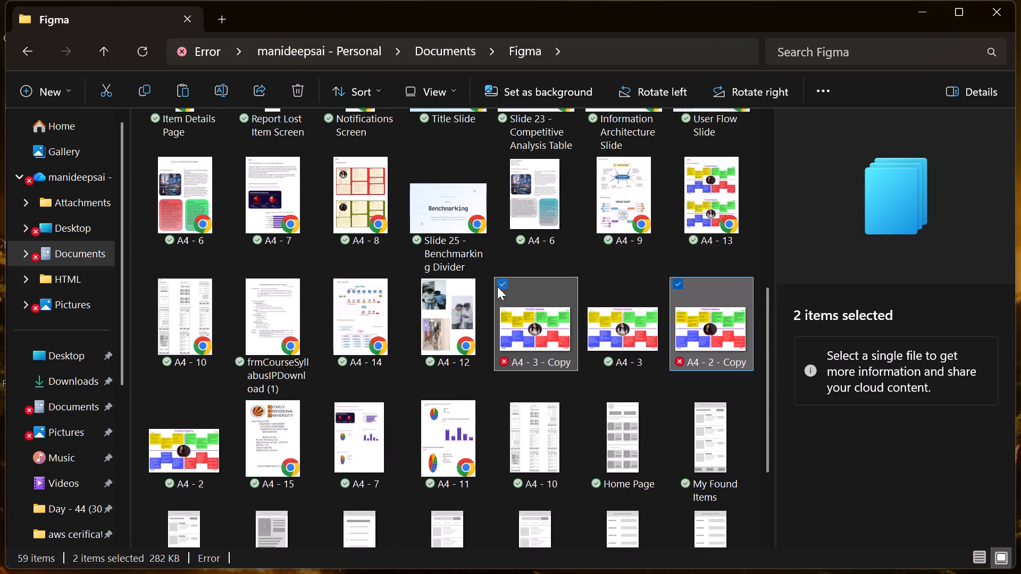
left_click(497, 286)
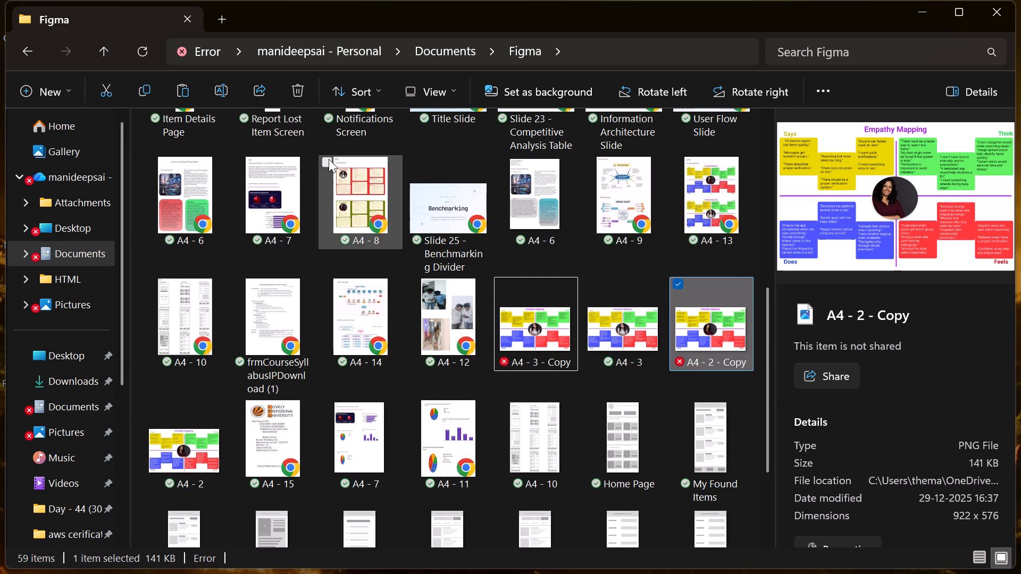
left_click(188, 90)
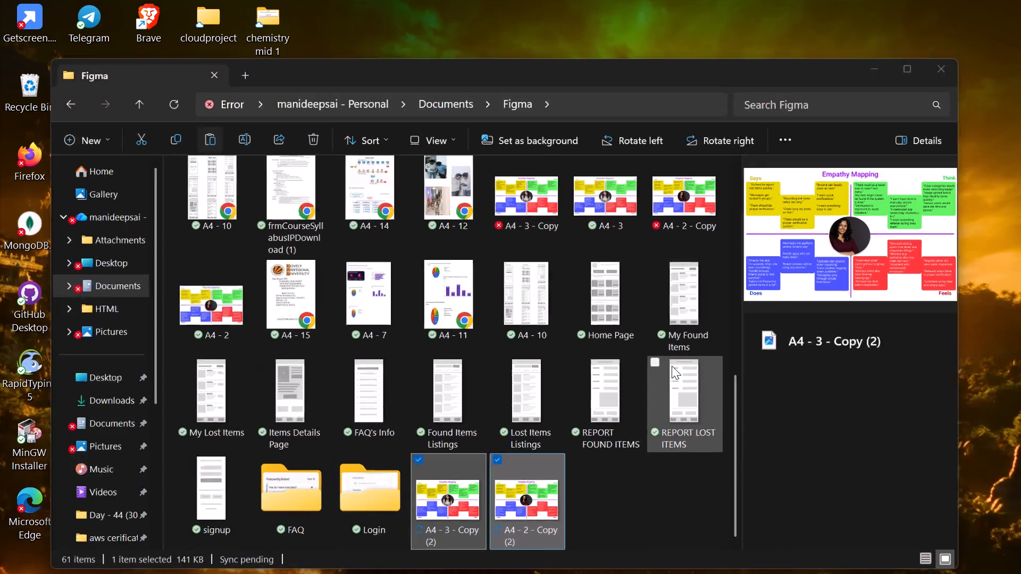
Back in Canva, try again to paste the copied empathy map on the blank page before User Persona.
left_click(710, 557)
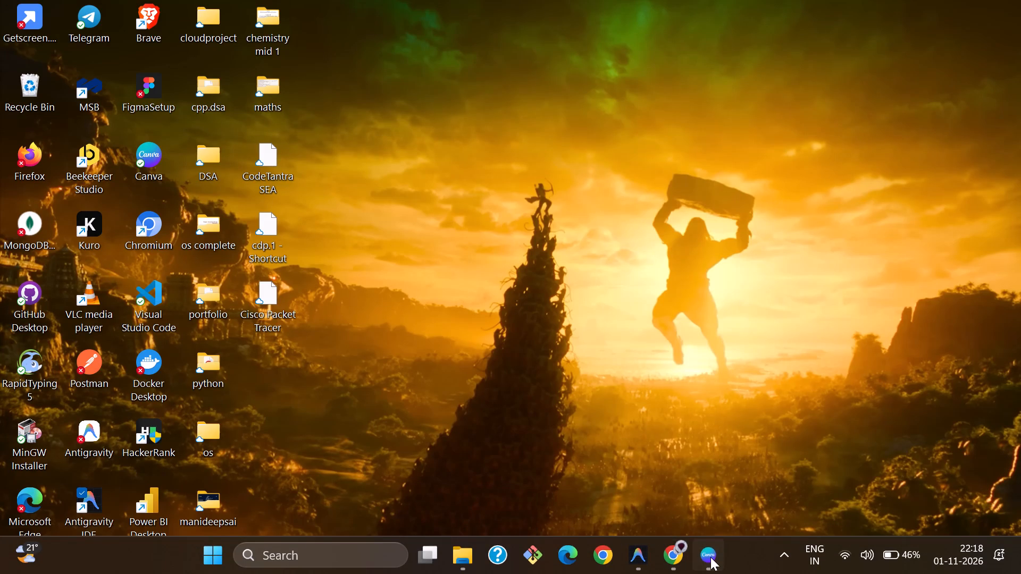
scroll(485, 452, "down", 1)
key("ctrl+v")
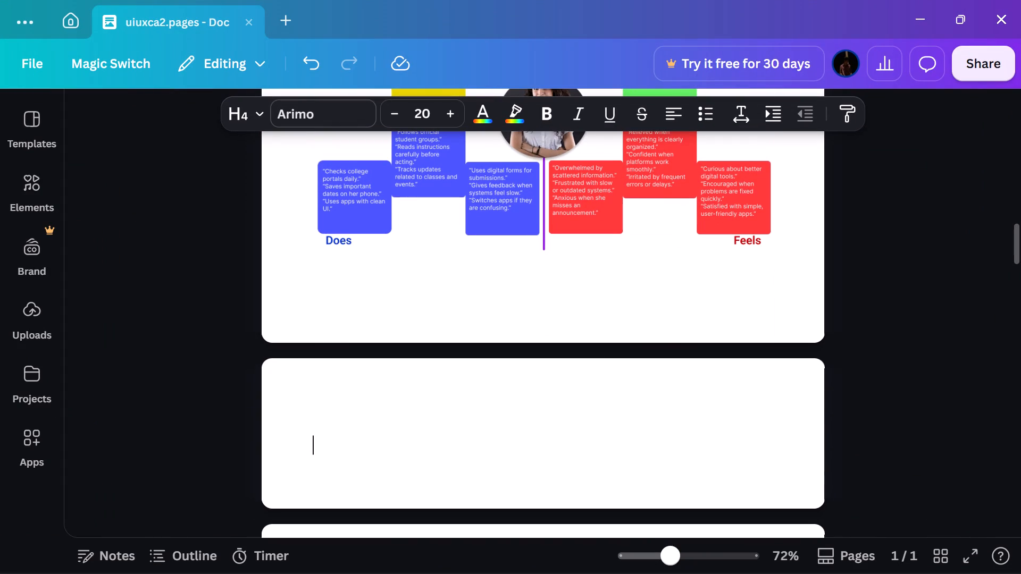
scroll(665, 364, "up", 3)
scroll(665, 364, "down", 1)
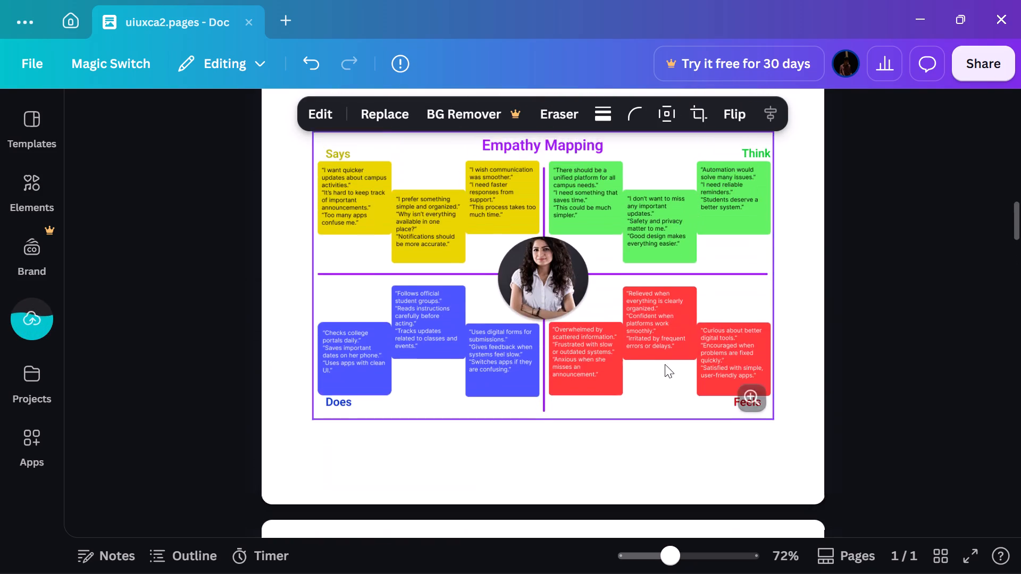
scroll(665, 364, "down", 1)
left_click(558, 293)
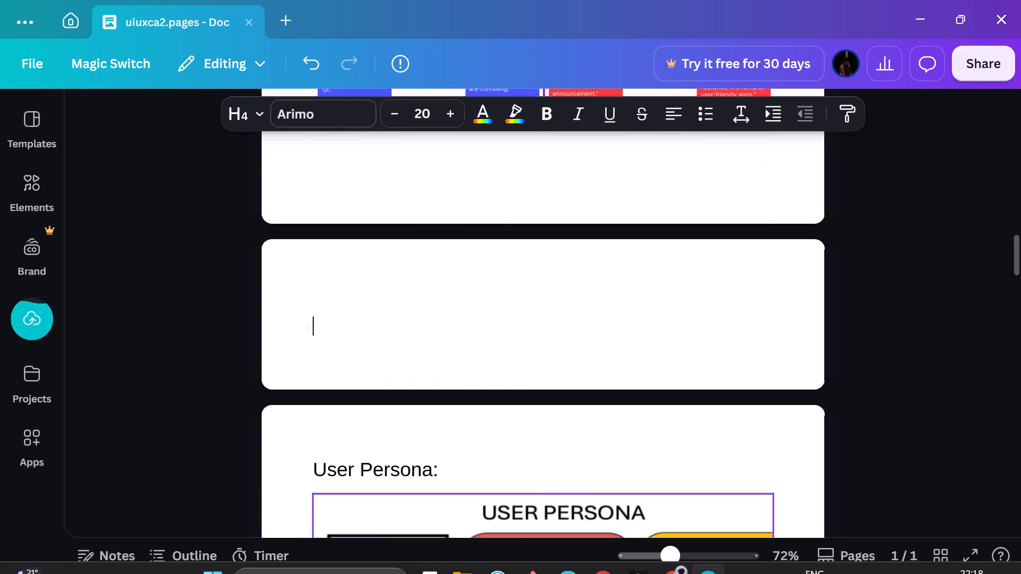
In File Explorer, reopen the Figma folder from Documents, select the A4 - 2 image and paste the copied files there.
left_click(467, 554)
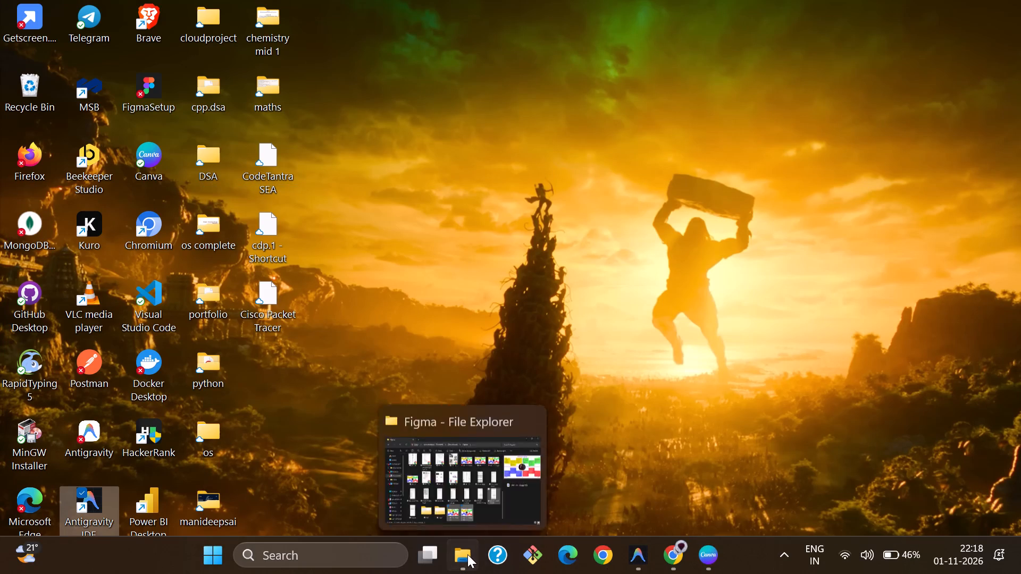
left_click(51, 230)
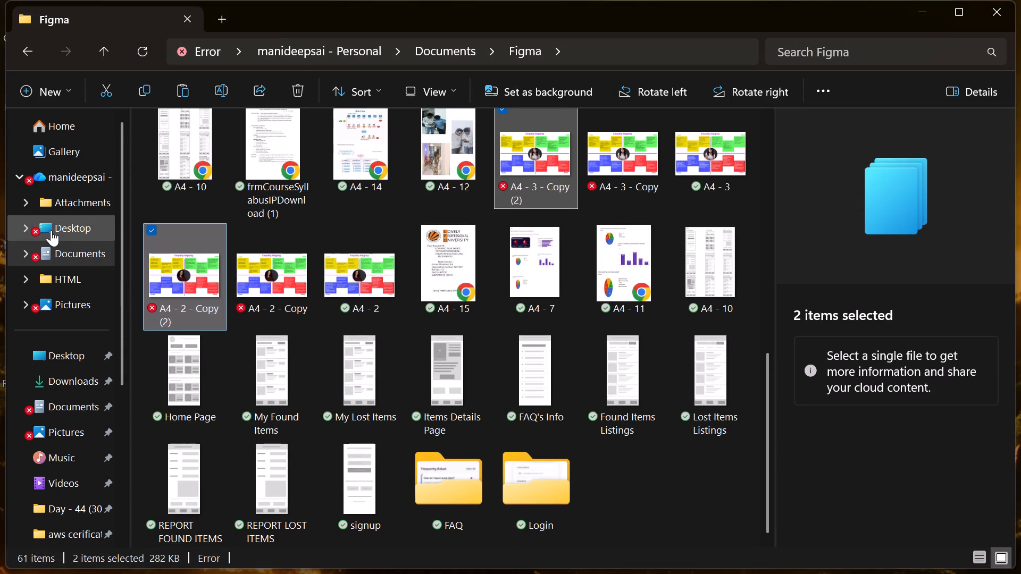
left_click(60, 249)
scroll(308, 327, "down", 4)
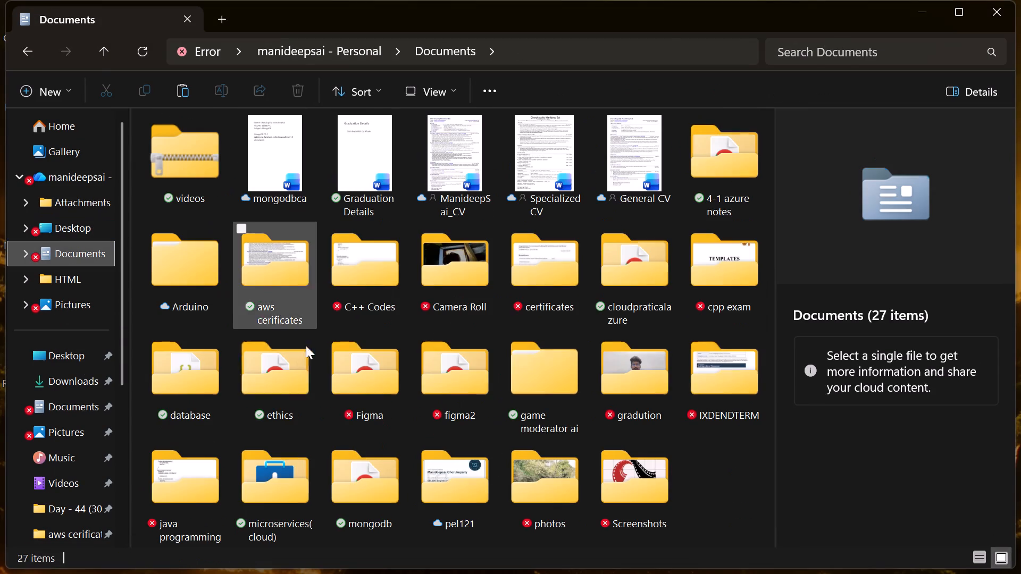
double_click(375, 364)
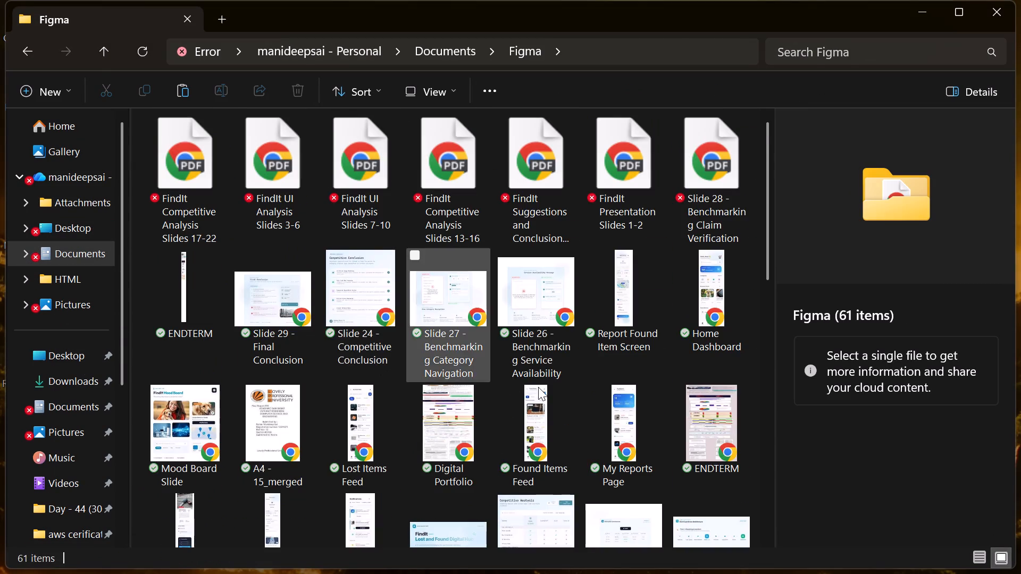
scroll(538, 387, "down", 6)
scroll(538, 387, "up", 2)
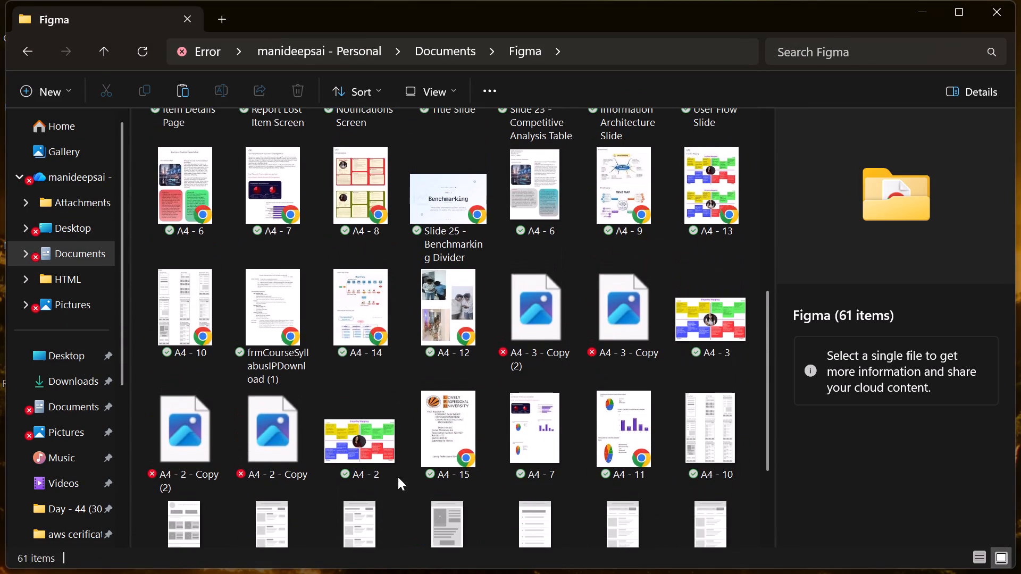
left_click(343, 436)
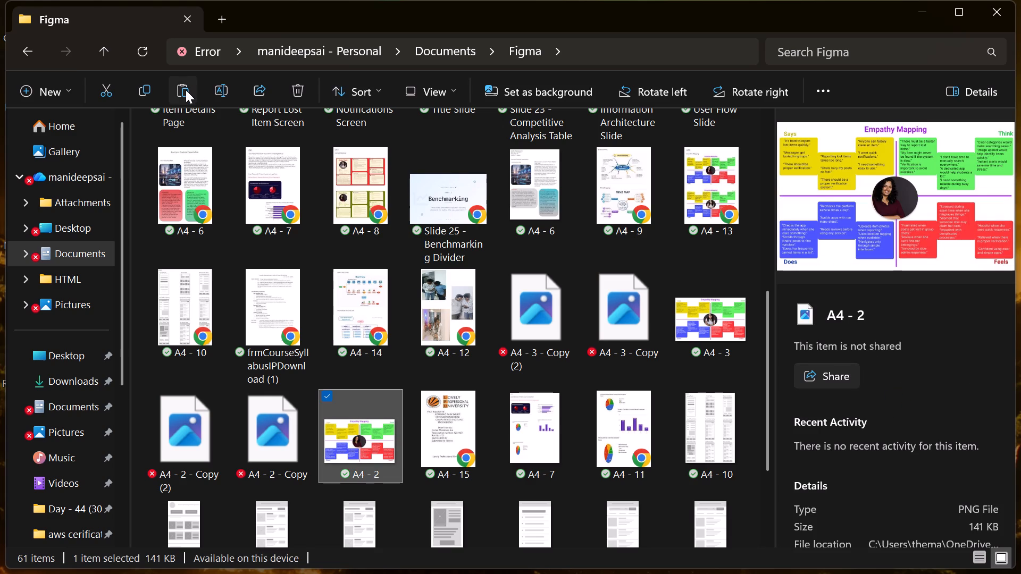
left_click(186, 90)
In File Explorer's Figma folder, delete the pasted duplicates A4 - 3 - Copy (3) and A4 - 2 - Copy (3).
left_click(700, 547)
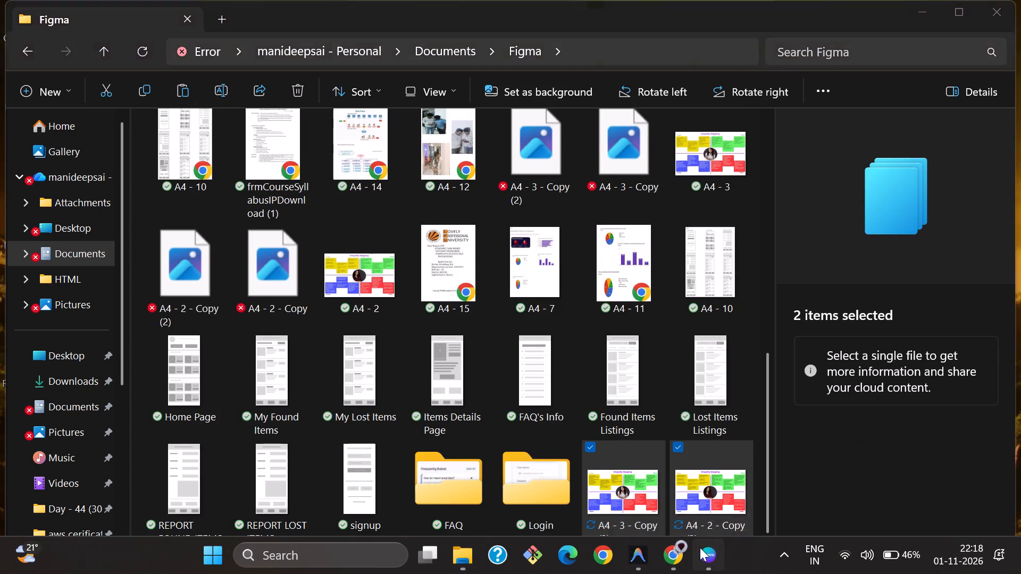
left_click(467, 552)
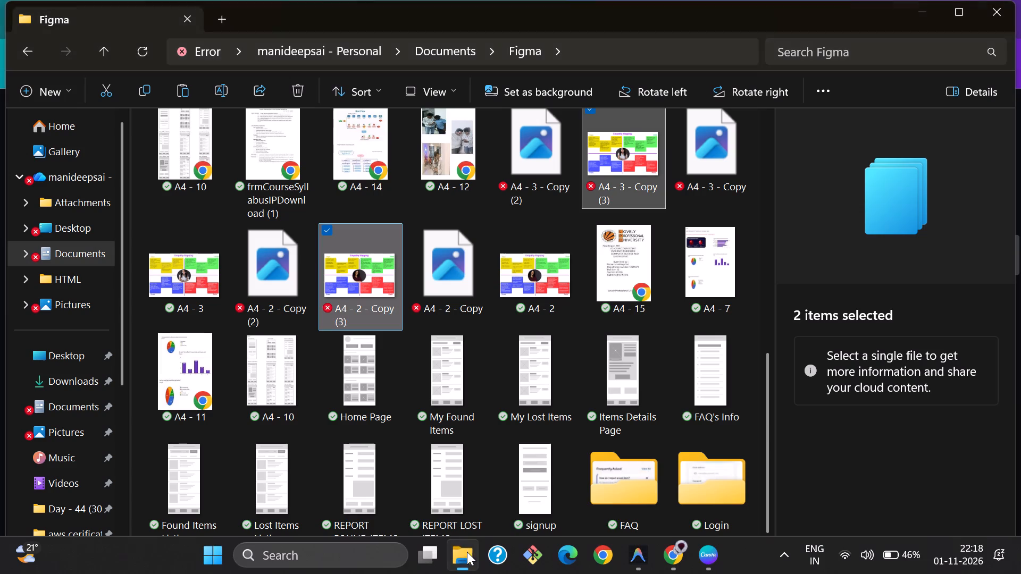
scroll(617, 475, "up", 1)
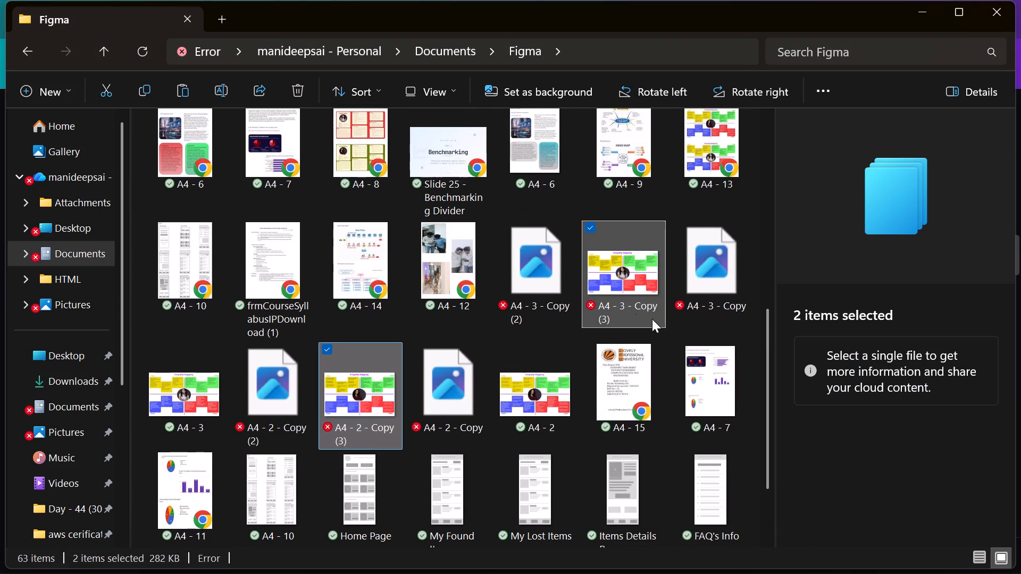
left_click(618, 257)
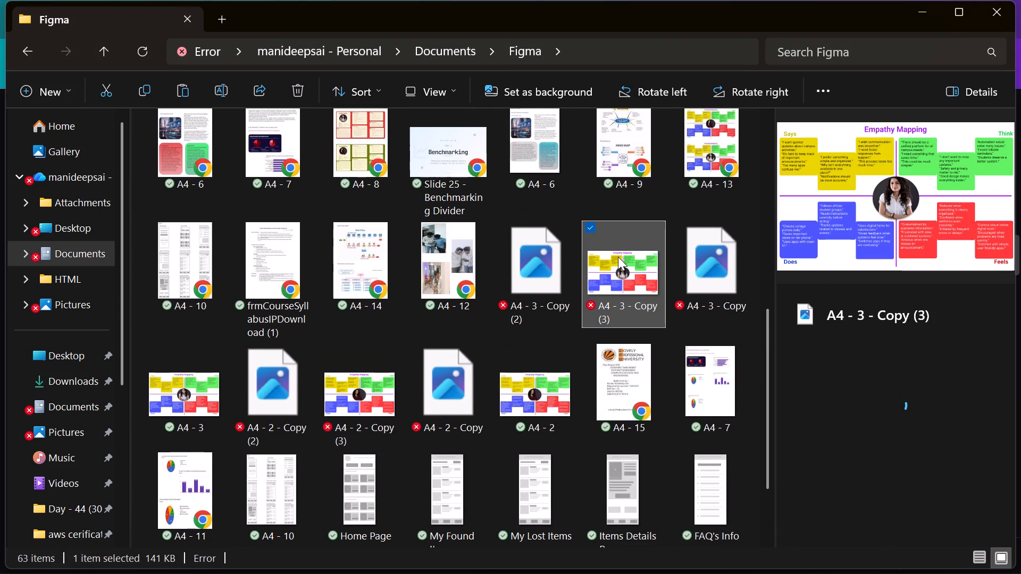
scroll(618, 257, "up", 2)
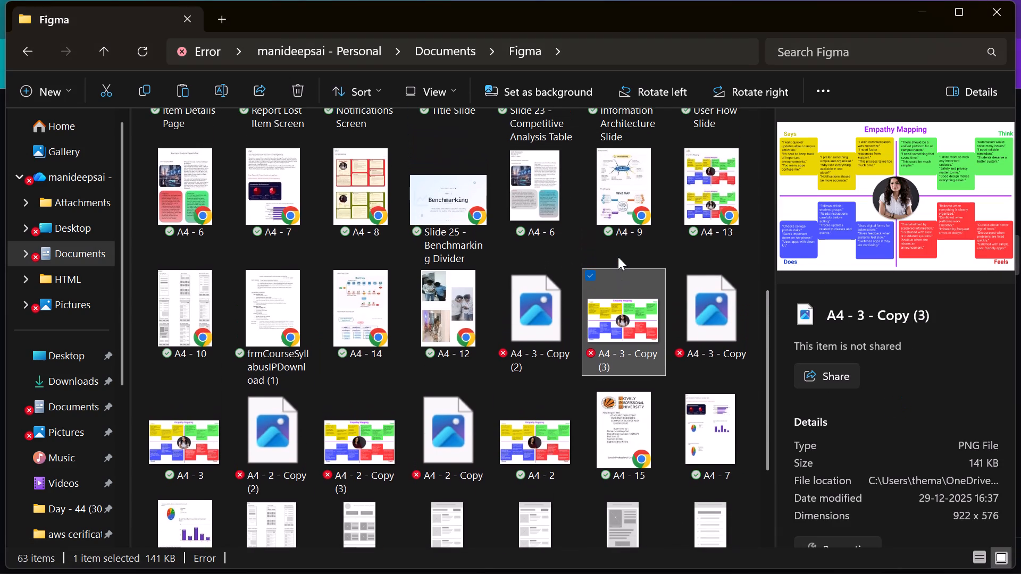
scroll(406, 401, "down", 1)
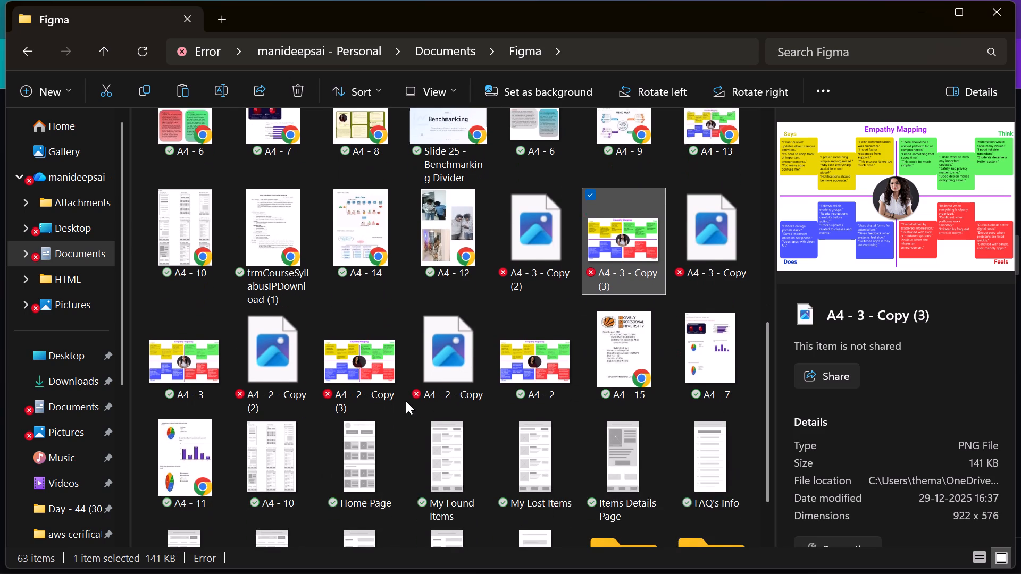
scroll(406, 401, "down", 1)
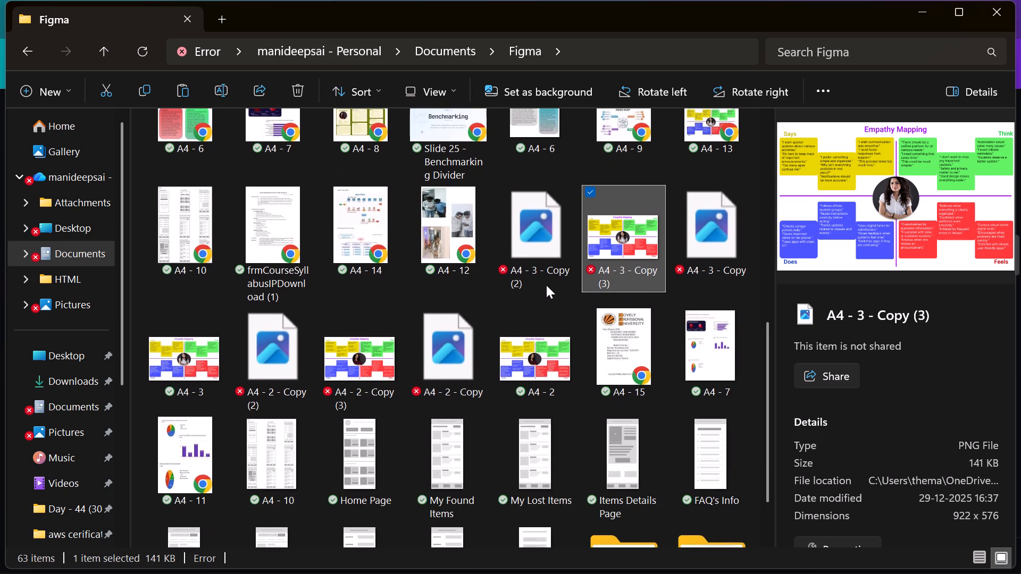
left_click(302, 94)
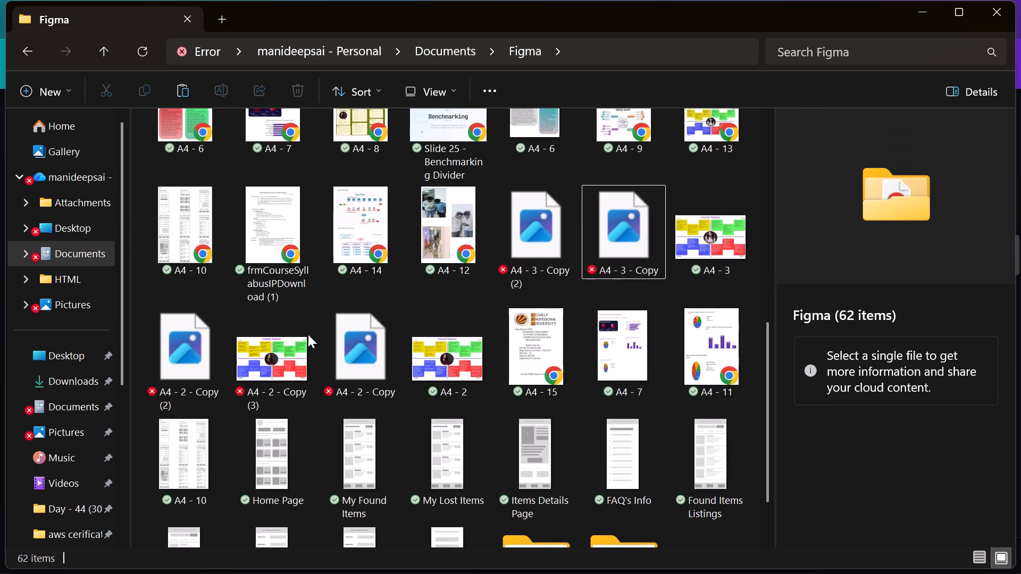
left_click(286, 333)
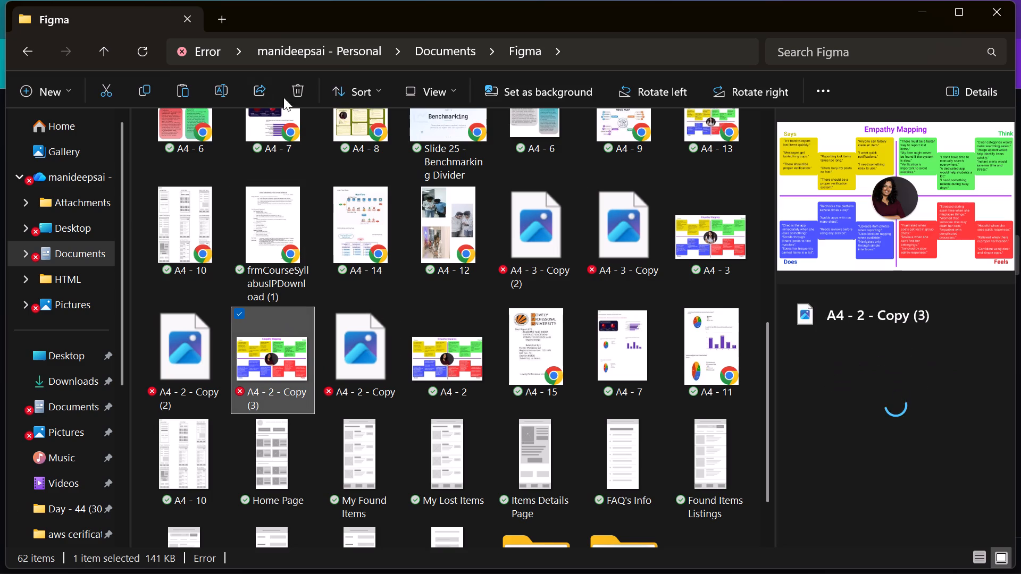
left_click(289, 94)
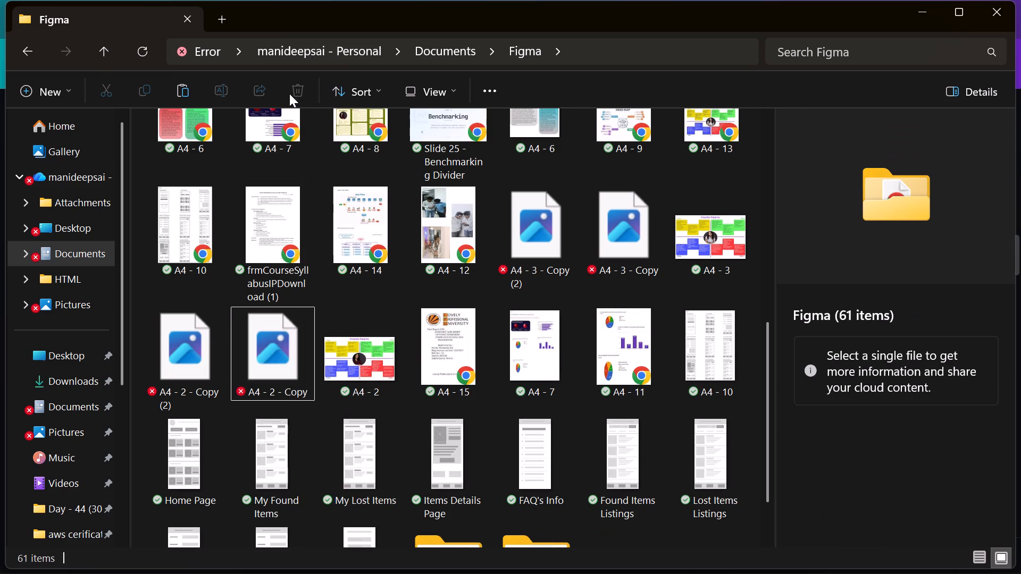
Copy the original A4 - 2 image, paste it in Canva on the blank page before User Persona and check the page above.
left_click(352, 372)
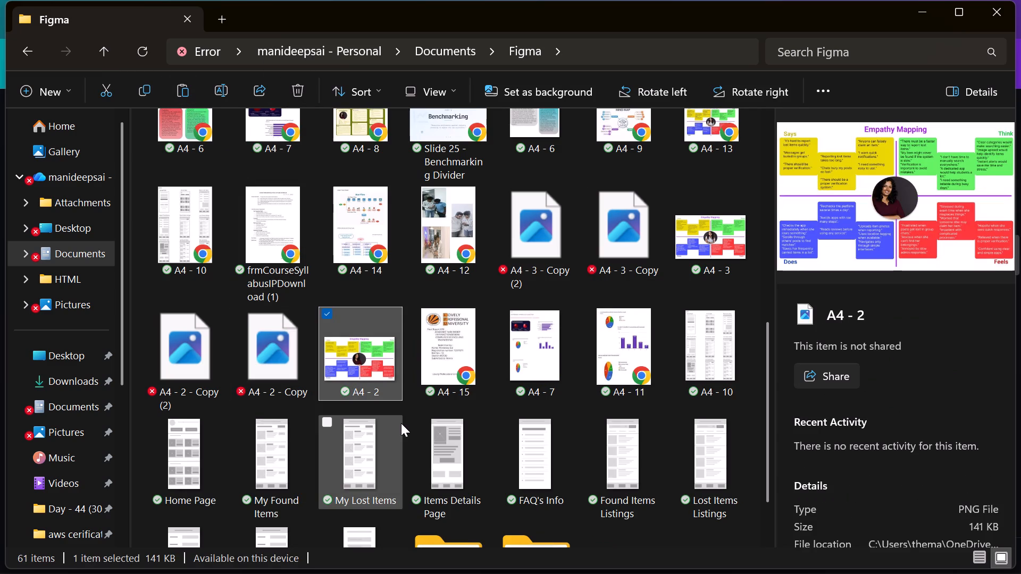
key("ctrl+c")
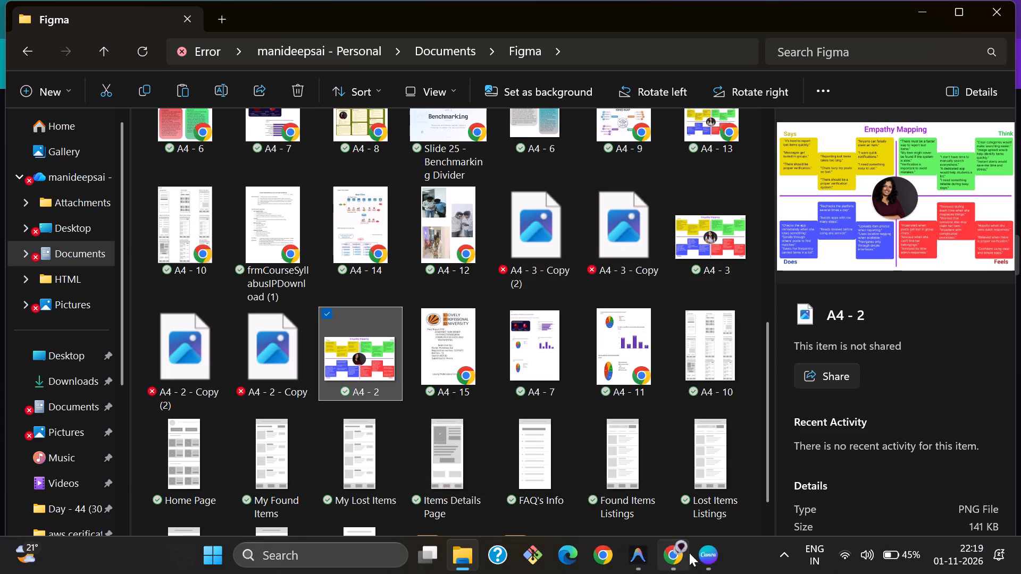
left_click(713, 552)
key("ctrl+v")
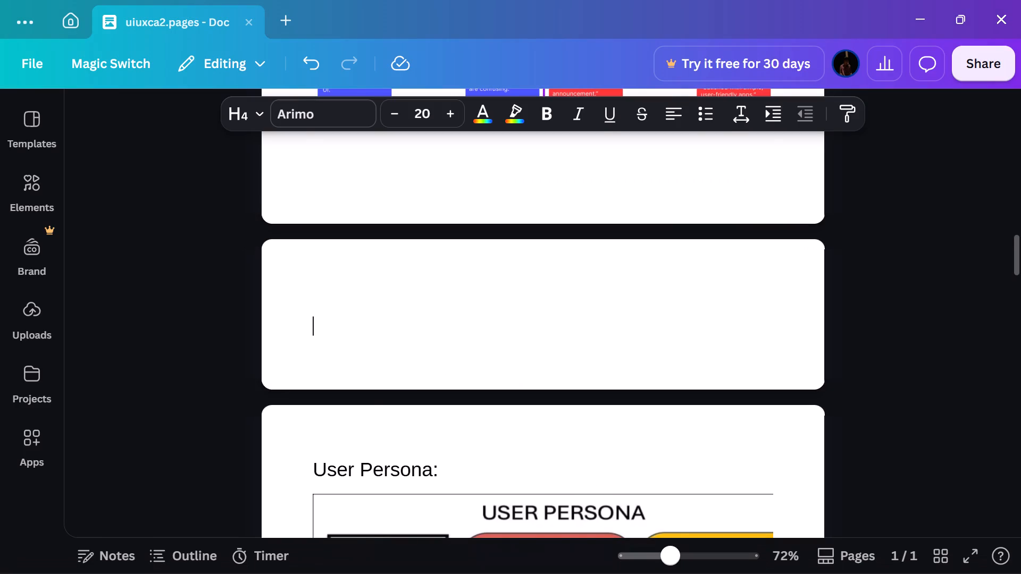
scroll(525, 436, "up", 5)
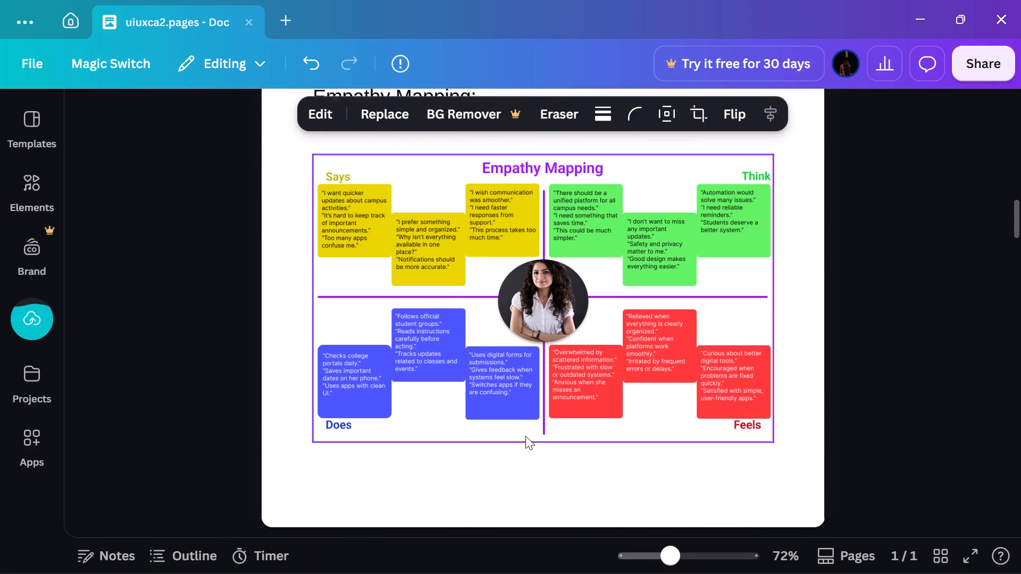
left_click(873, 346)
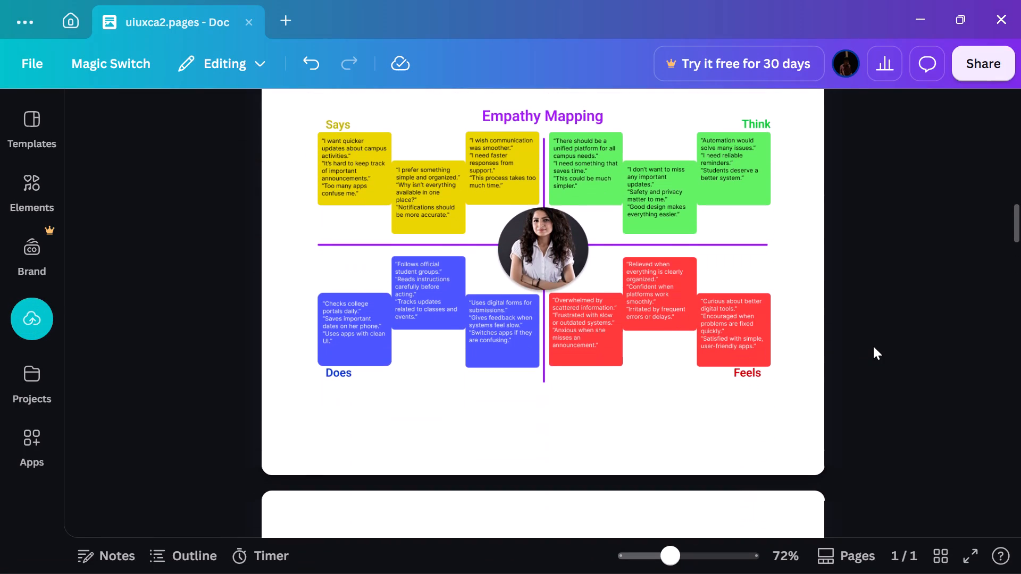
Select the old User Persona image in Canva and look through File Explorer's Figma and figma2 folders for a replacement.
scroll(873, 346, "down", 4)
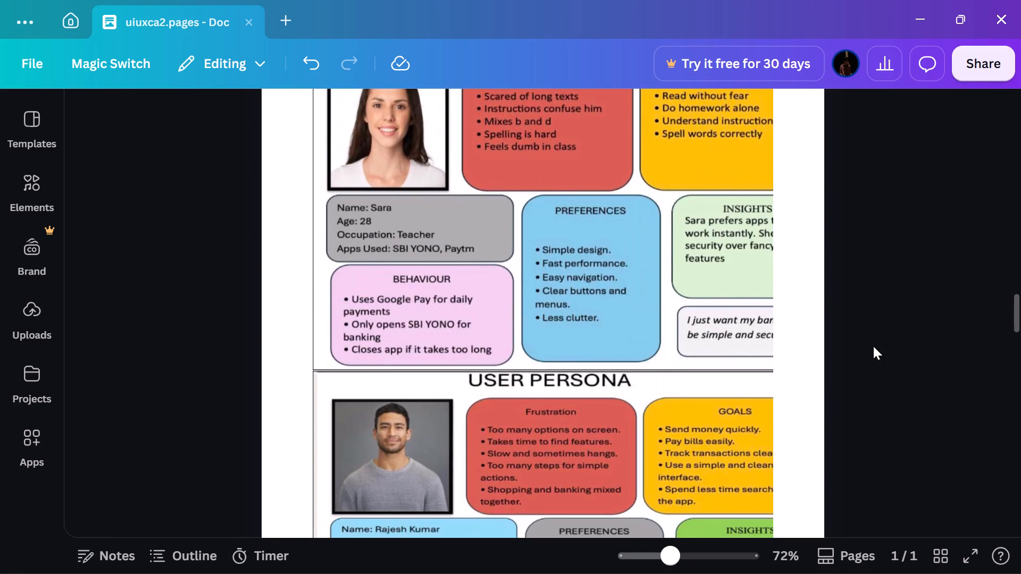
left_click(709, 292)
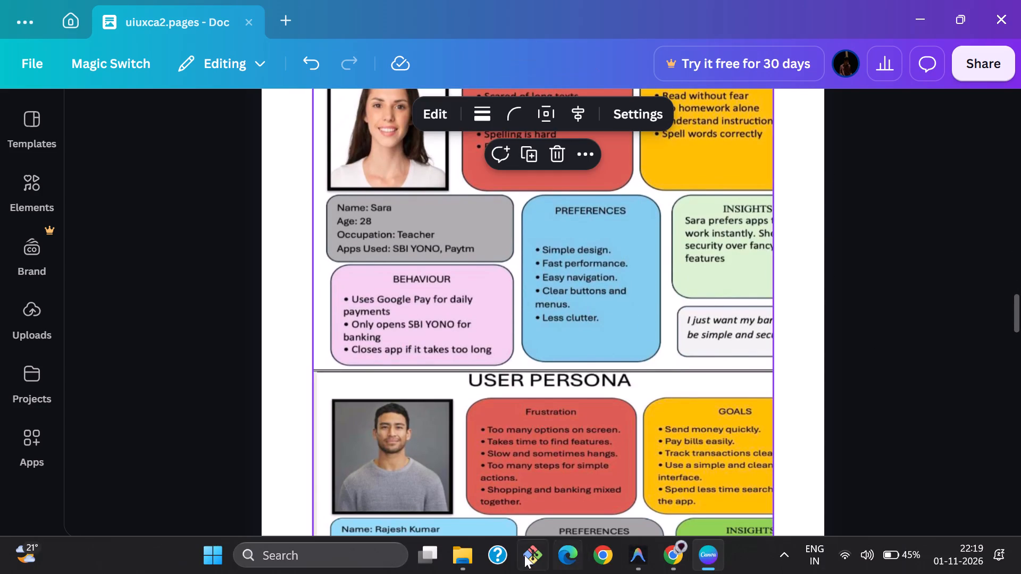
left_click(463, 544)
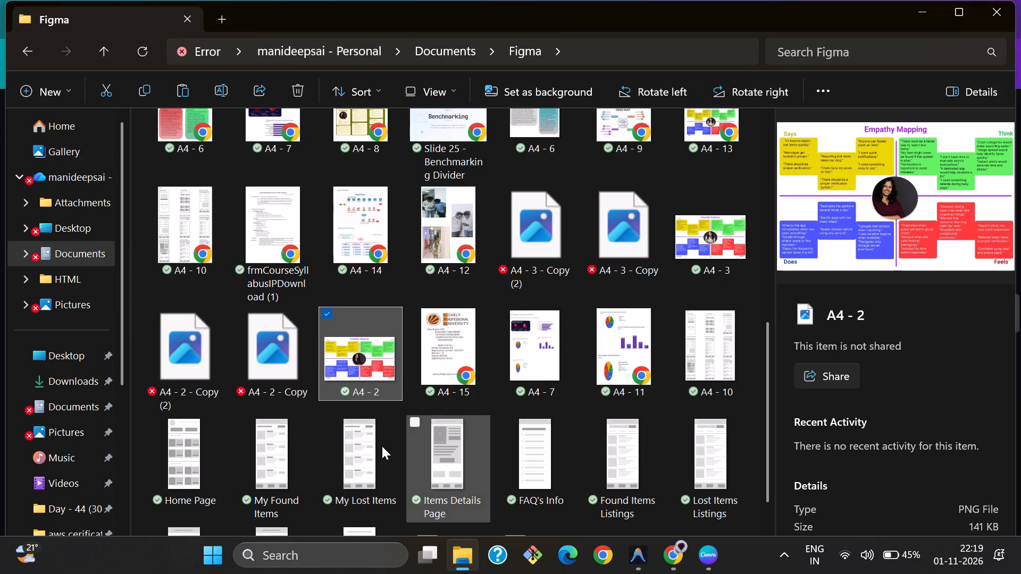
scroll(382, 446, "down", 3)
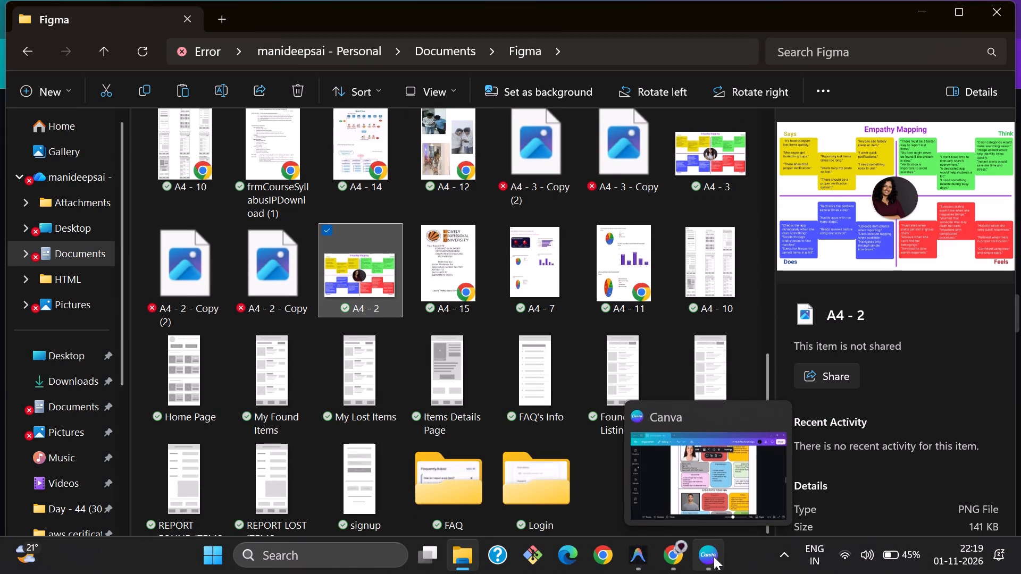
left_click(714, 556)
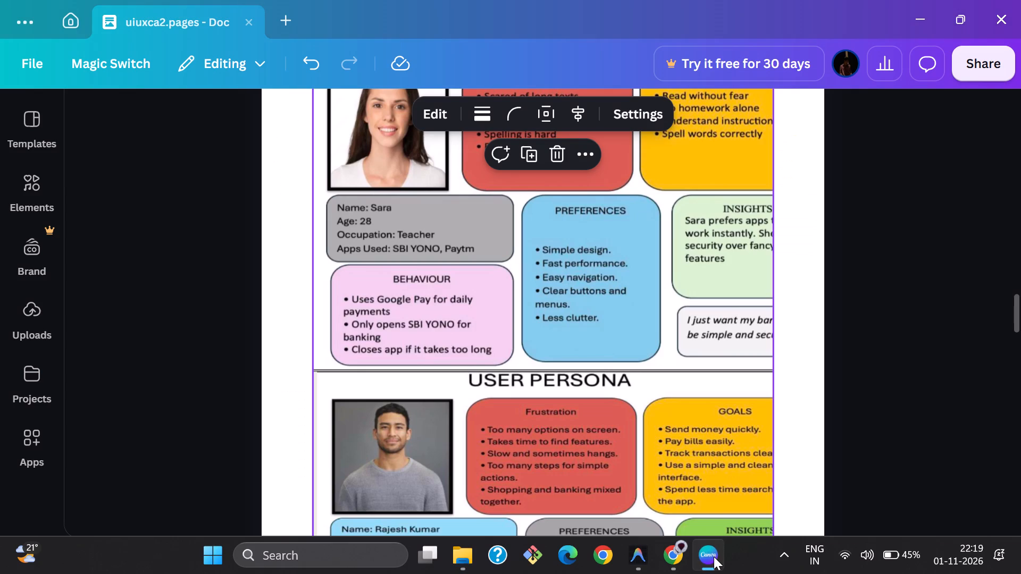
left_click(470, 561)
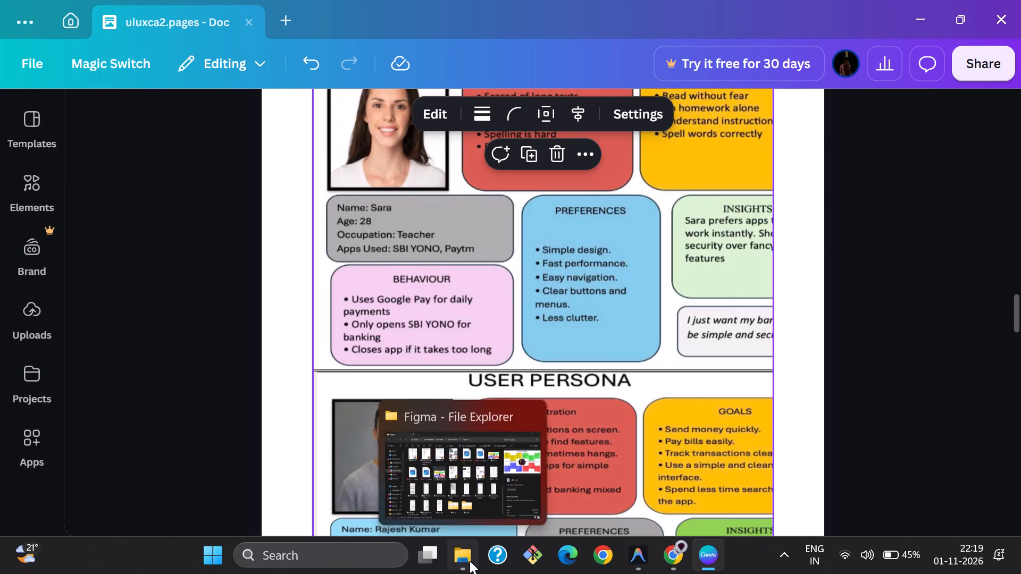
scroll(378, 403, "up", 3)
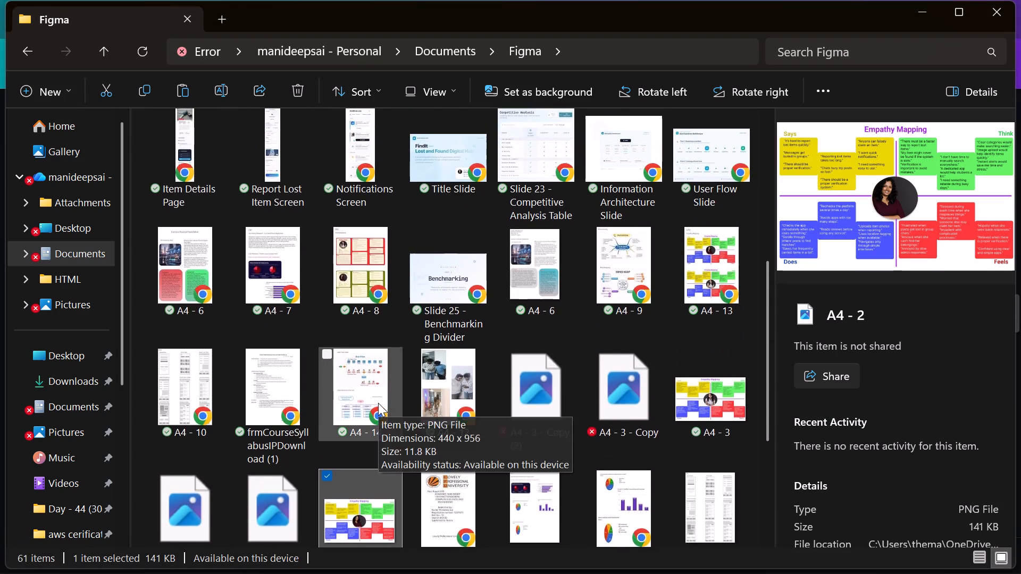
scroll(378, 403, "up", 1)
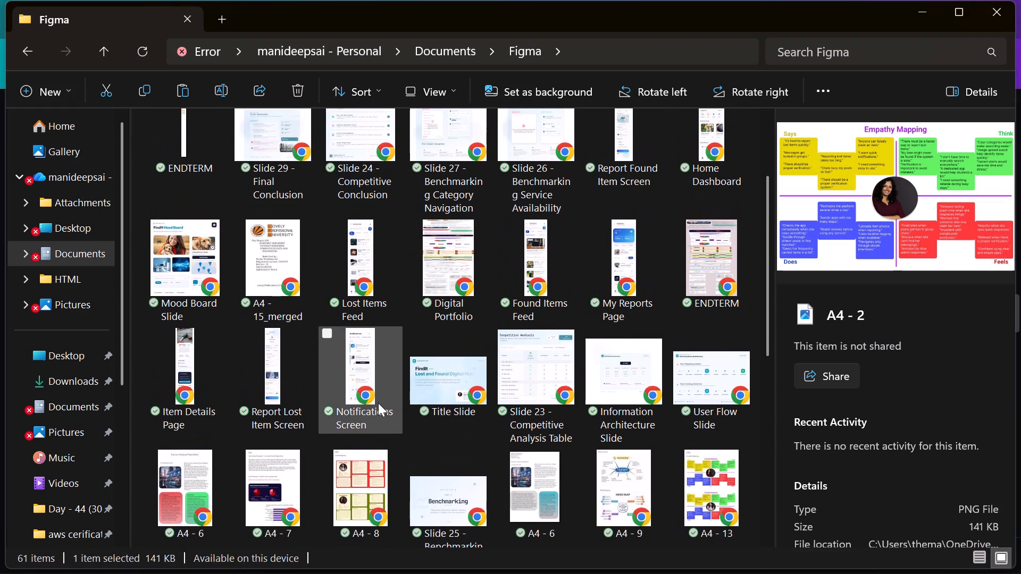
scroll(378, 403, "up", 4)
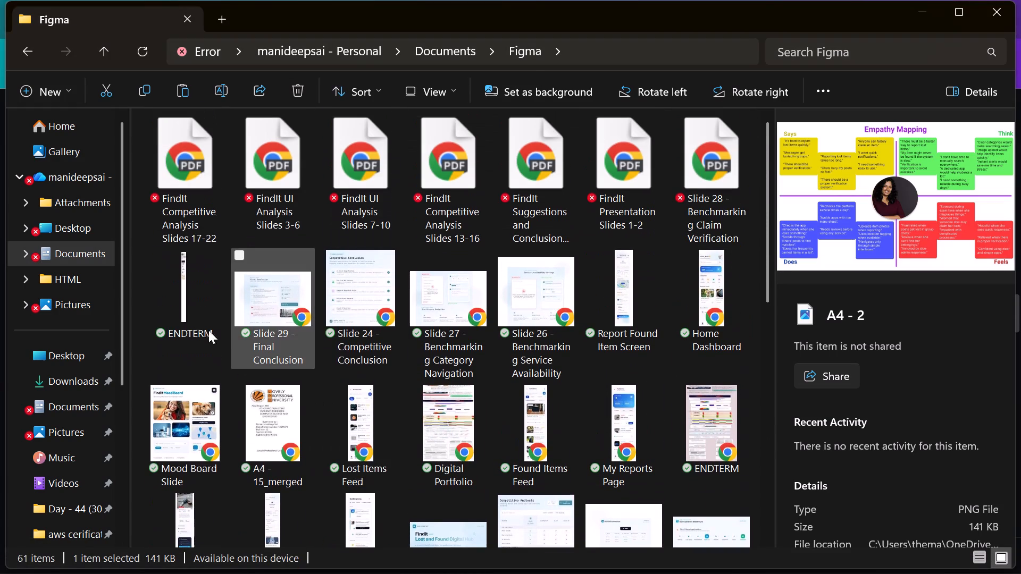
left_click(24, 47)
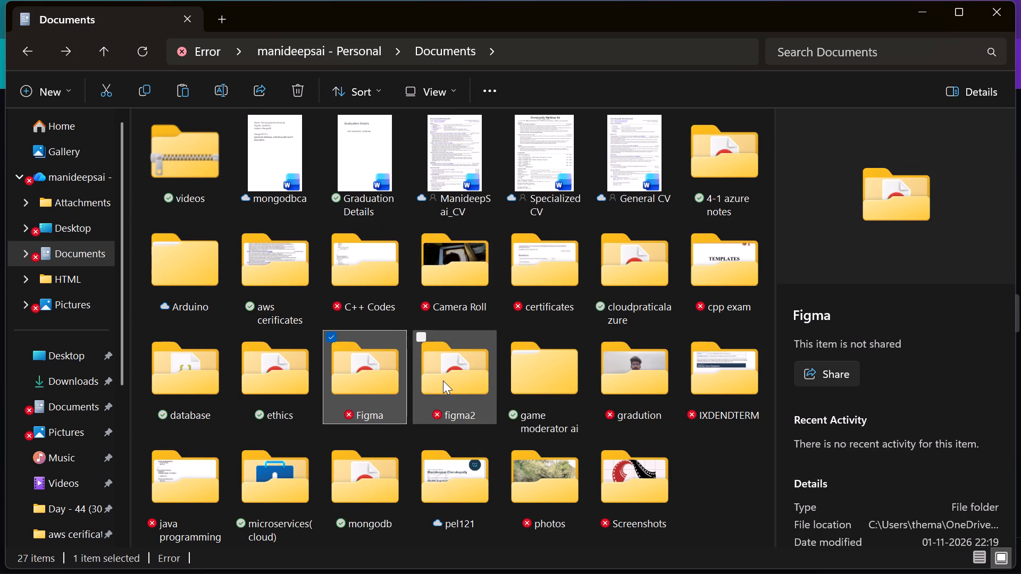
double_click(443, 381)
scroll(244, 289, "down", 2)
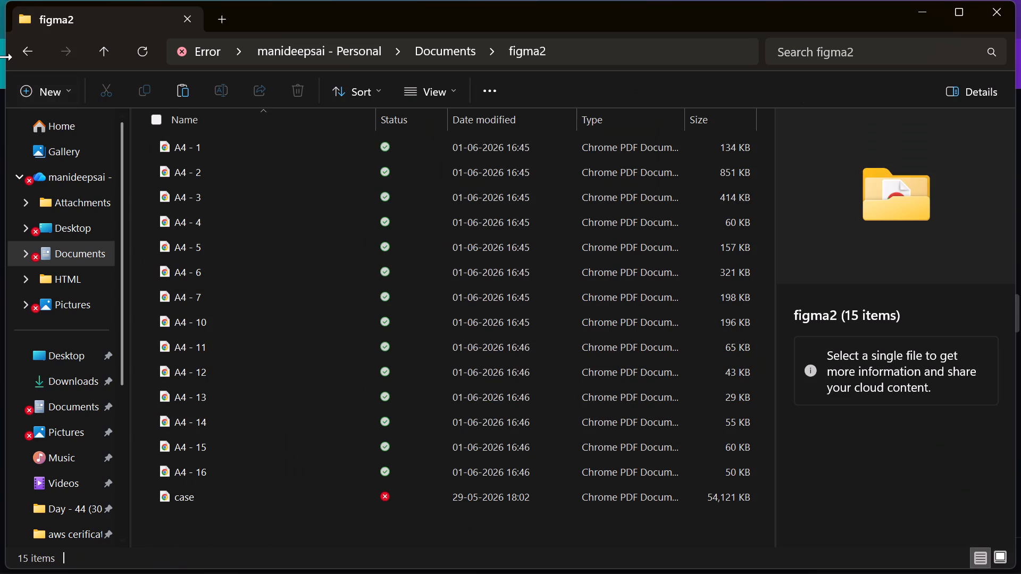
left_click(21, 52)
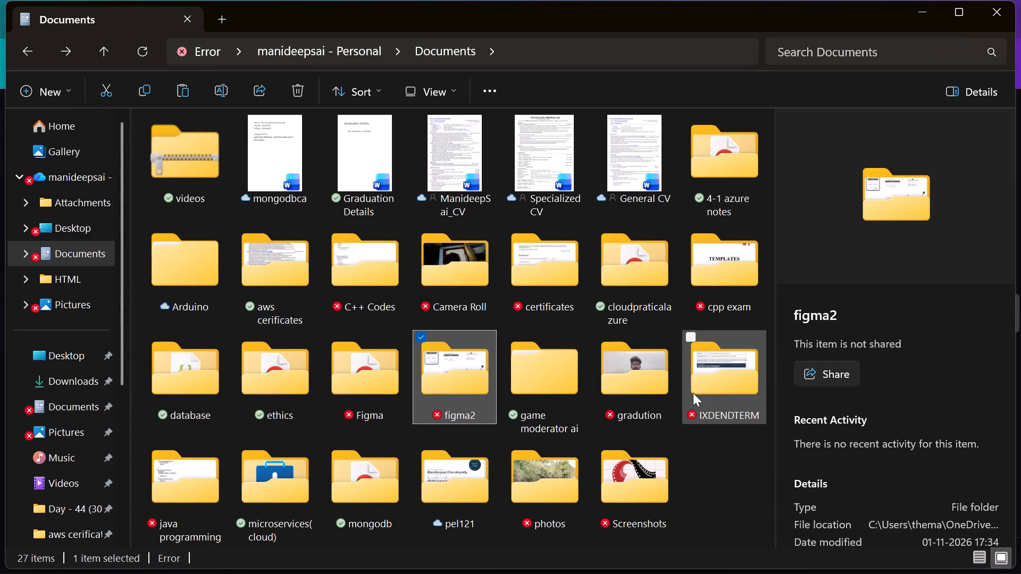
double_click(722, 377)
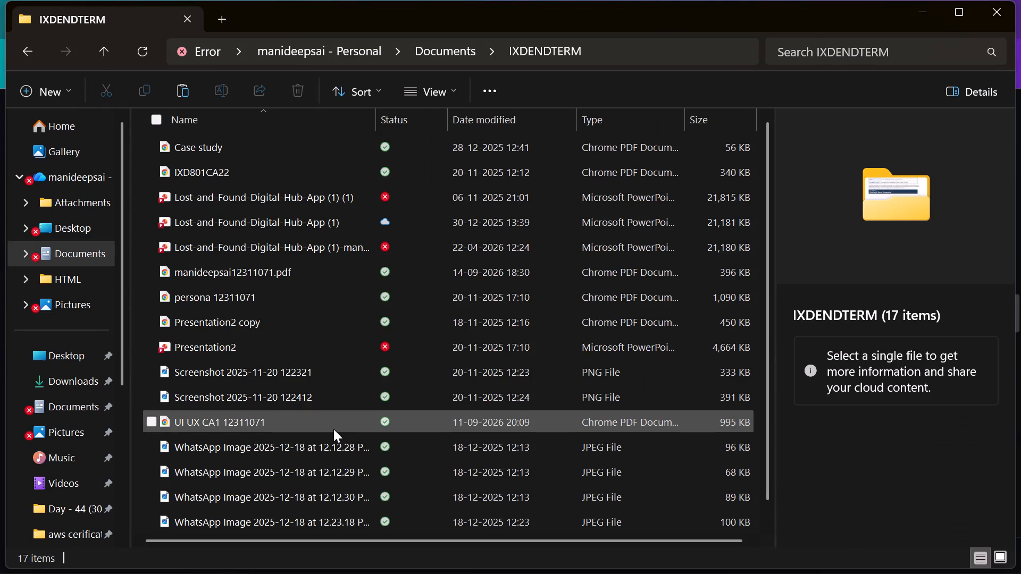
scroll(205, 381, "down", 2)
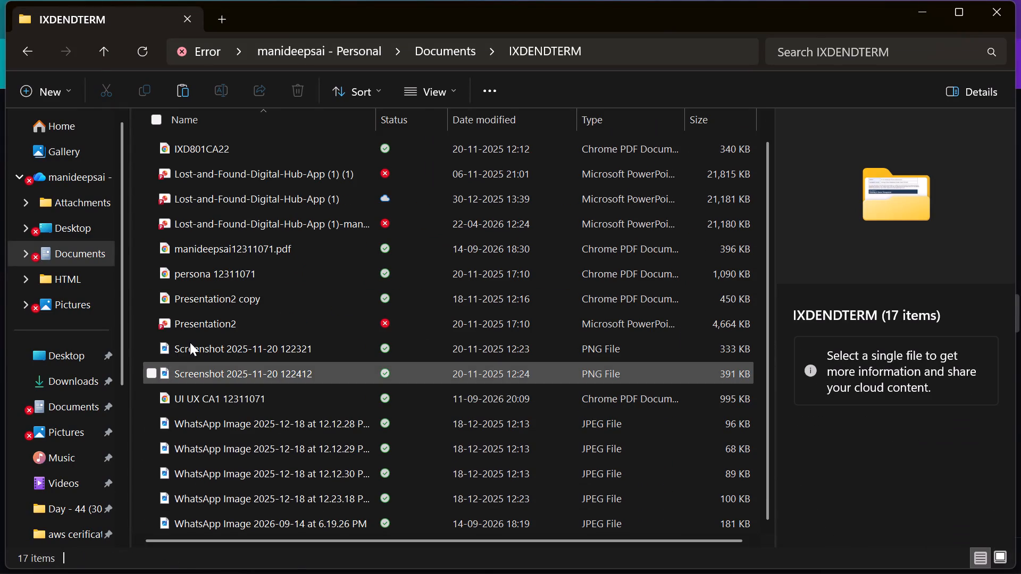
left_click(188, 341)
left_click(226, 365)
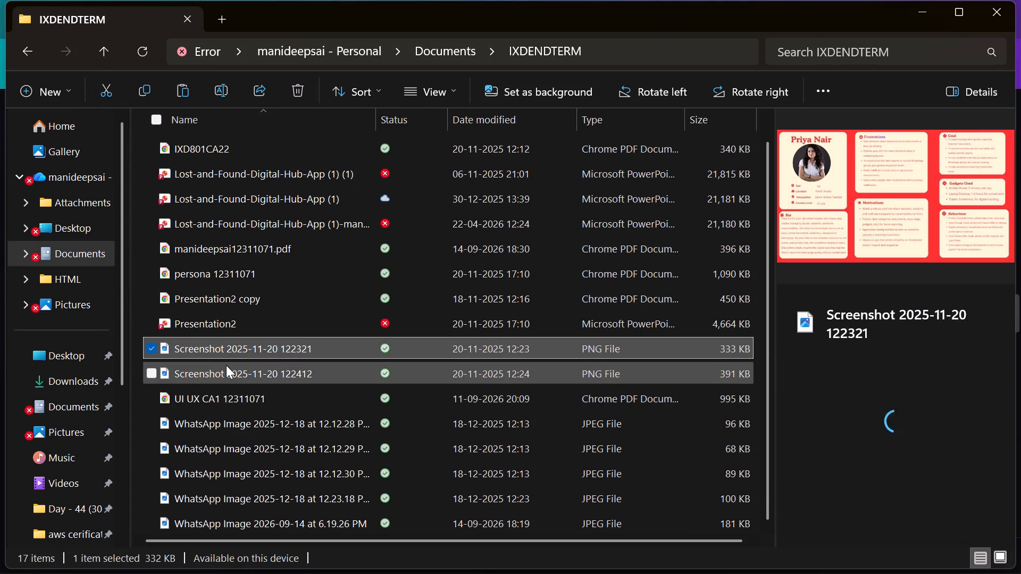
left_click(183, 89)
Back in Canva, remove the old image under the User Persona heading and paste the copied A4 - 2 image in its place.
left_click(708, 559)
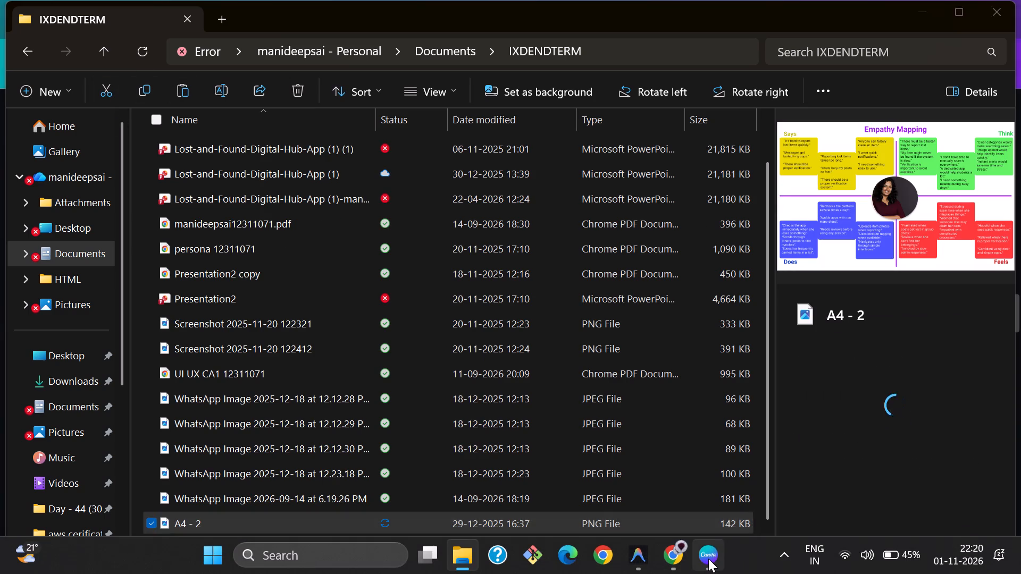
right_click(481, 325)
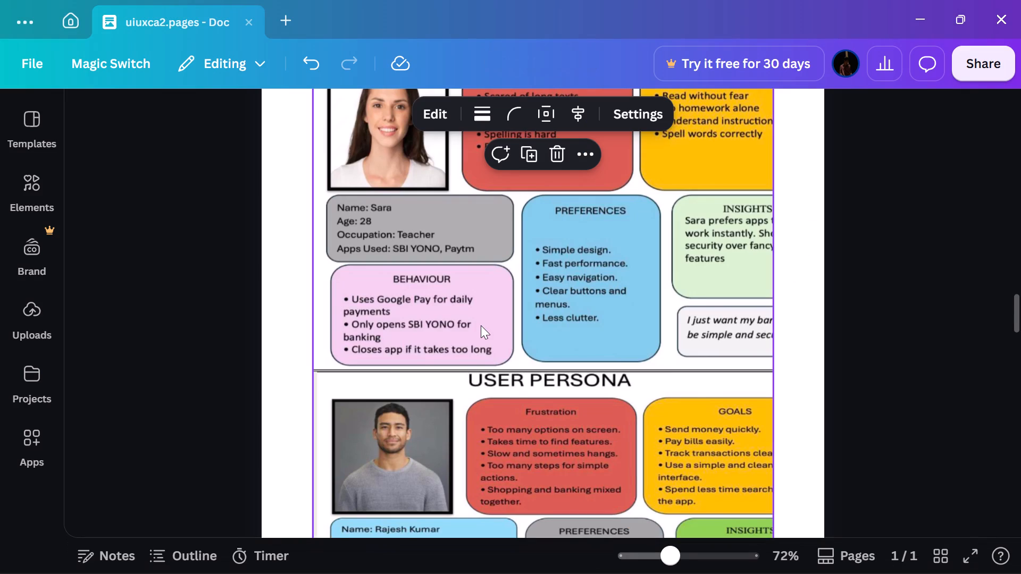
left_click(532, 370)
scroll(532, 370, "up", 1)
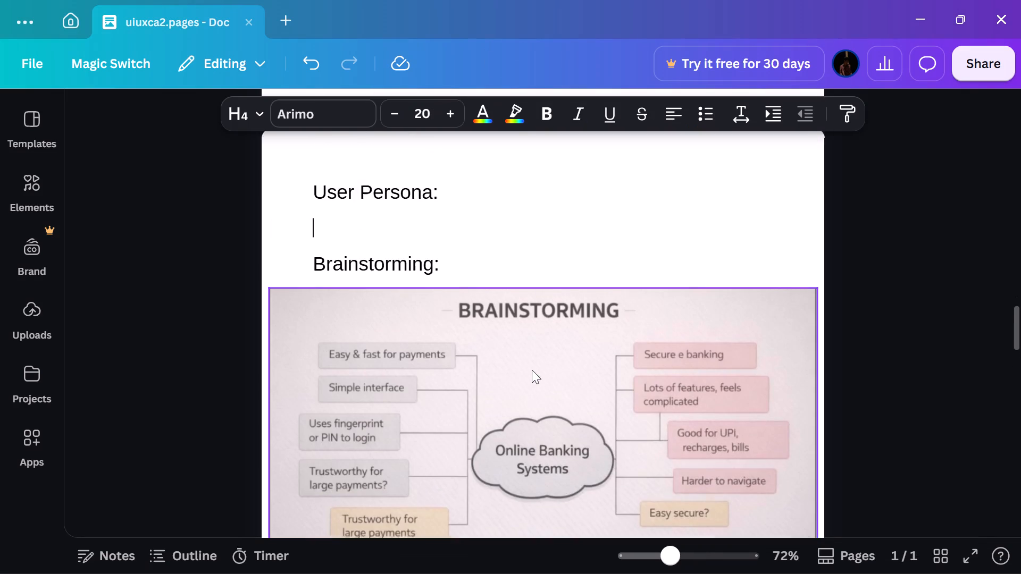
scroll(532, 370, "up", 2)
key("ctrl+v")
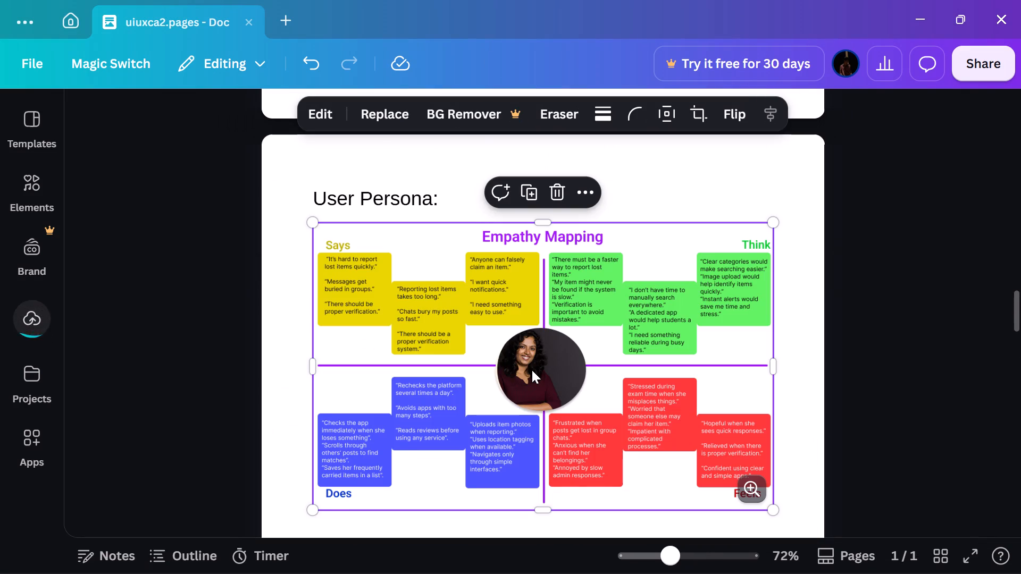
scroll(532, 370, "down", 4)
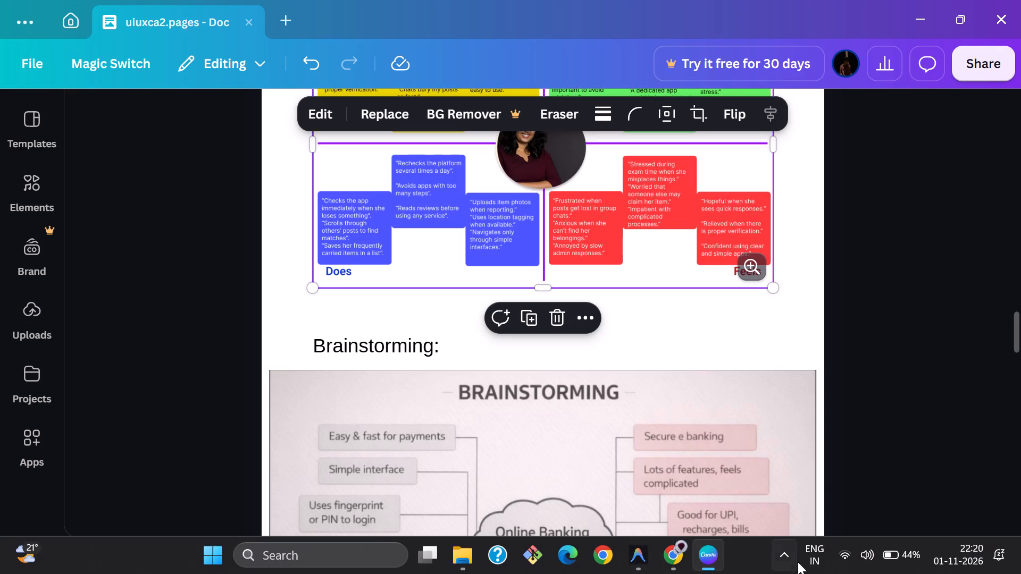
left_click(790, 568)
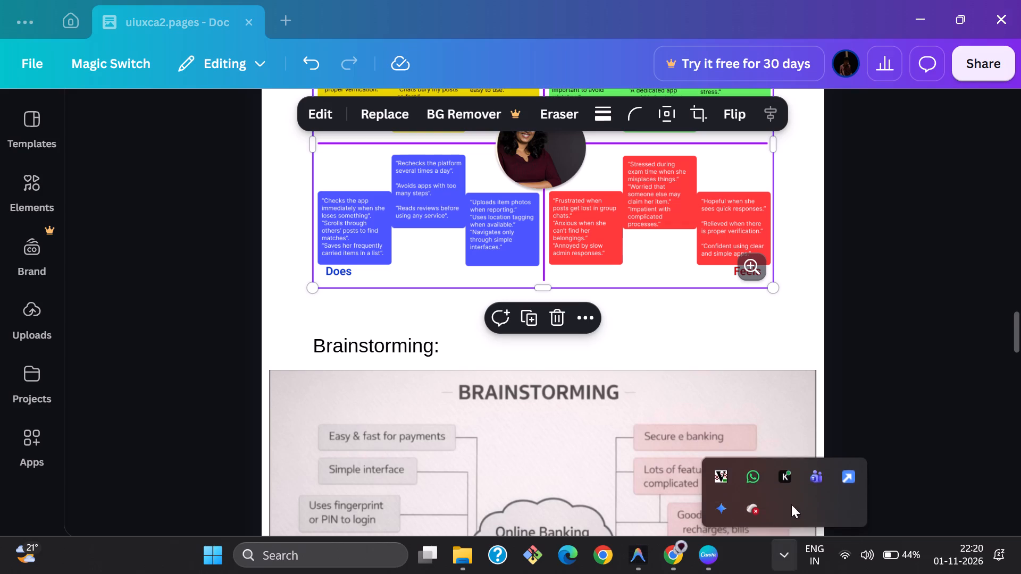
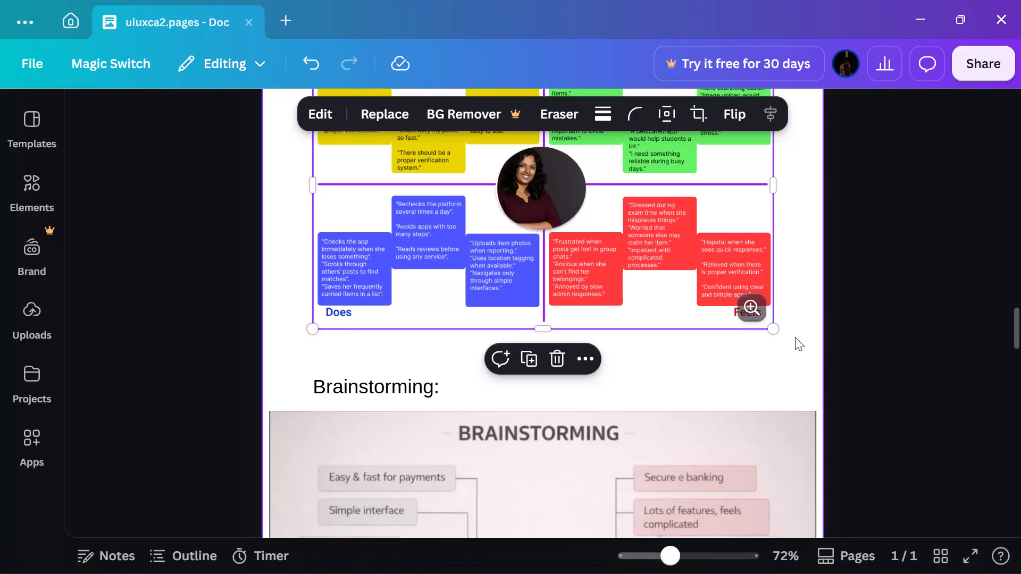
Add two blank lines between the image under User Persona and the Brainstorming heading, placing the cursor on the upper added line.
left_click(792, 332)
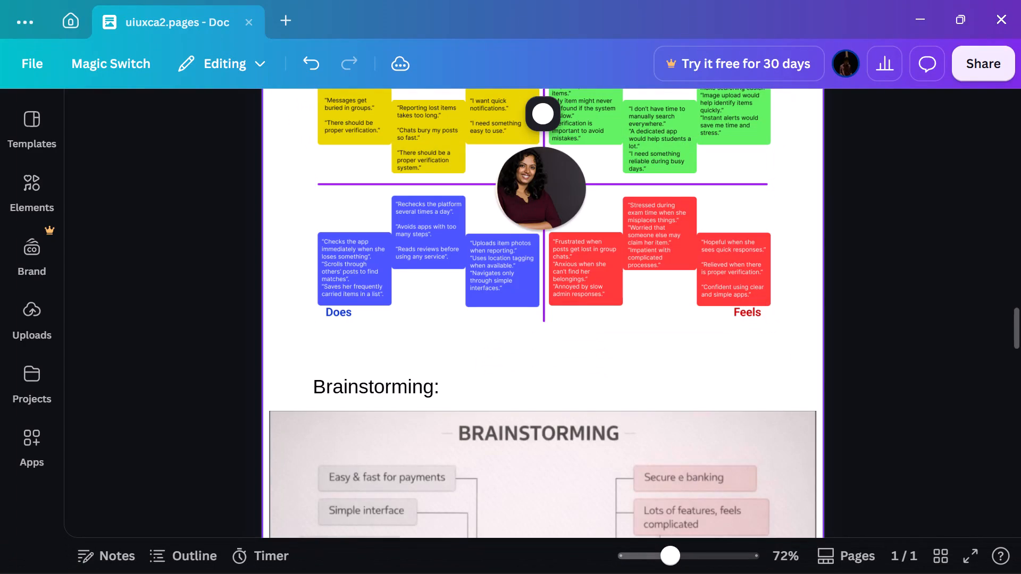
left_click(319, 363)
key("Up")
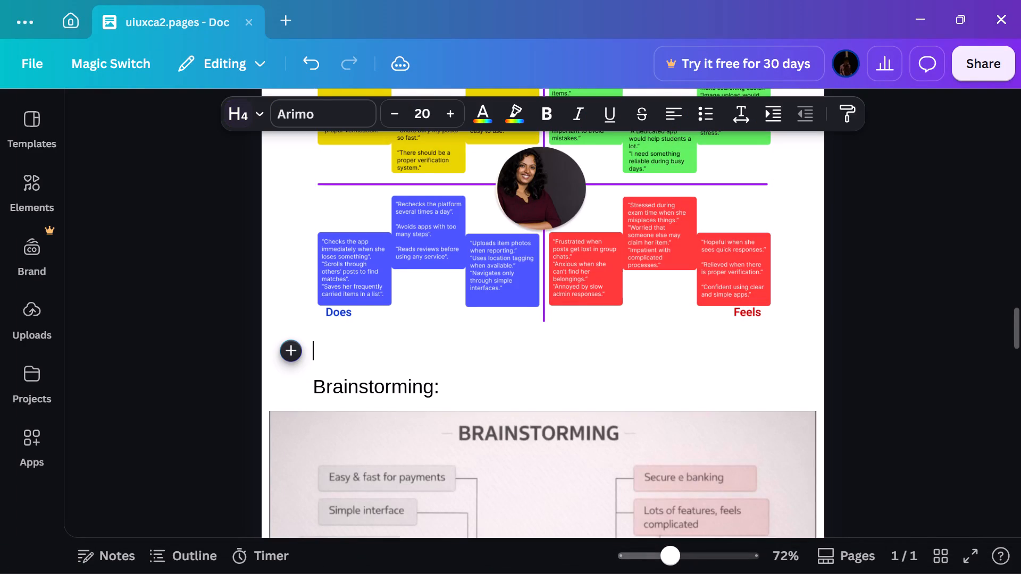
key("shift+Return")
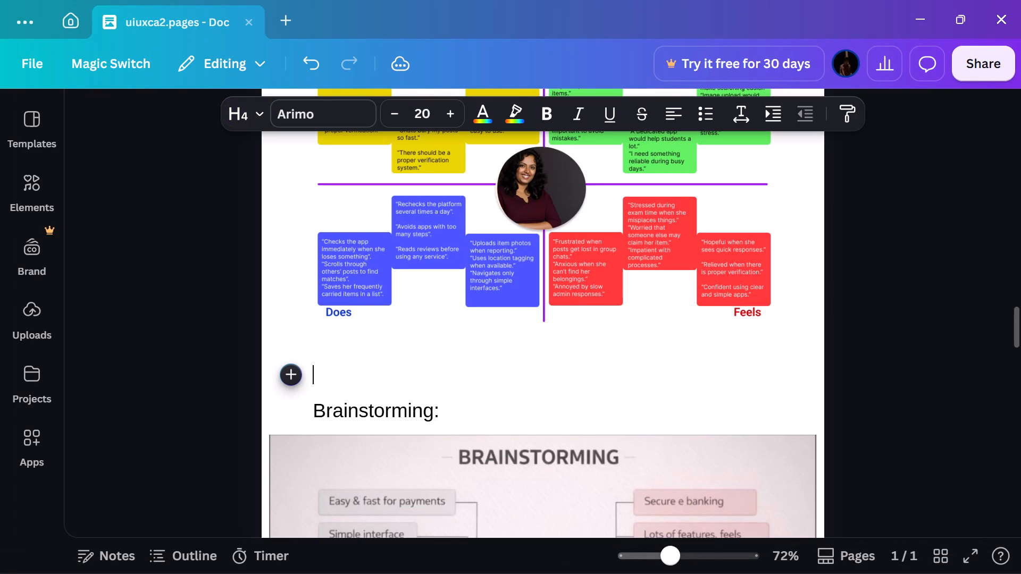
key("shift+Return")
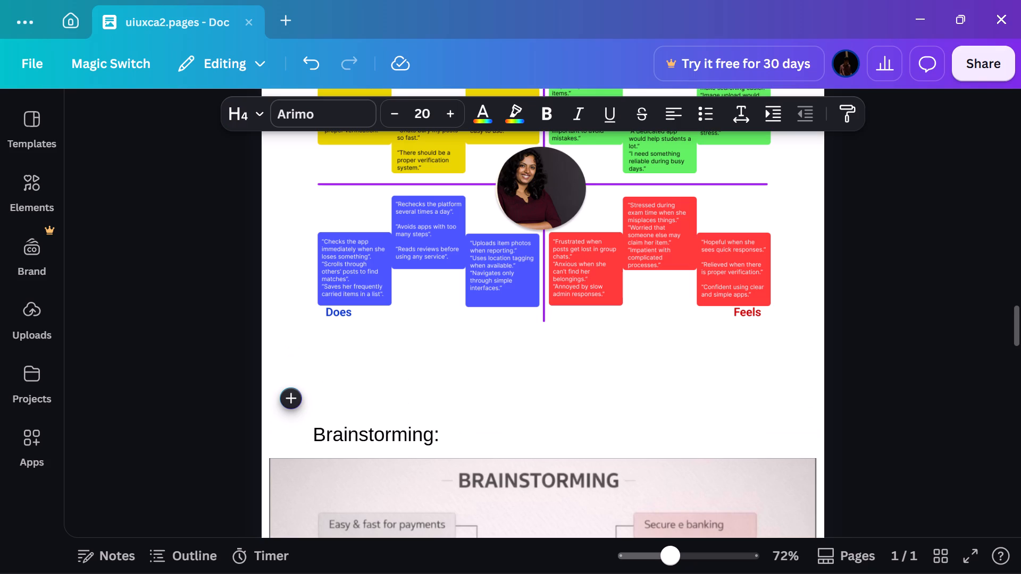
key("Up")
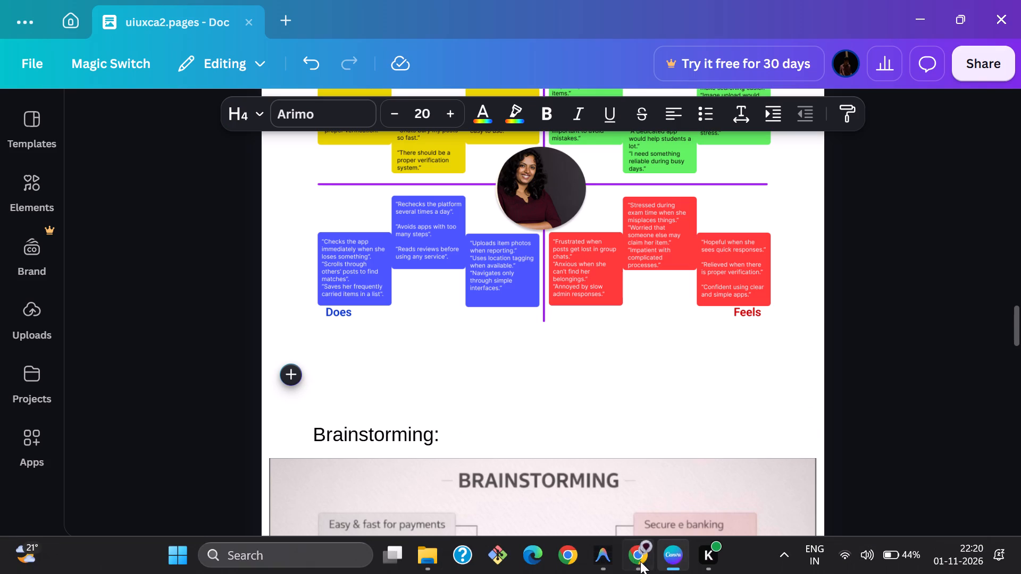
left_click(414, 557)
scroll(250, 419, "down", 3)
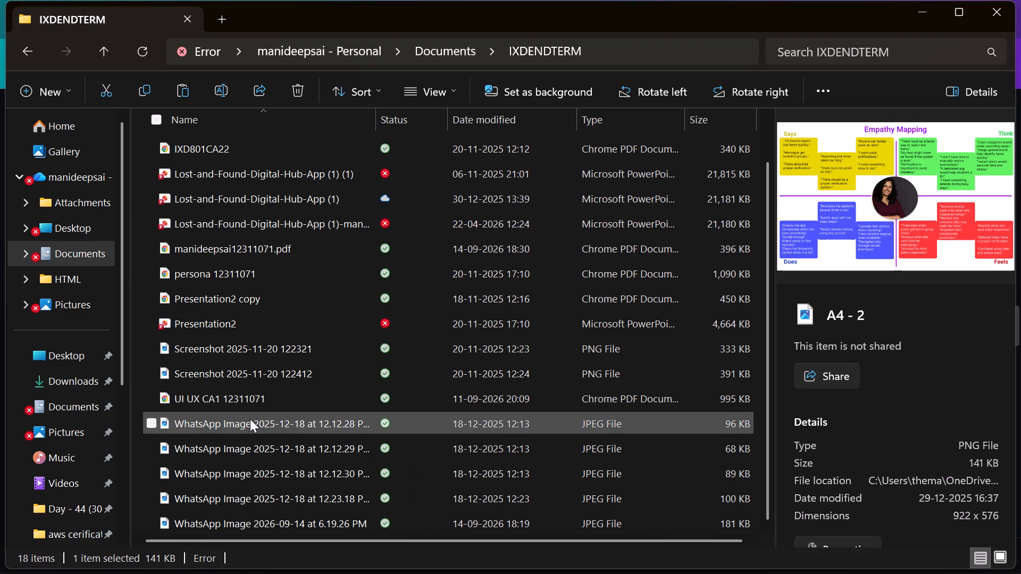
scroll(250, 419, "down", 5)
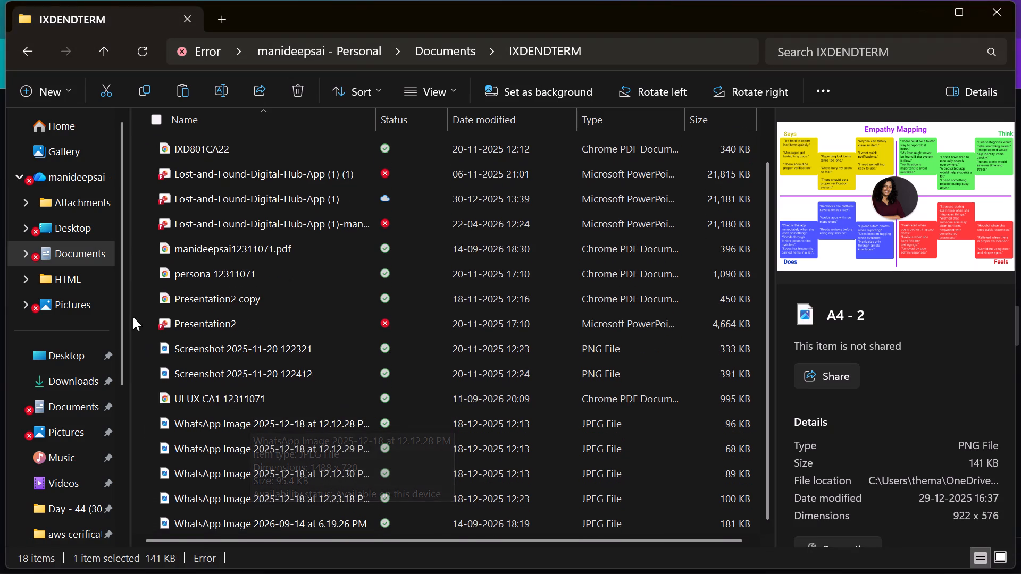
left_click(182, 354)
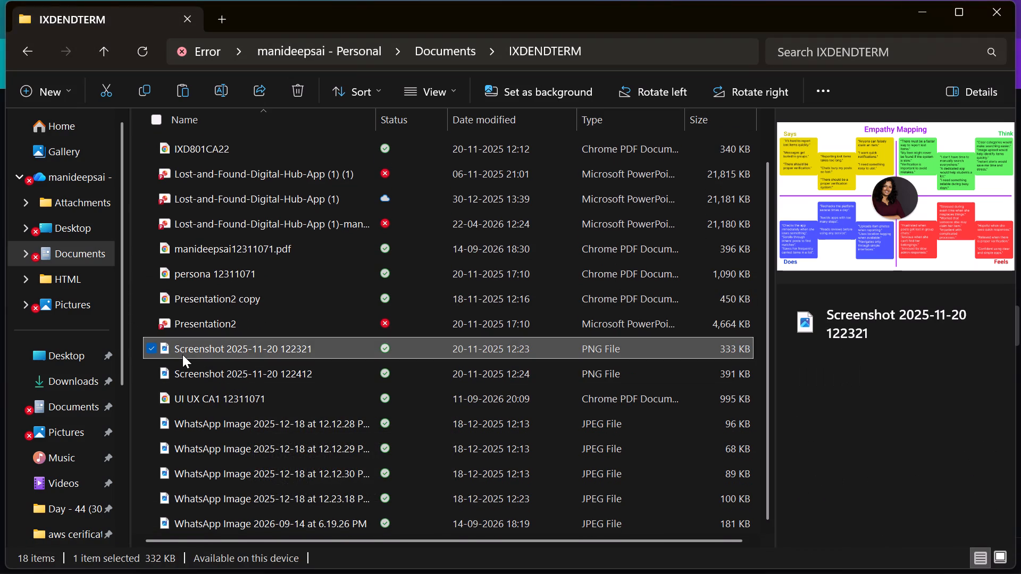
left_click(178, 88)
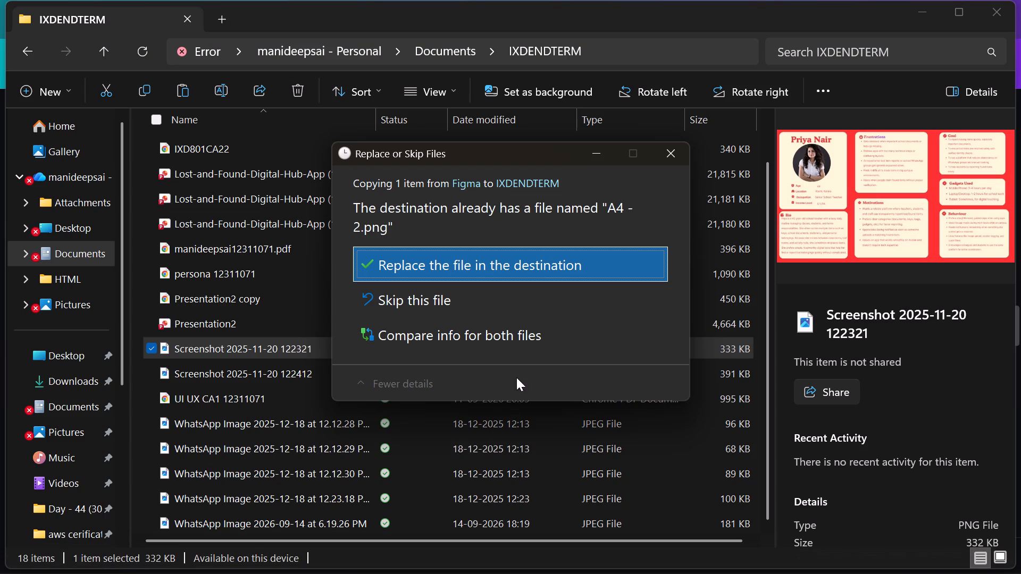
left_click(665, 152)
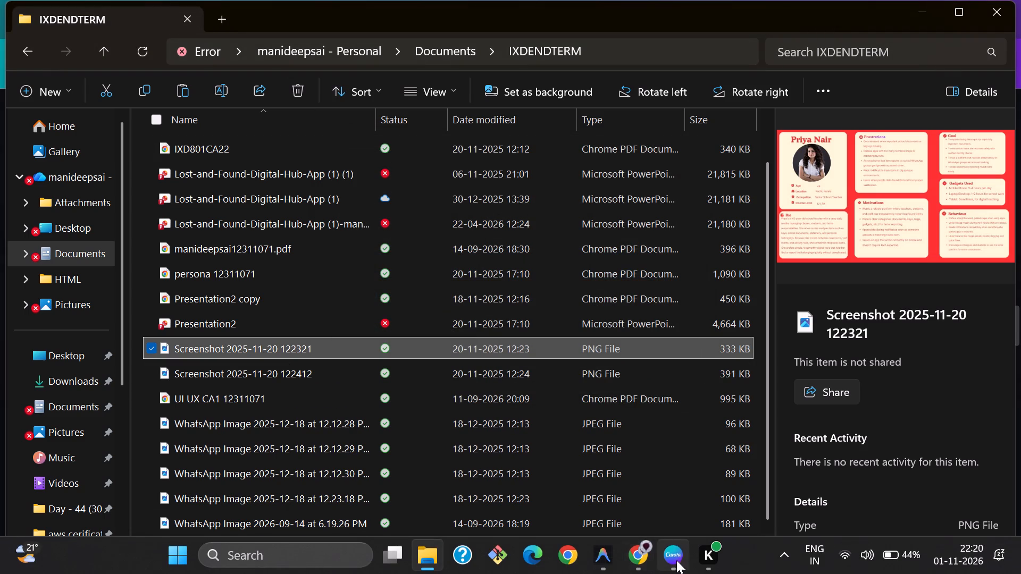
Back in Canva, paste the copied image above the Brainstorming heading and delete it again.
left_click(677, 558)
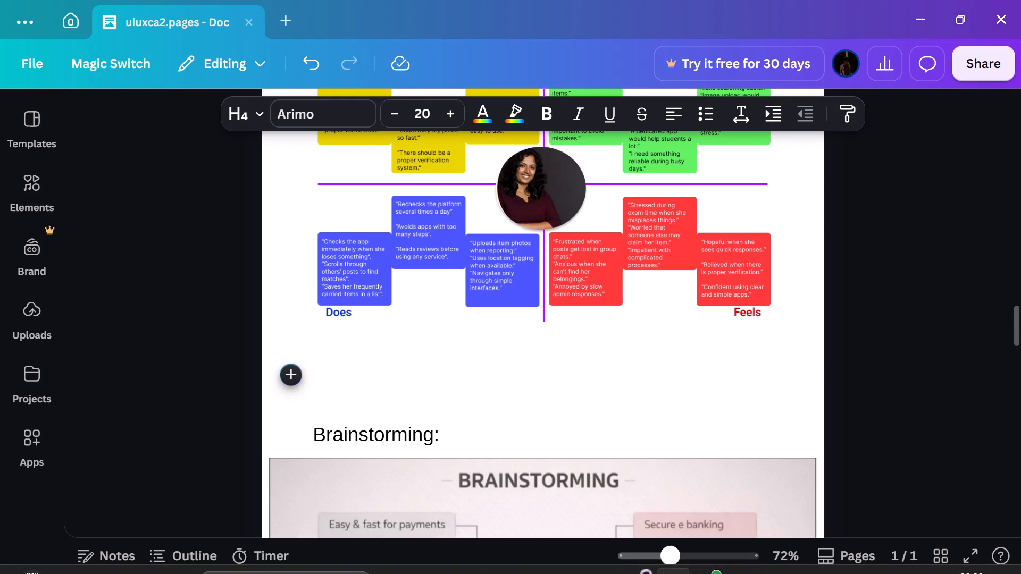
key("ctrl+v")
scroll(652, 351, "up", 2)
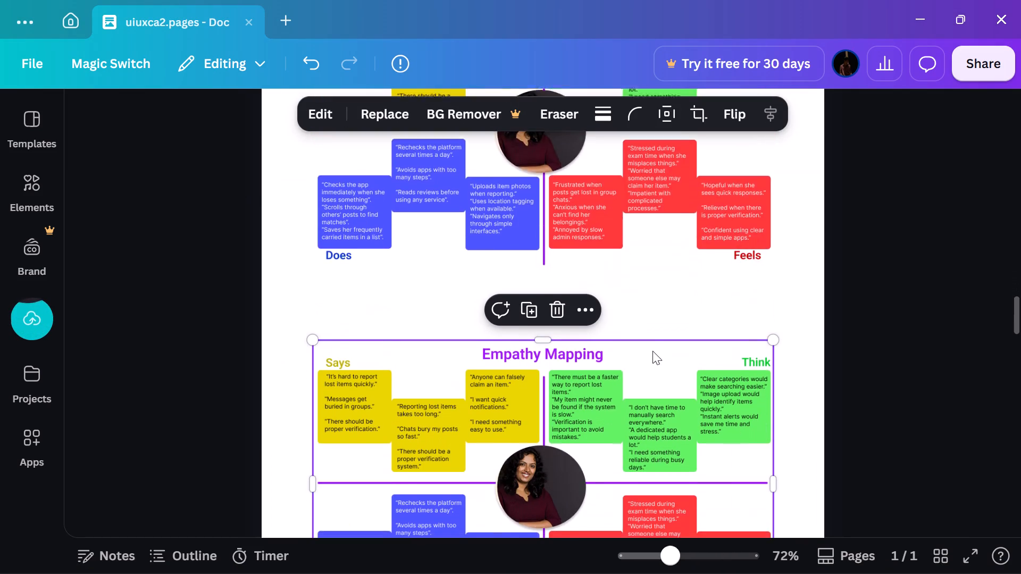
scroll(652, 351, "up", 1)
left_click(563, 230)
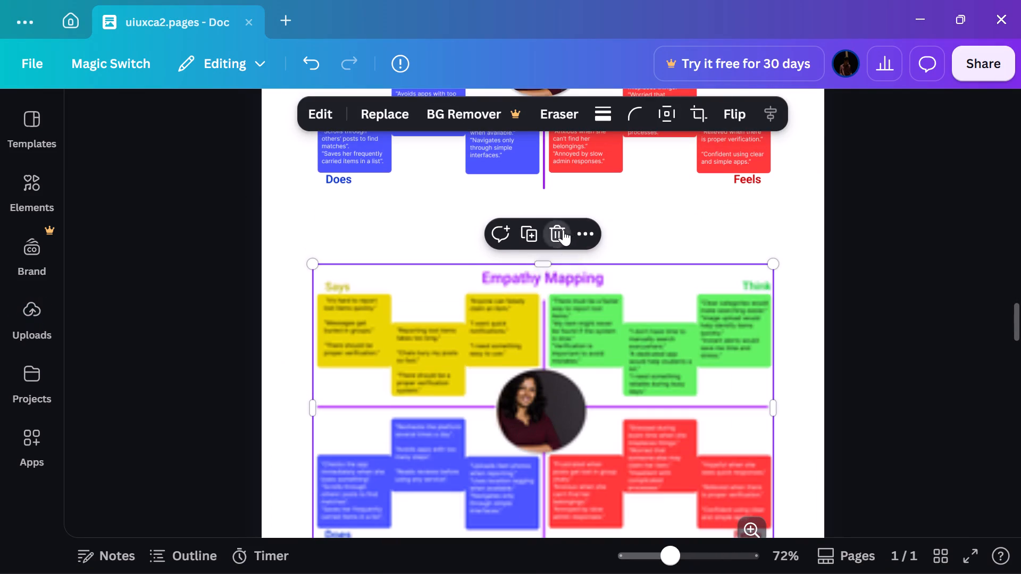
Compare the images under the Empathy Mapping and User Persona headings.
scroll(563, 230, "up", 4)
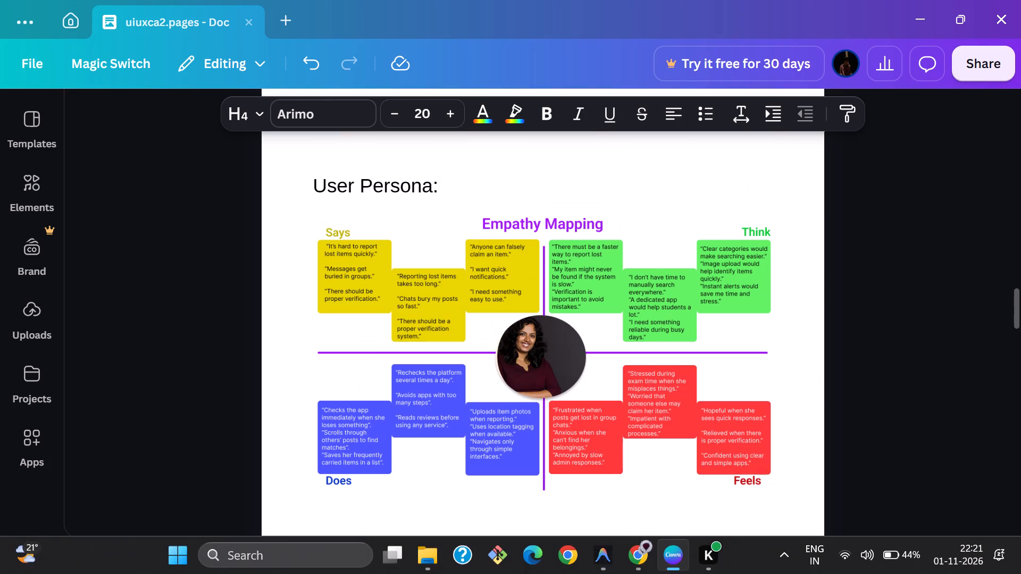
scroll(589, 449, "up", 5)
scroll(589, 449, "down", 5)
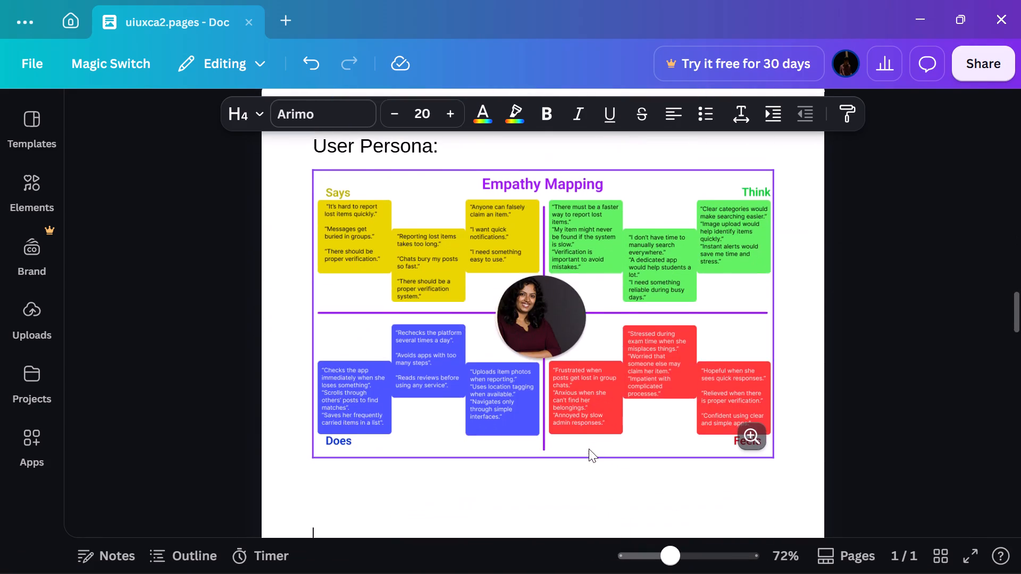
scroll(589, 449, "up", 8)
scroll(589, 449, "right", 1)
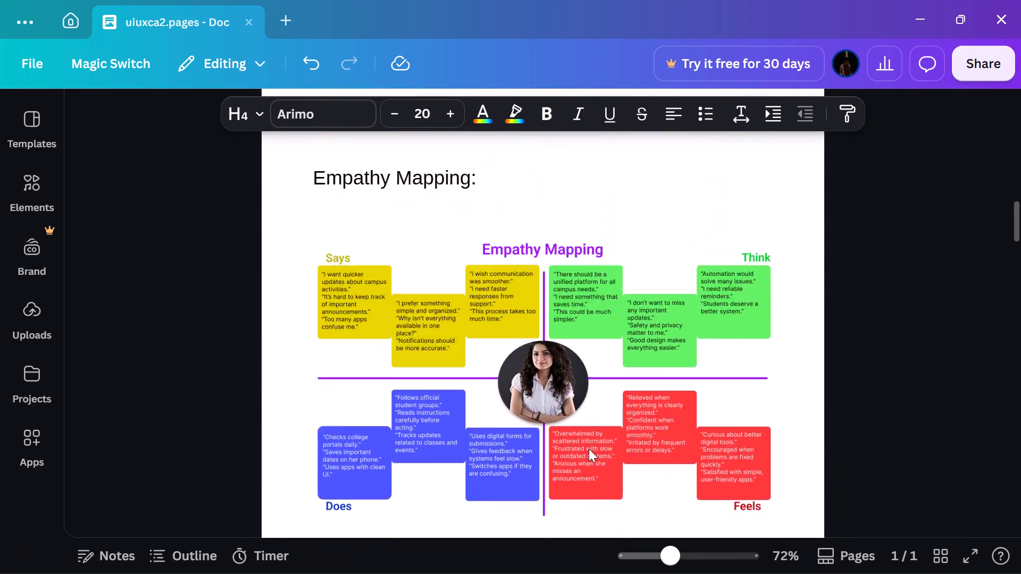
scroll(589, 449, "right", 1)
scroll(589, 449, "down", 2)
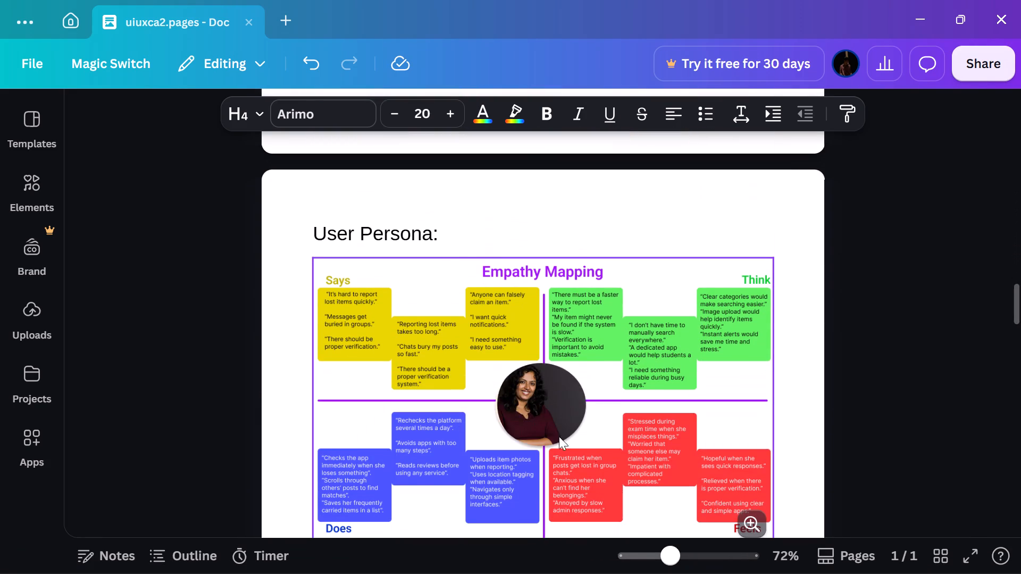
scroll(513, 428, "down", 2)
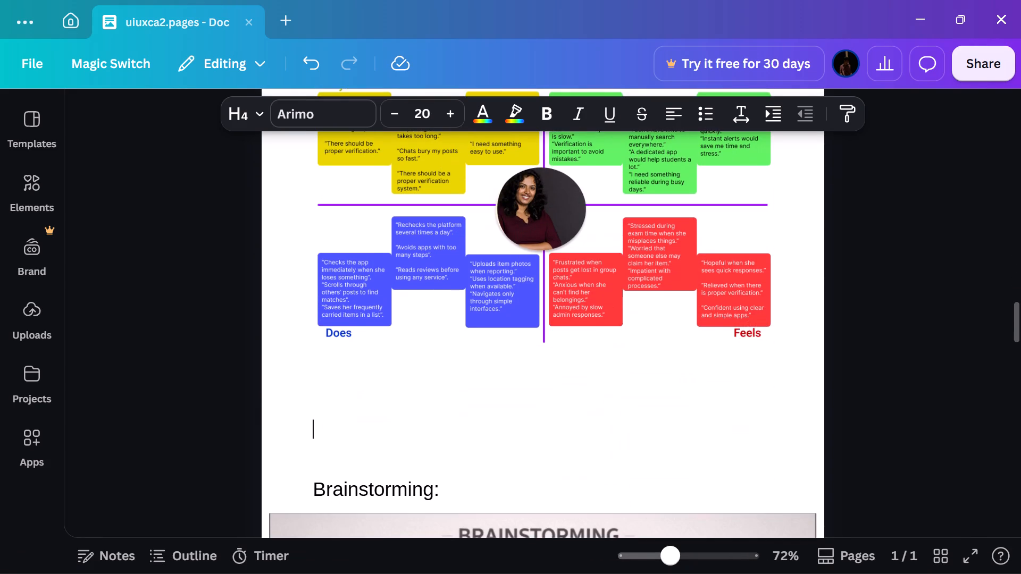
Delete the empathy map image under the User Persona heading.
scroll(581, 356, "up", 2)
left_click(581, 356)
left_click(553, 184)
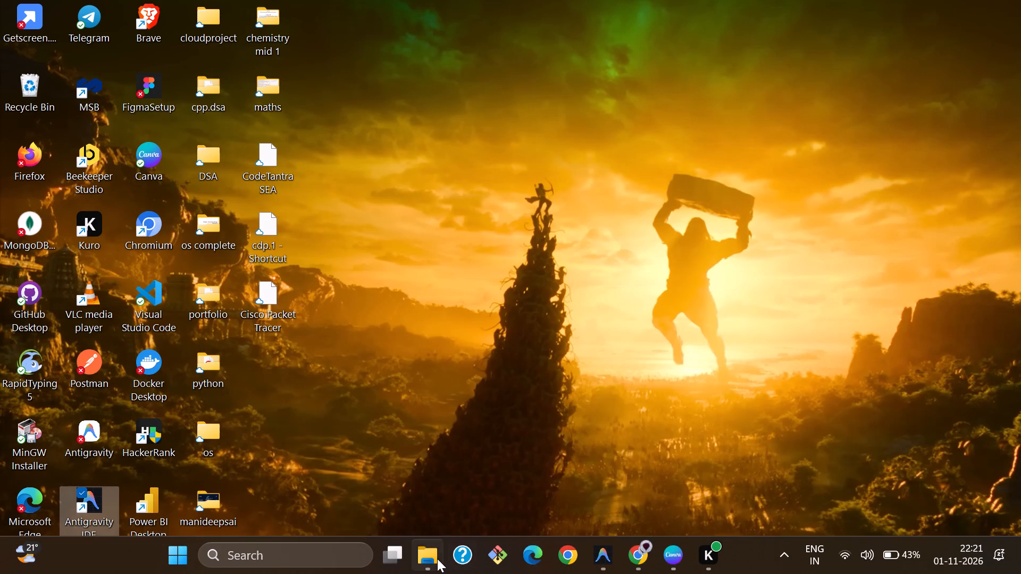
left_click(437, 559)
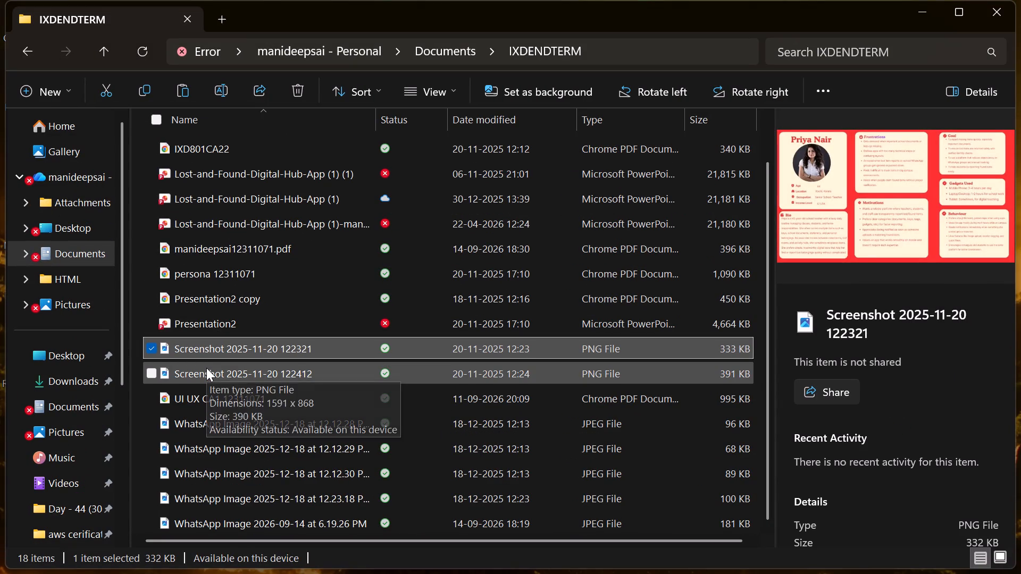
double_click(203, 347)
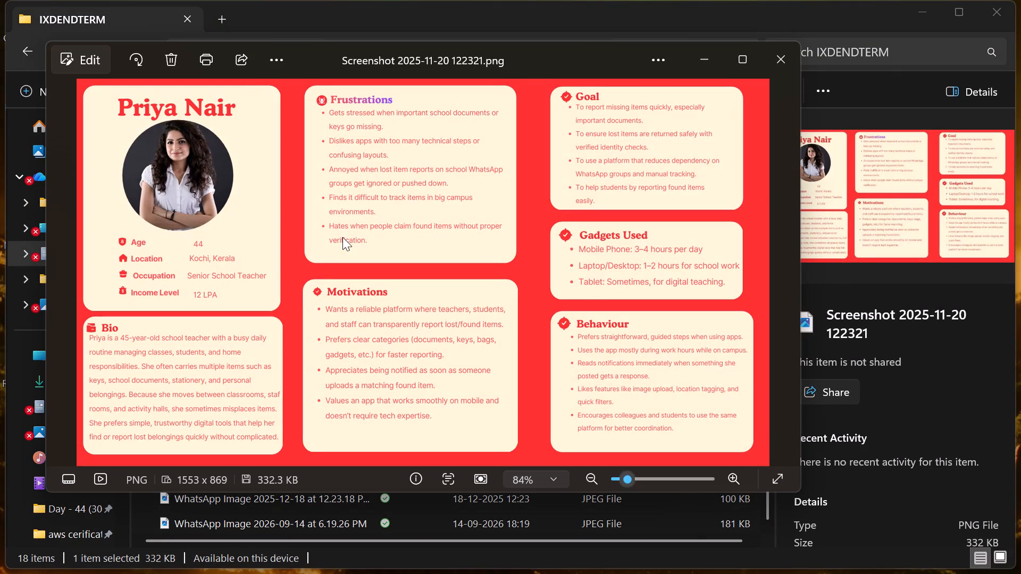
left_click(272, 50)
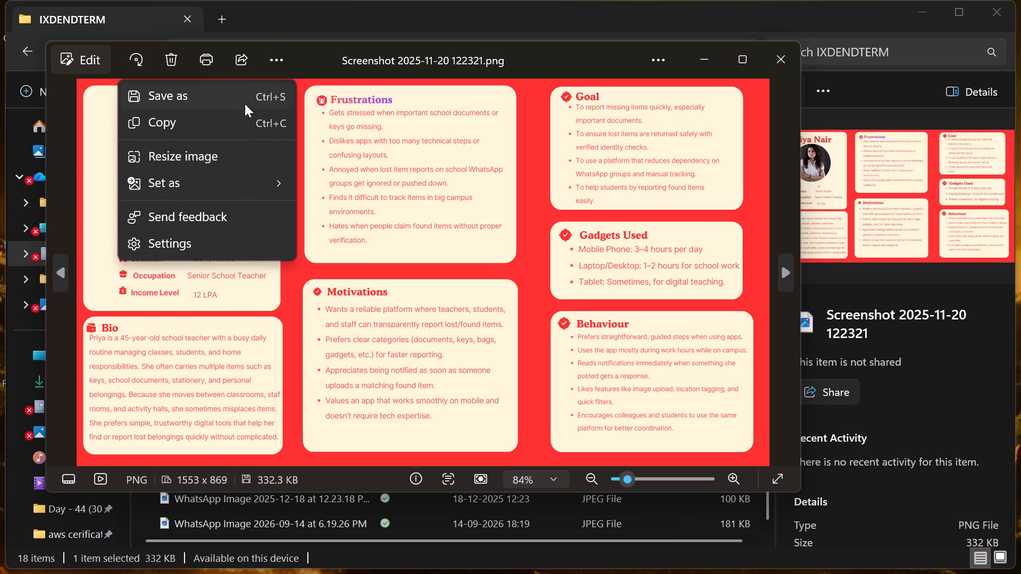
left_click(234, 123)
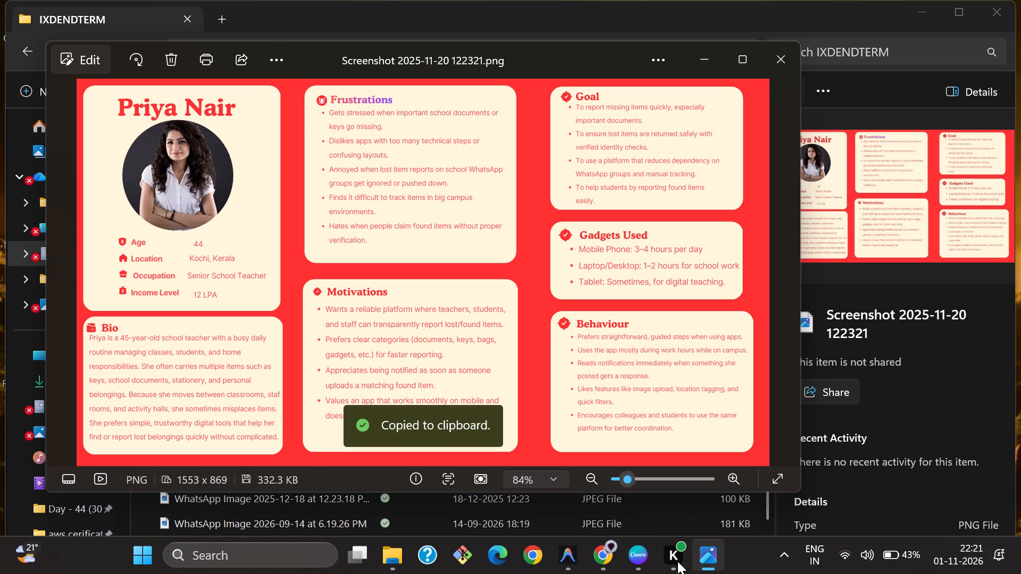
left_click(634, 561)
key("ctrl+v")
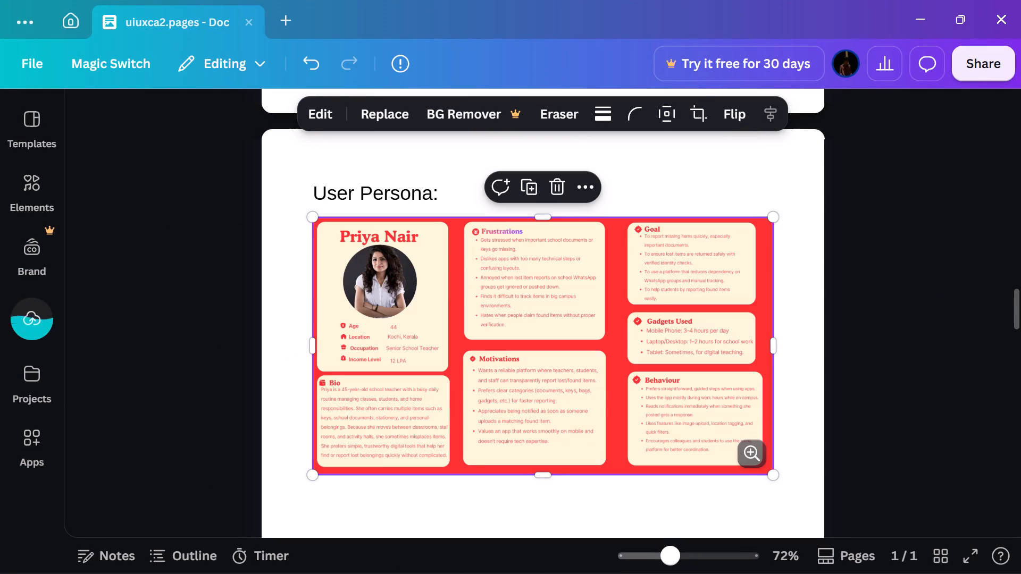
left_click(917, 395)
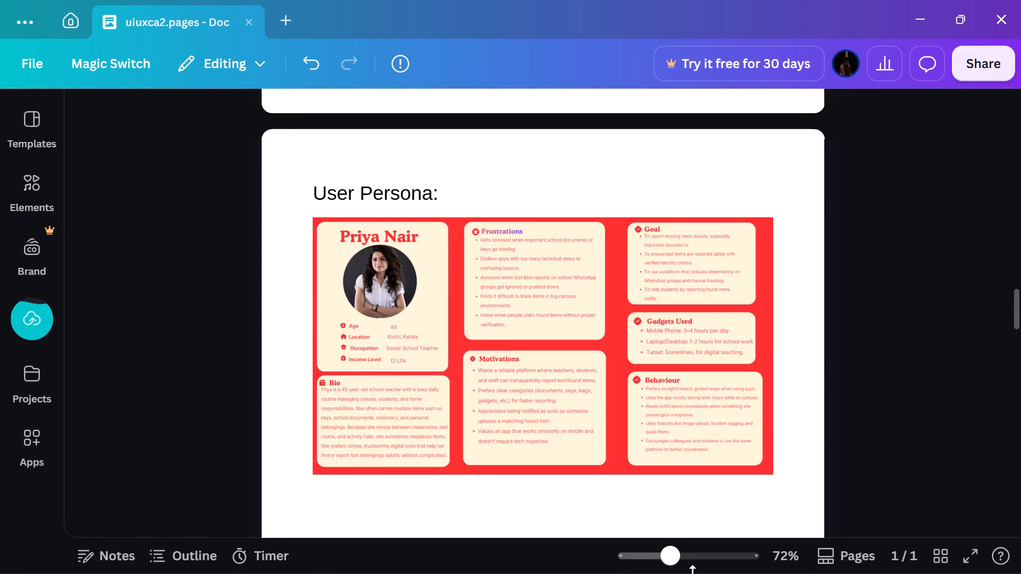
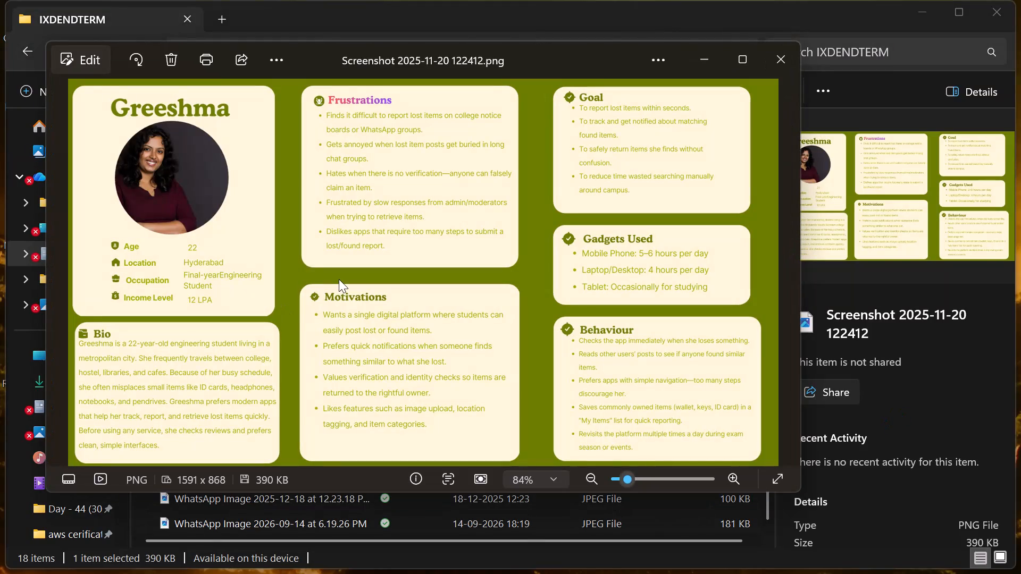
left_click(278, 52)
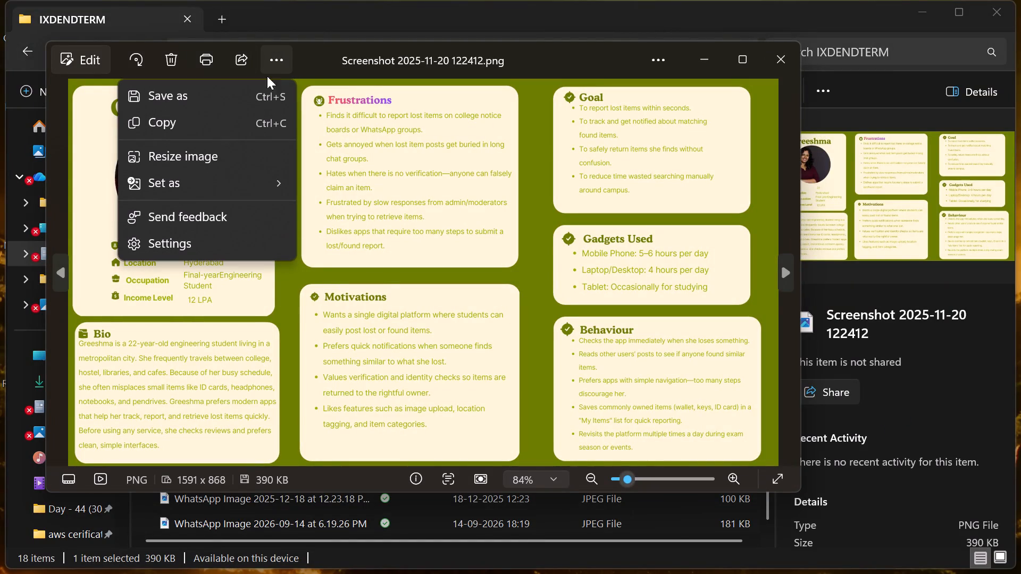
left_click(219, 129)
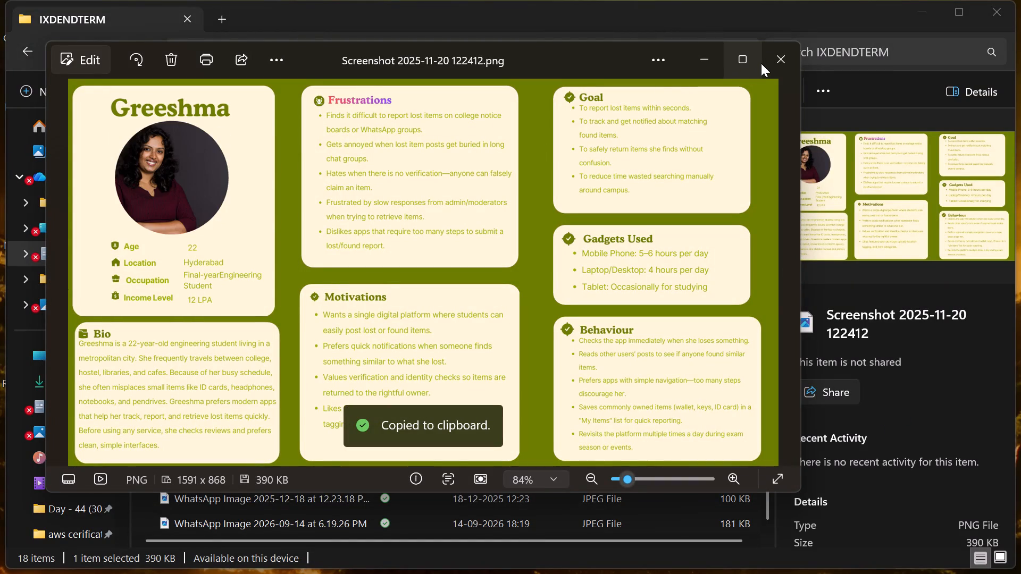
left_click(778, 64)
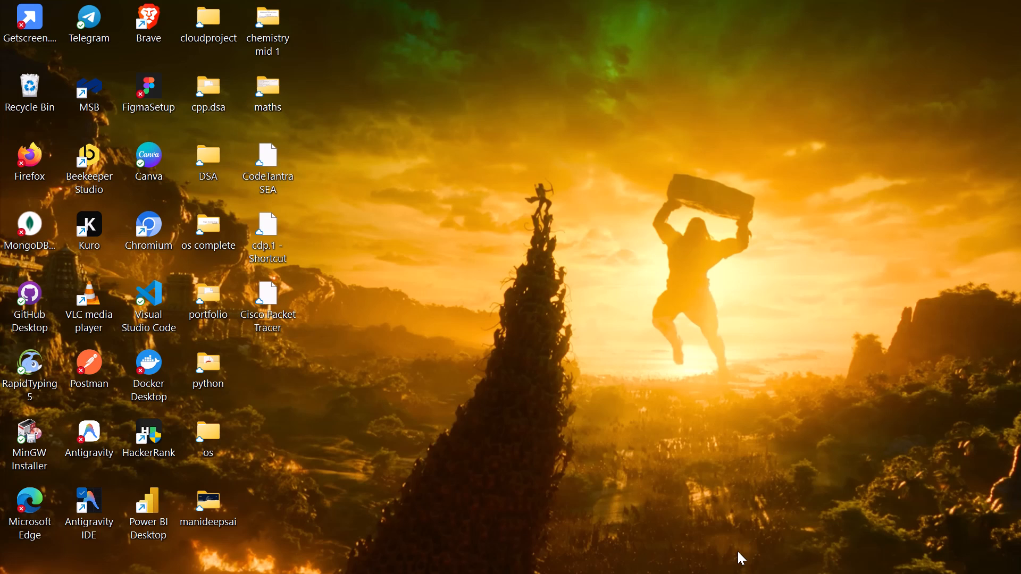
left_click(676, 560)
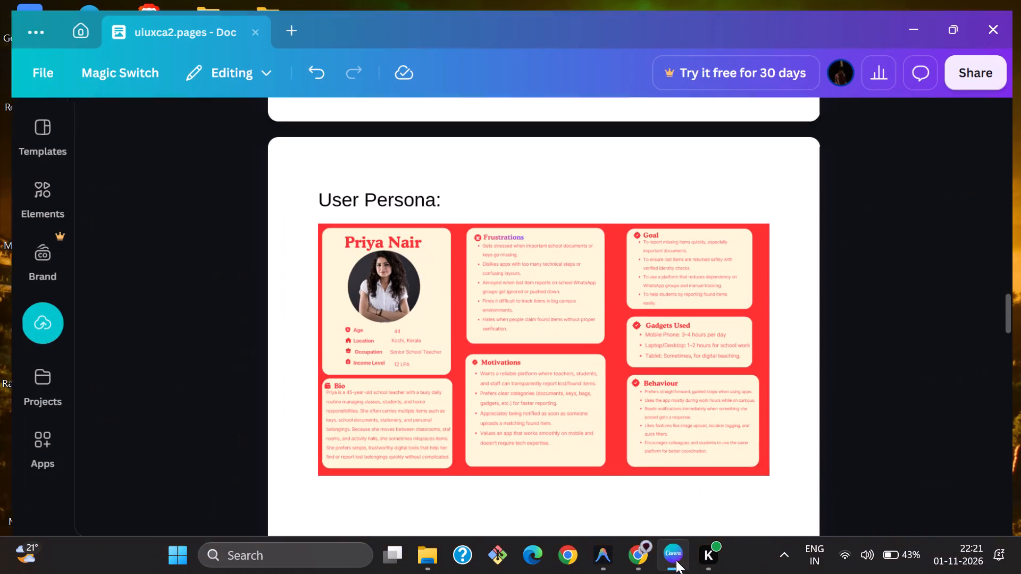
scroll(429, 435, "down", 2)
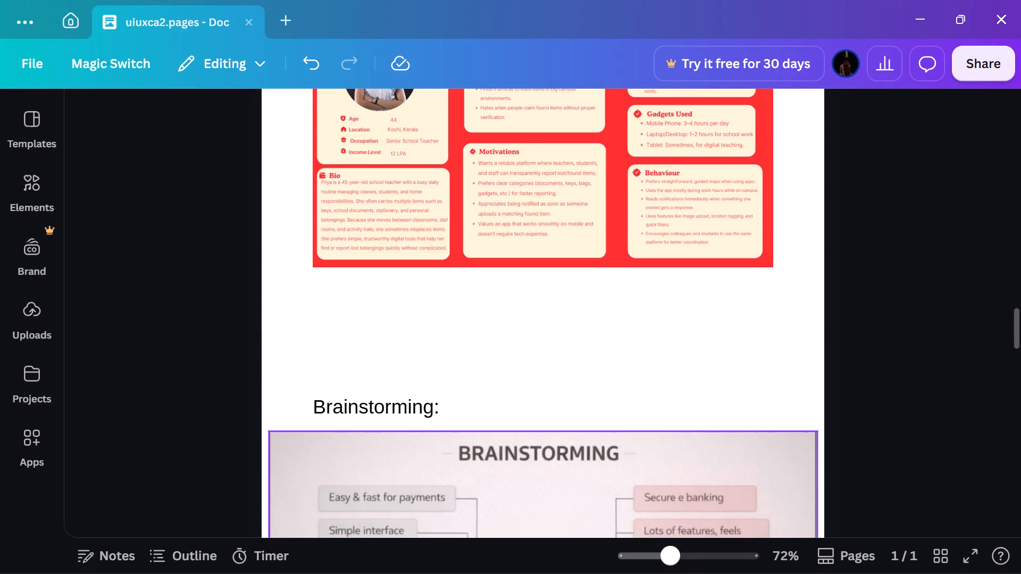
left_click(788, 292)
key("shift+Return")
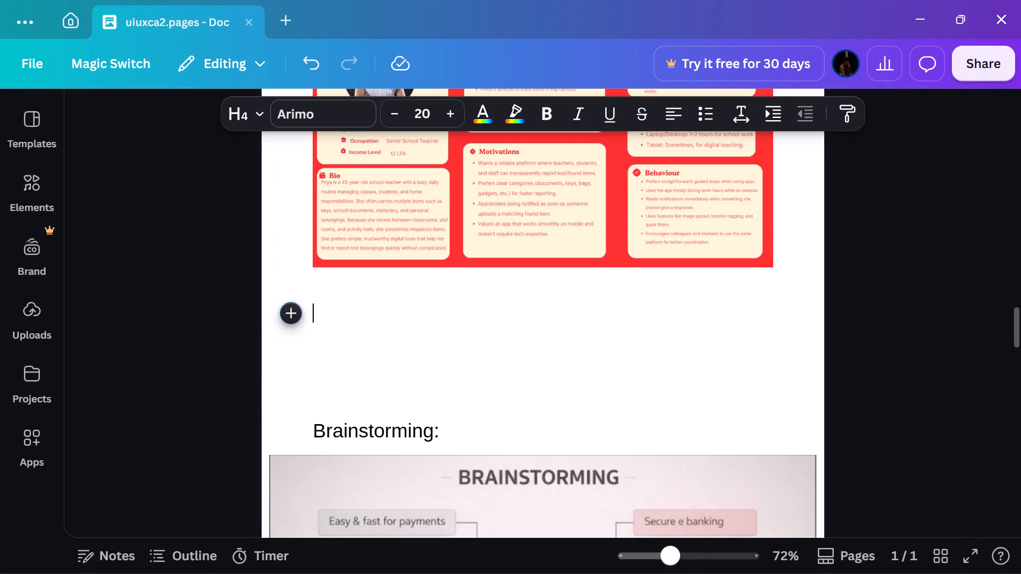
key("ctrl+v")
scroll(880, 376, "down", 1)
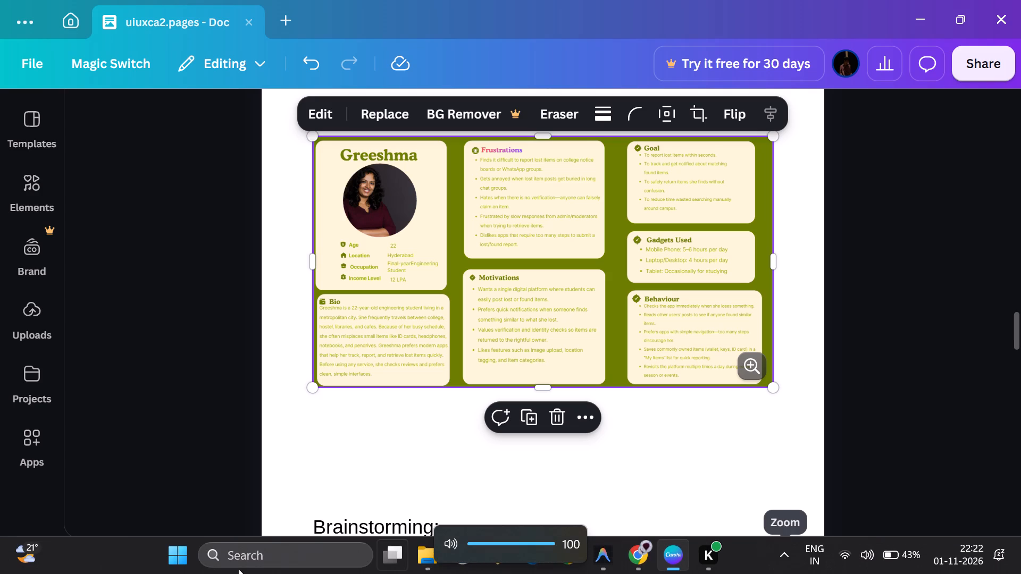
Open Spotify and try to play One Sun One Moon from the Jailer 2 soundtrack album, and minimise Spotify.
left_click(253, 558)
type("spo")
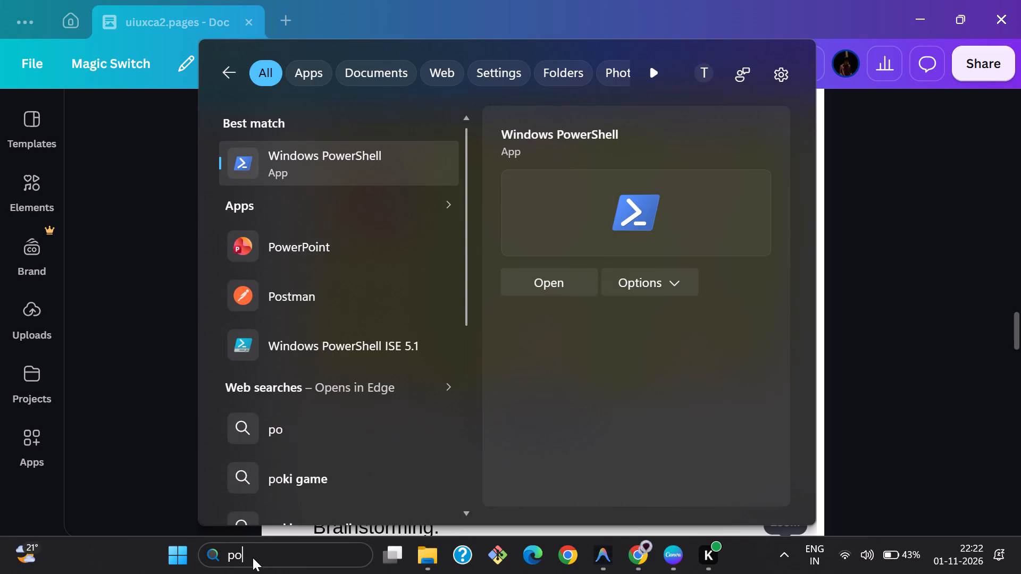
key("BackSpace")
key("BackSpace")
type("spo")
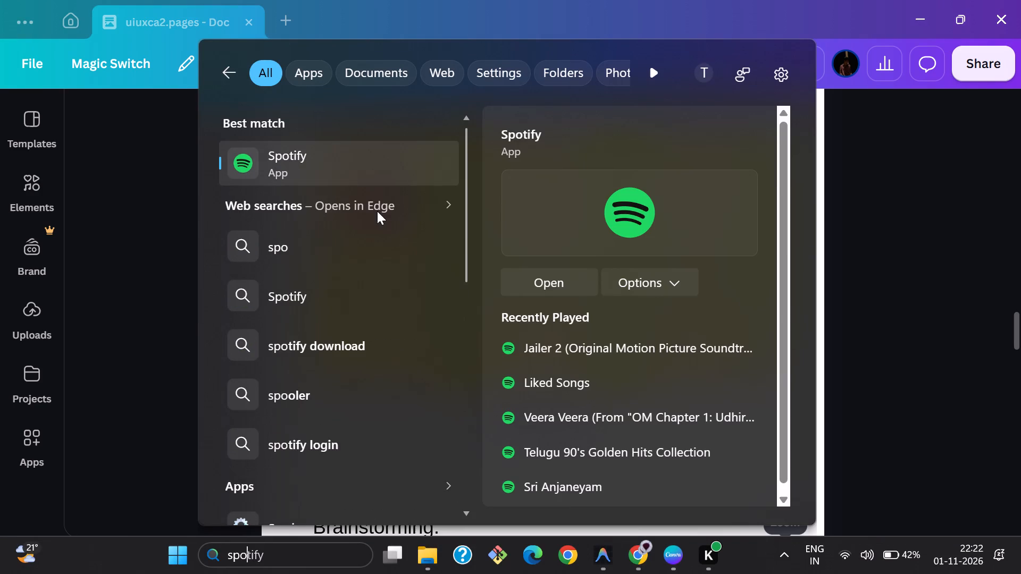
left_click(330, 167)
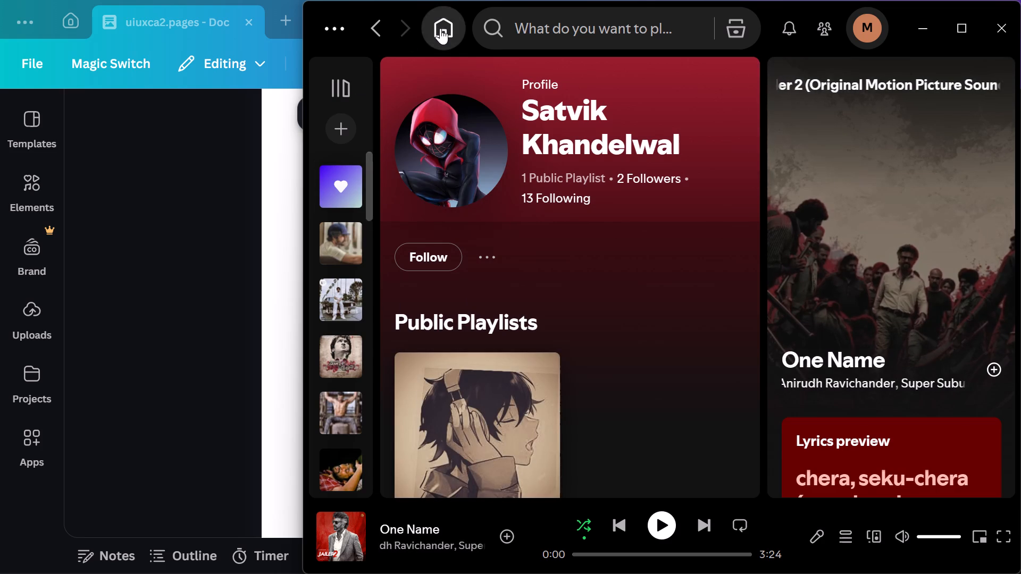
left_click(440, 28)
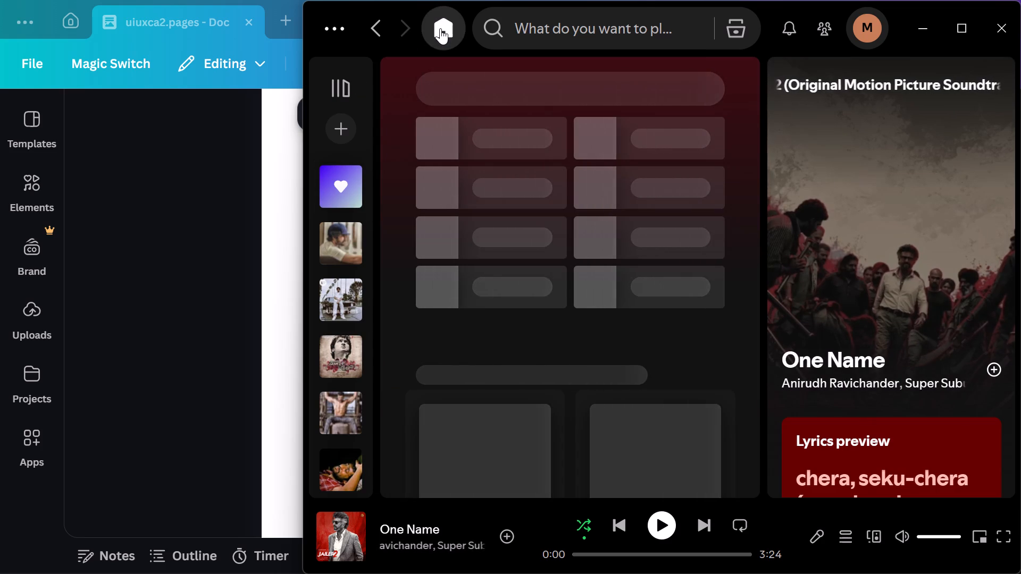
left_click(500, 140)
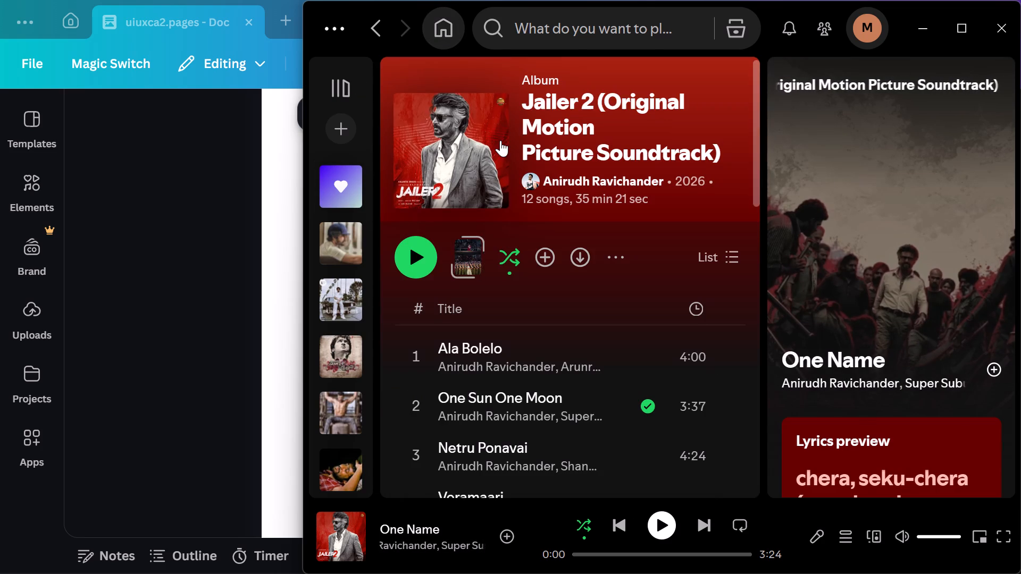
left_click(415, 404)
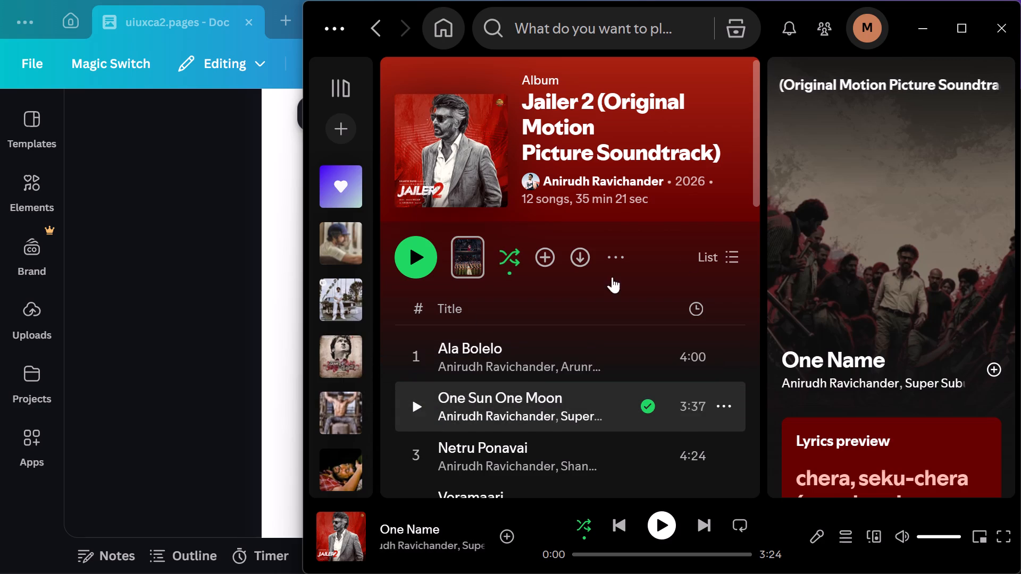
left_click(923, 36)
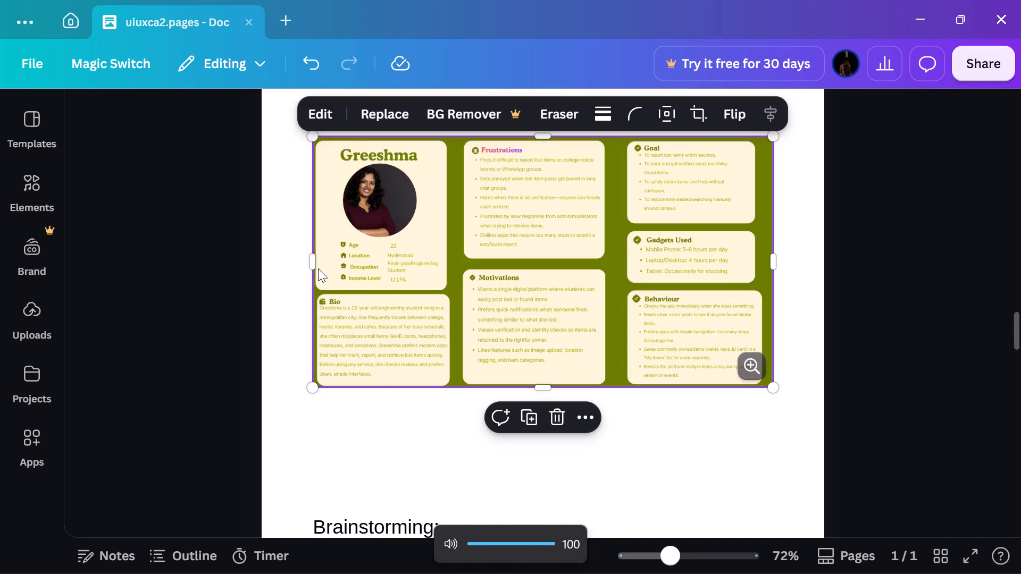
Review the Canva document from the Empathy Mapping and User Persona images through Brainstorming and benchmarking to the final evaluation page.
left_click(310, 272)
left_click(298, 276)
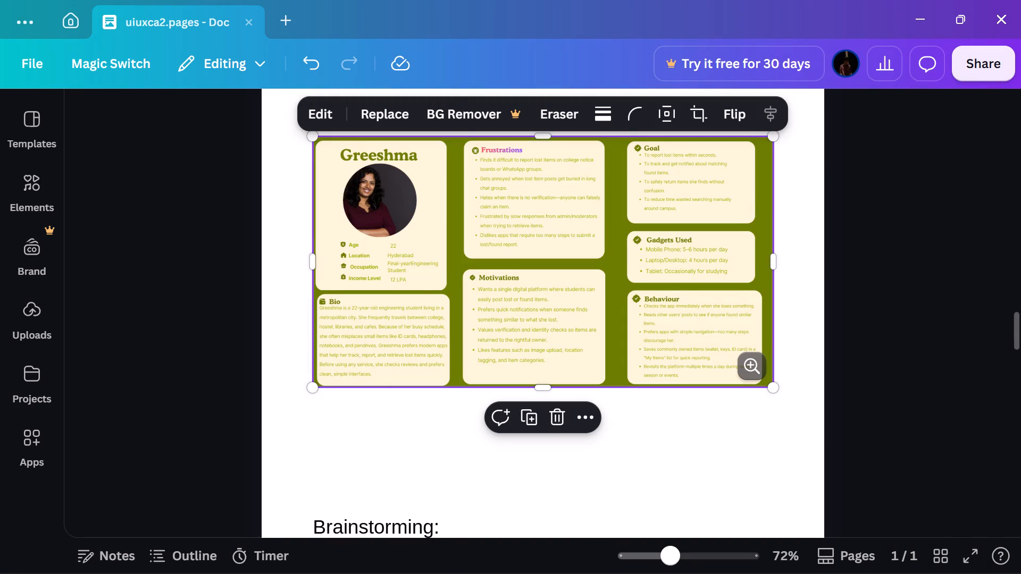
scroll(298, 276, "up", 3)
left_click(890, 285)
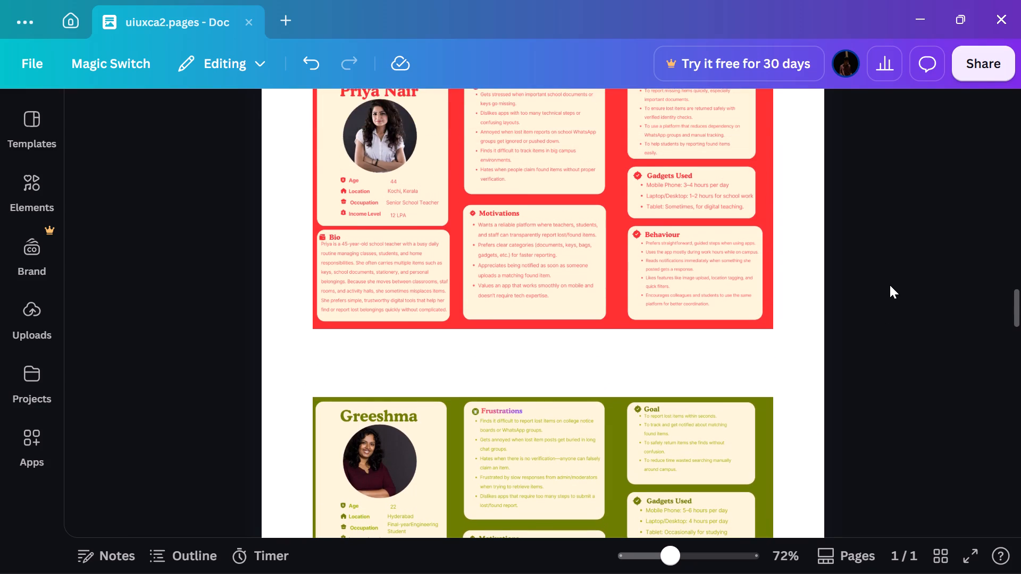
scroll(890, 285, "up", 6)
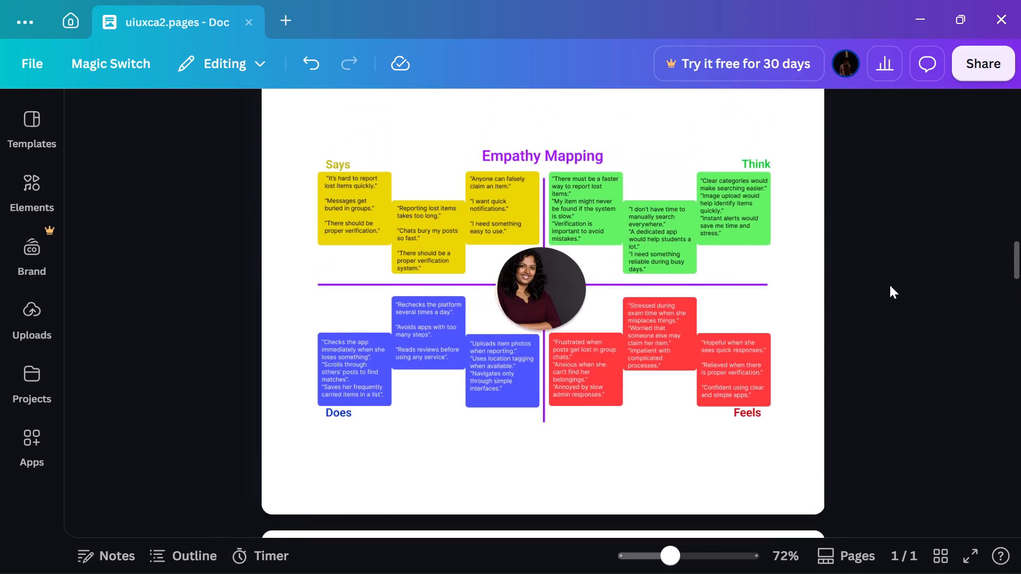
scroll(890, 285, "up", 1)
scroll(890, 285, "right", 1)
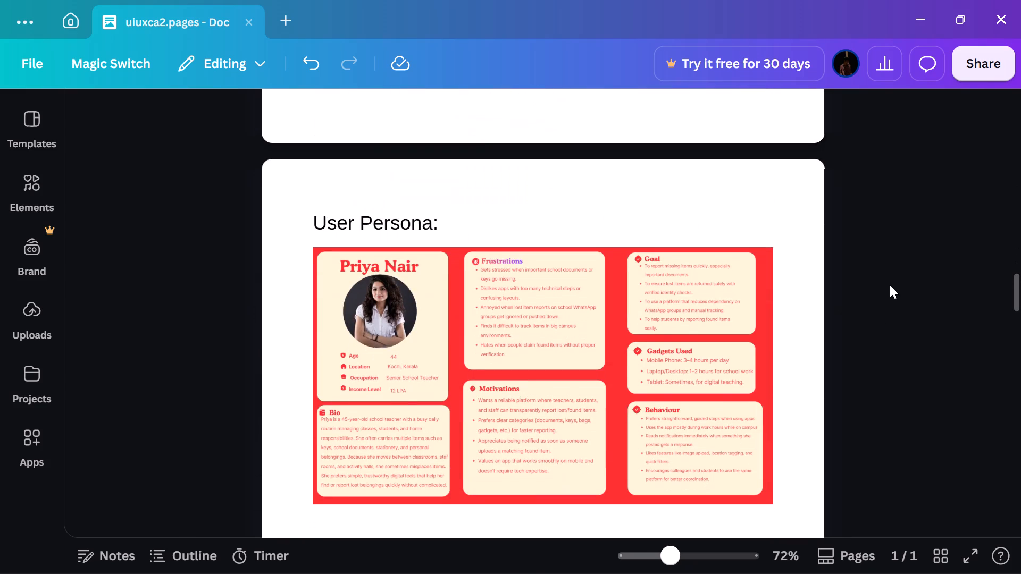
scroll(890, 285, "down", 7)
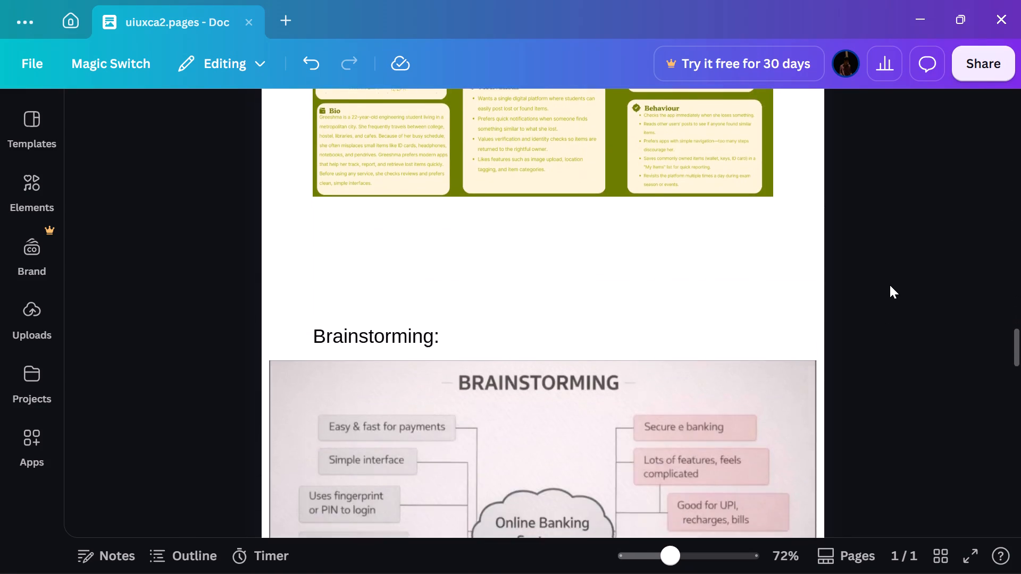
scroll(890, 285, "down", 7)
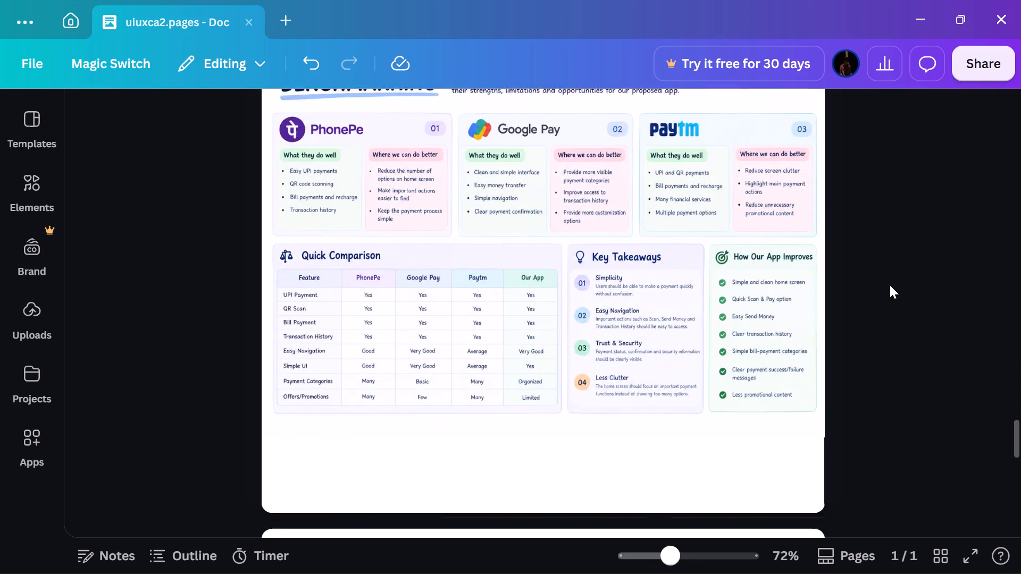
scroll(890, 285, "down", 7)
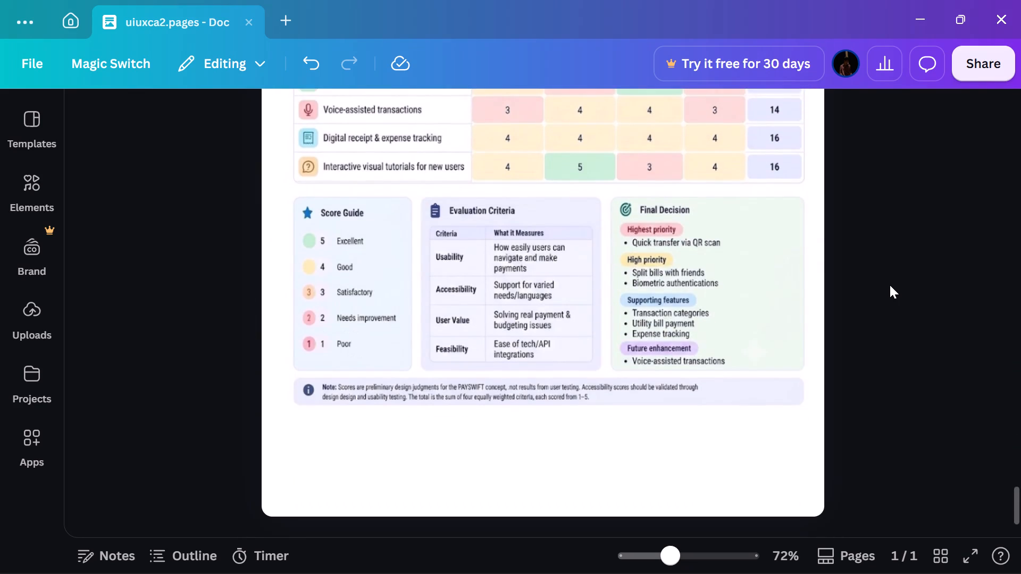
scroll(890, 285, "up", 10)
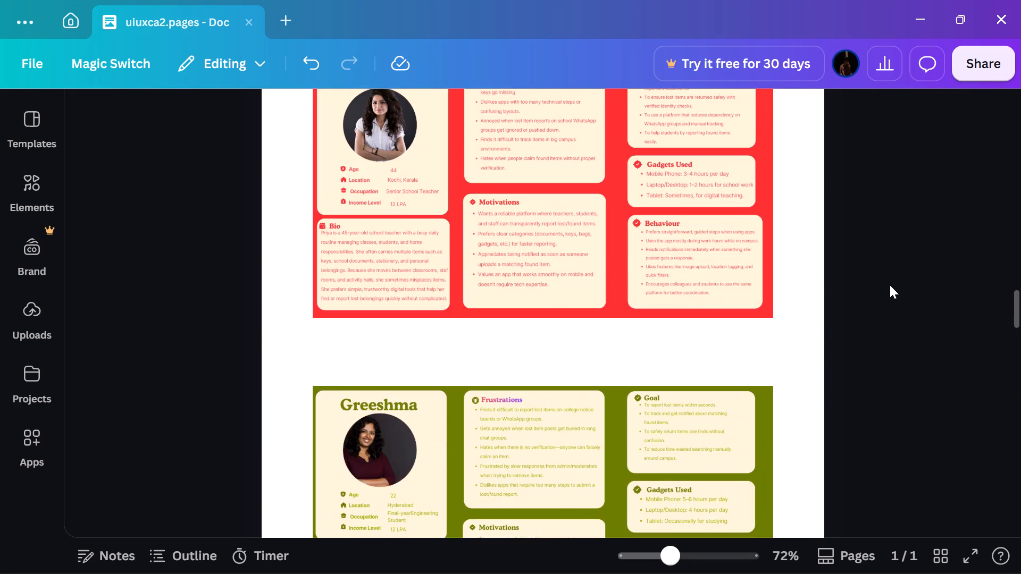
scroll(890, 285, "down", 3)
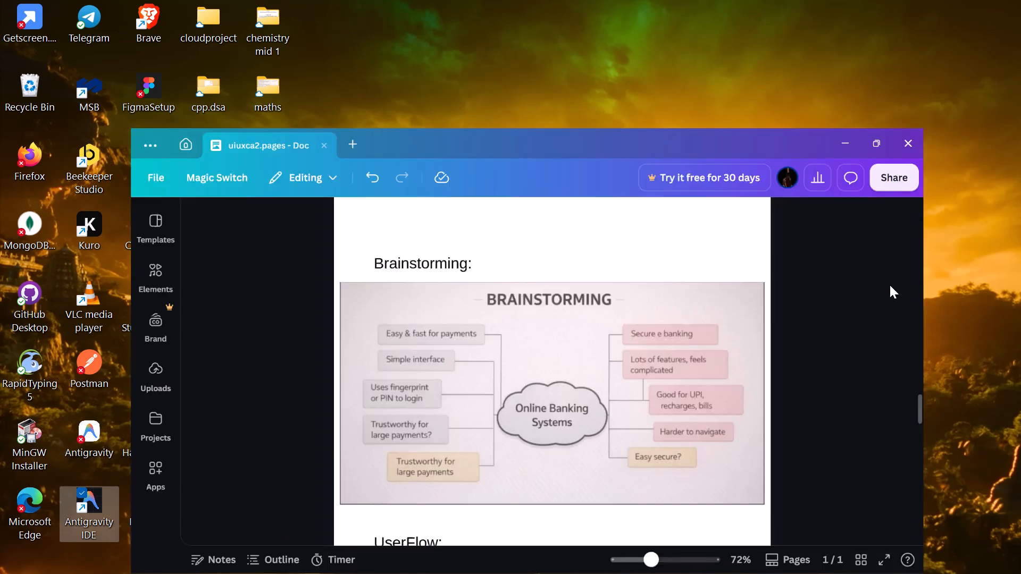
Switch to the desktop and launch FigmaSetup.
left_click(428, 401)
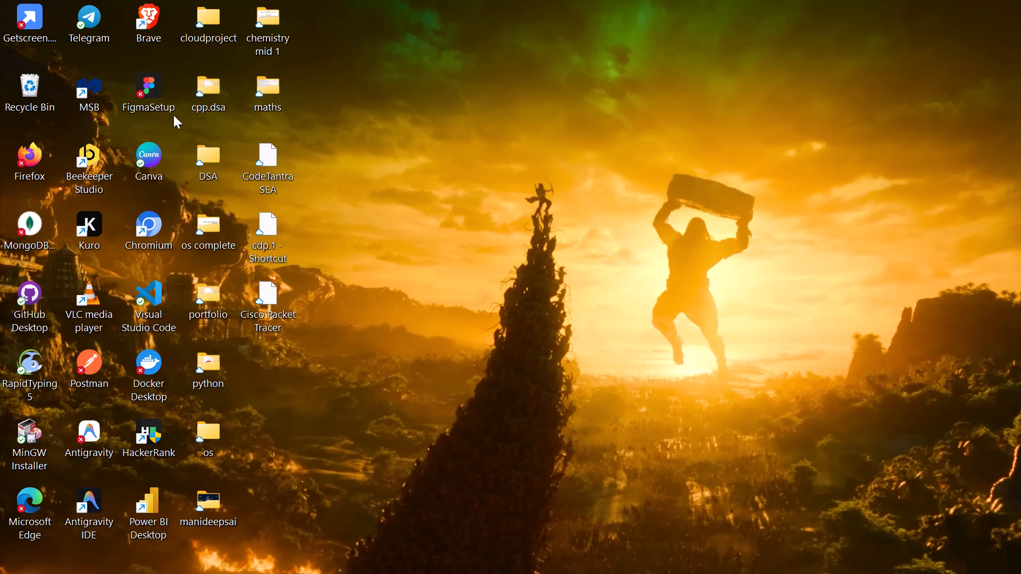
double_click(153, 90)
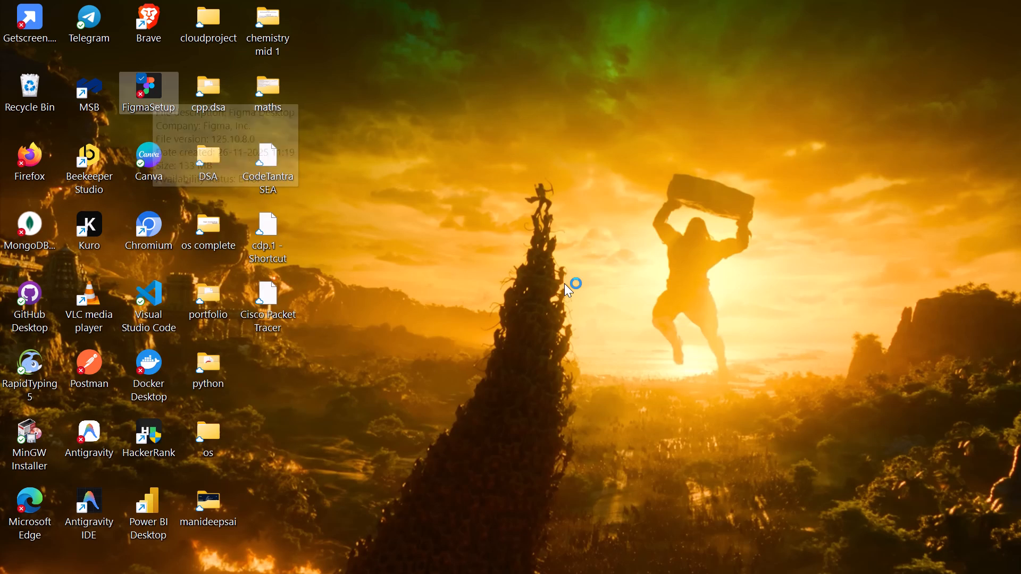
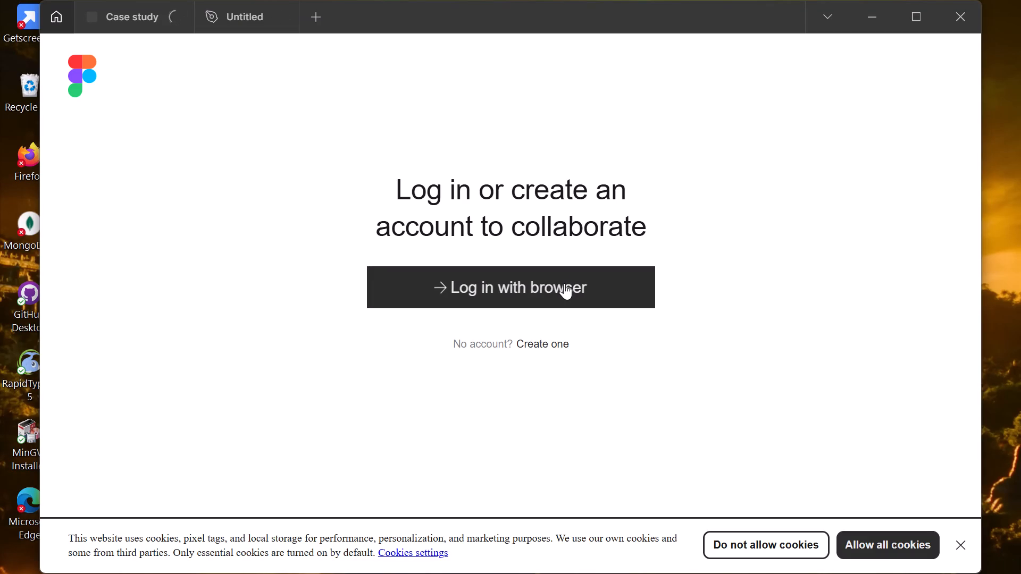
Start logging in to Figma through the browser.
left_click(564, 283)
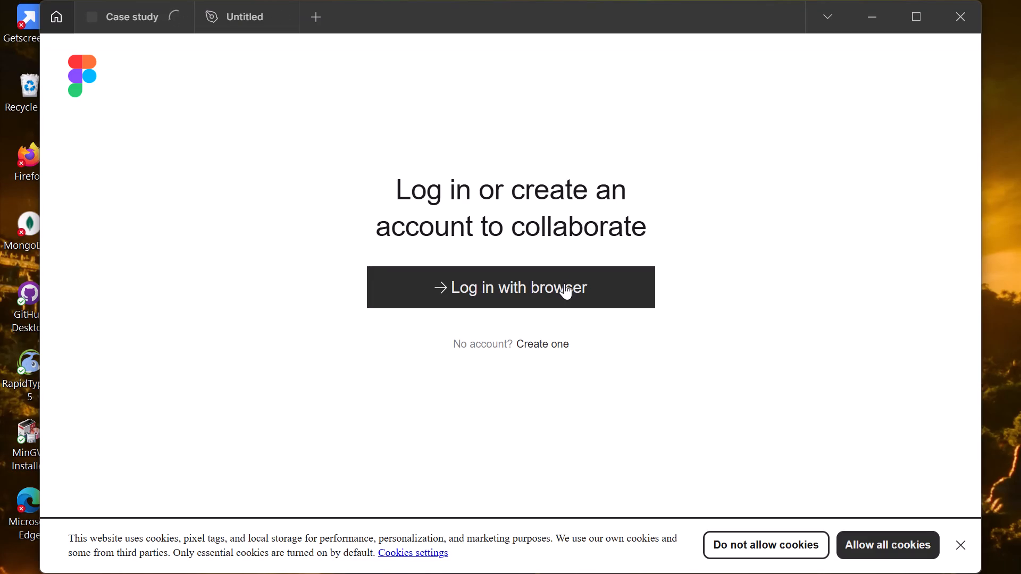
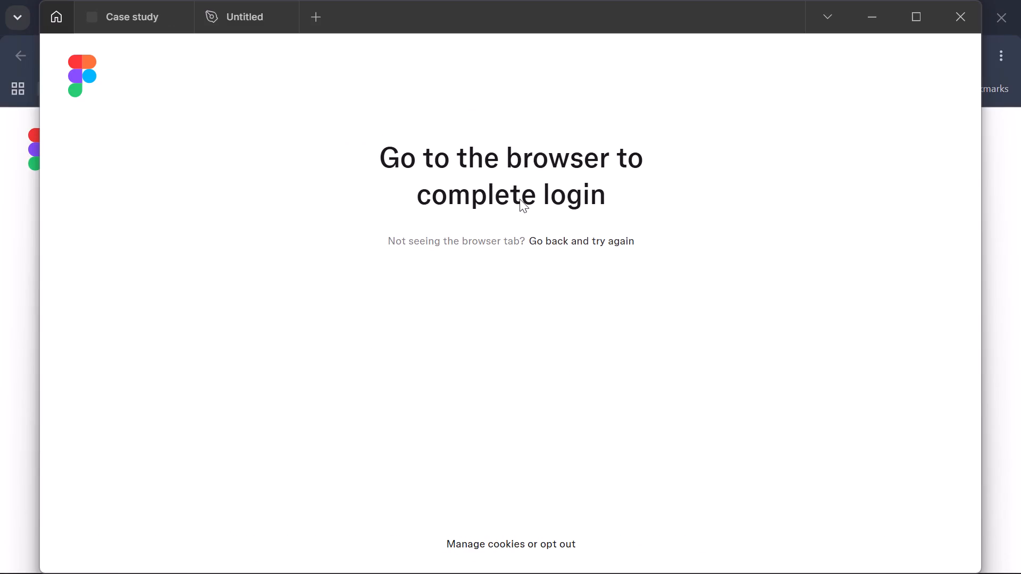
Switch to the browser and try to complete the Figma desktop app login with the account already offered there.
left_click(873, 24)
left_click(634, 285)
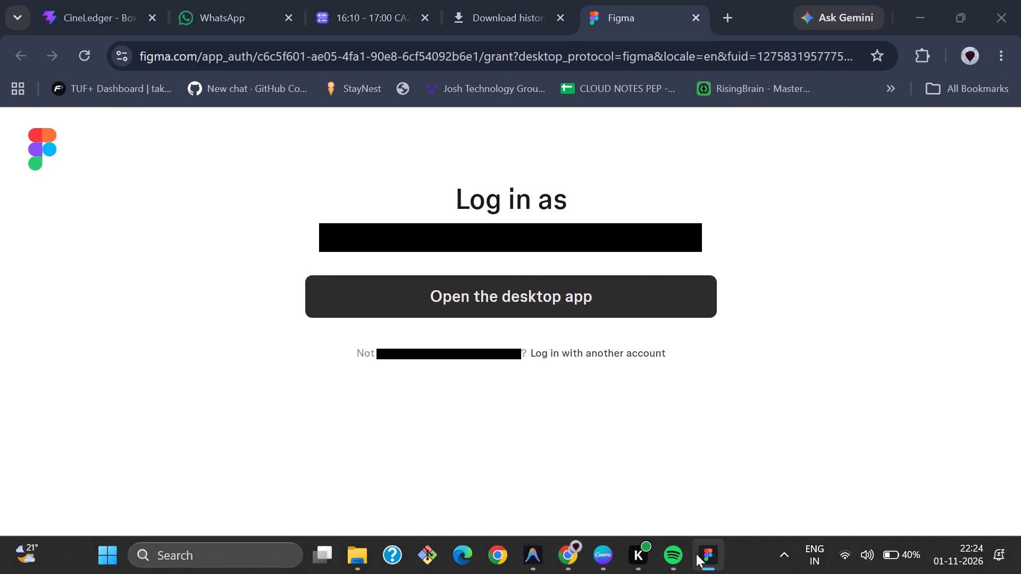
left_click(510, 307)
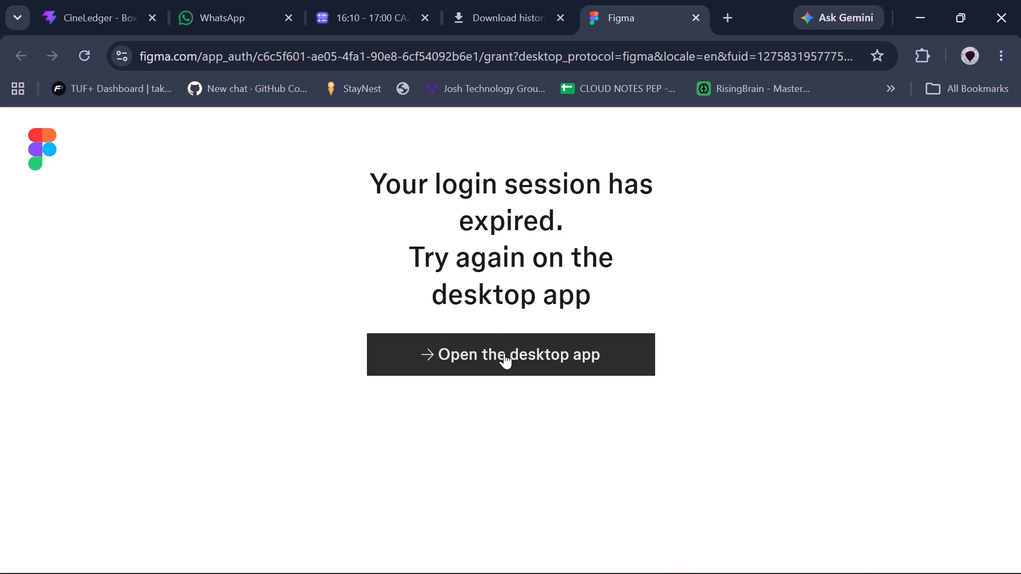
Switch from the expired login page to the Figma desktop app.
left_click(504, 353)
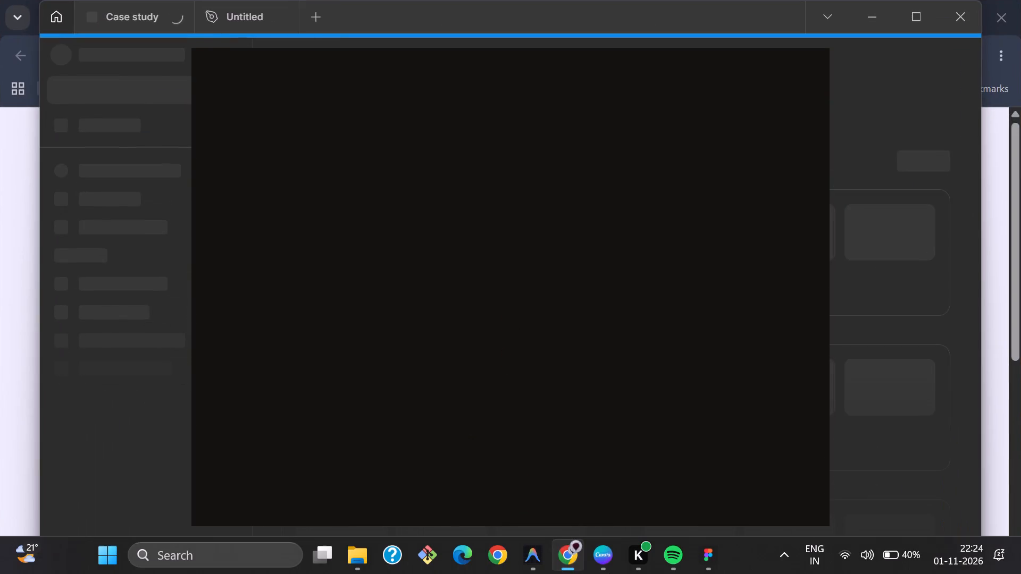
Switch back to Chrome and open the internet.lpu.in page in a new tab.
left_click(564, 550)
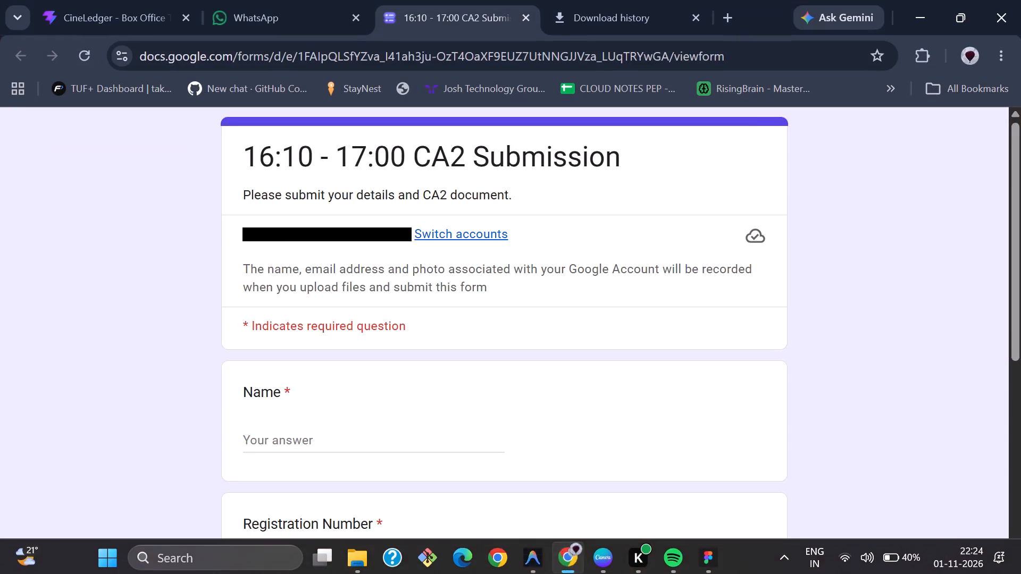
left_click(726, 21)
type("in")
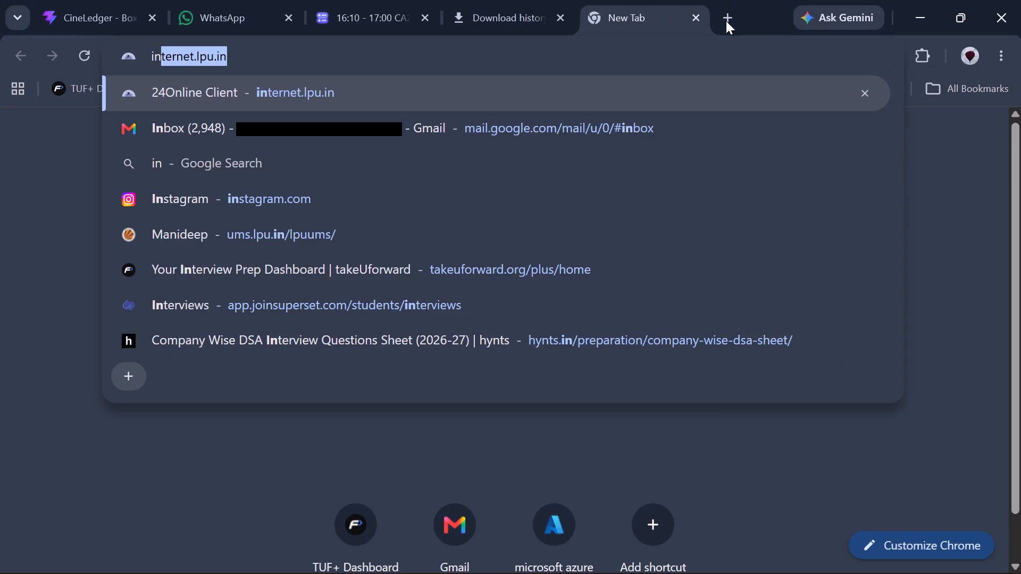
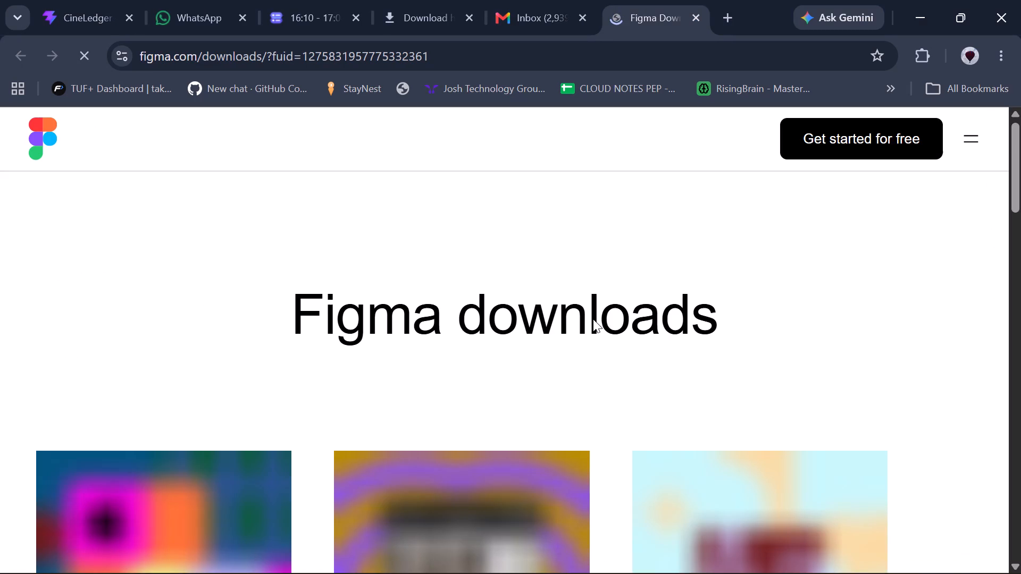
Download the Figma desktop app for Windows from the Figma downloads page and check that the download has started.
scroll(711, 318, "down", 4)
scroll(504, 369, "up", 1)
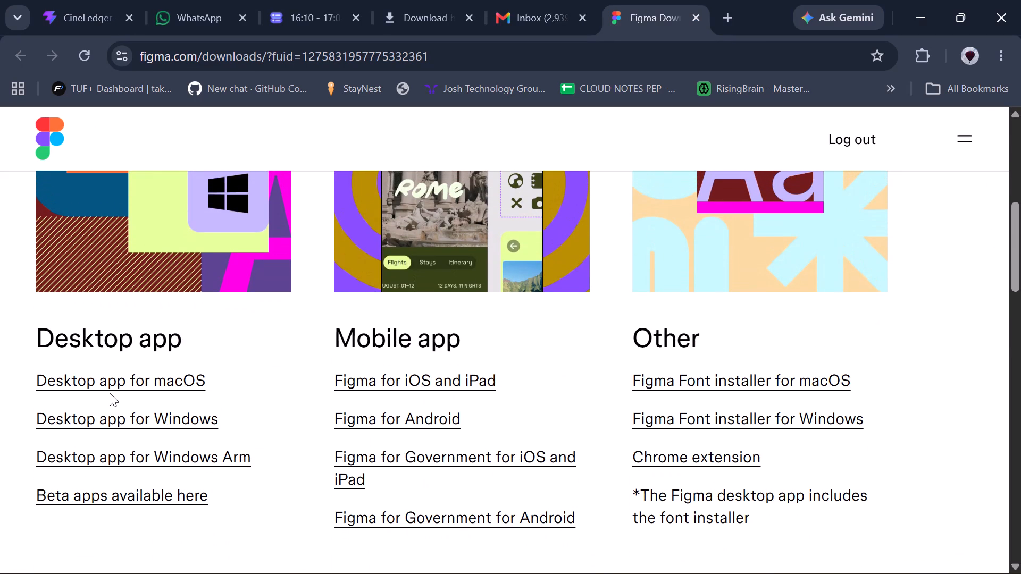
left_click(127, 426)
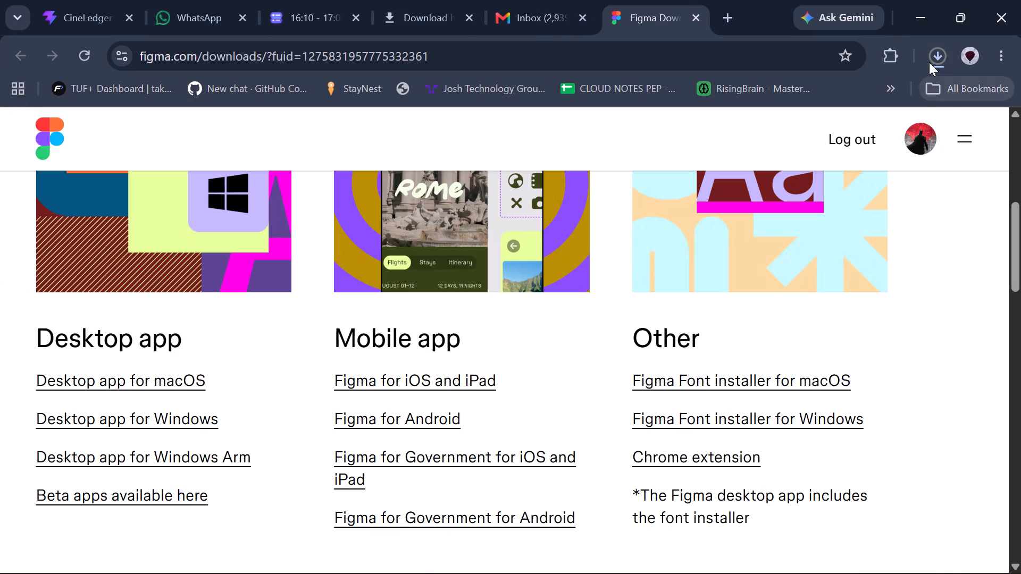
left_click(932, 51)
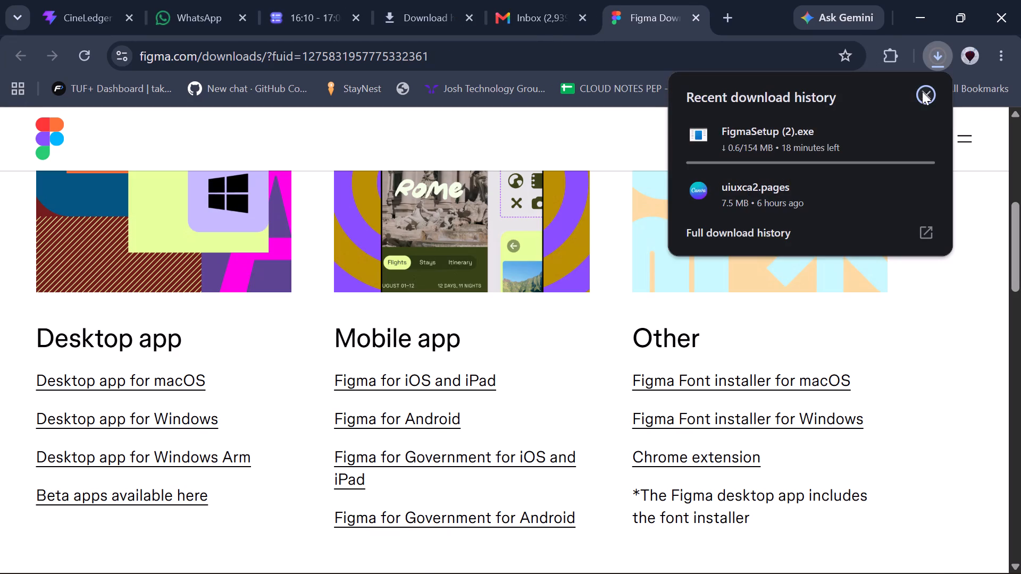
left_click(922, 91)
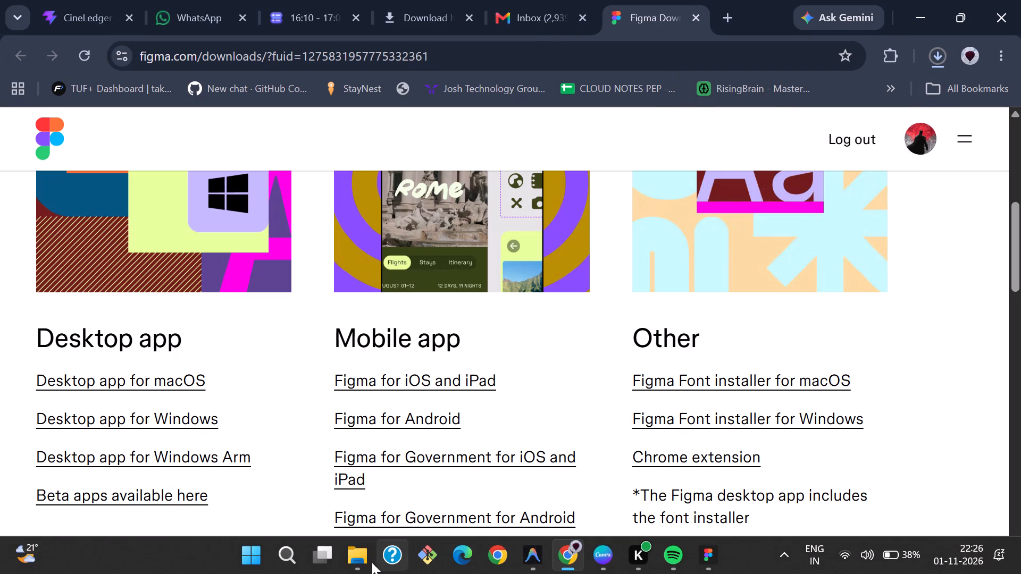
Search the computer for "figma" and run the existing installer FigmaSetup (3).exe.
left_click(287, 555)
type("figma")
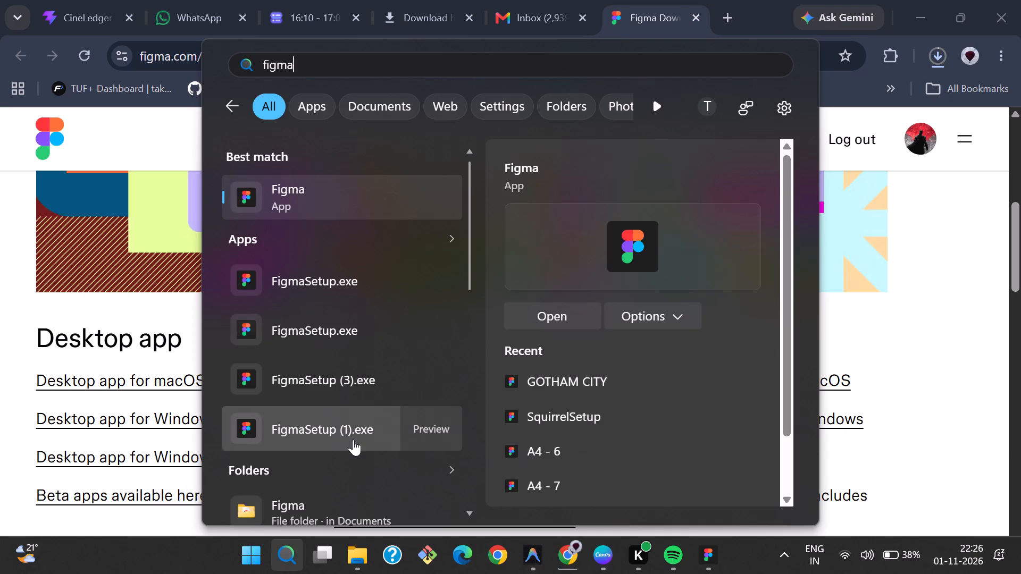
left_click(353, 392)
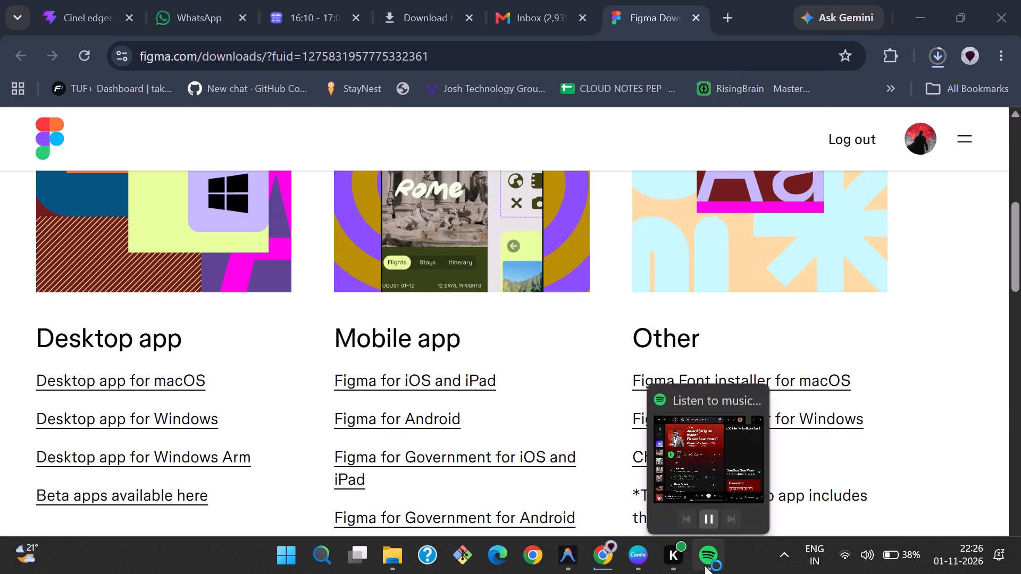
Switch to Spotify, start Dhruva Dhruva from the WORKOUT BEATS (TELUGU) playlist, and minimise the Spotify window.
left_click(705, 565)
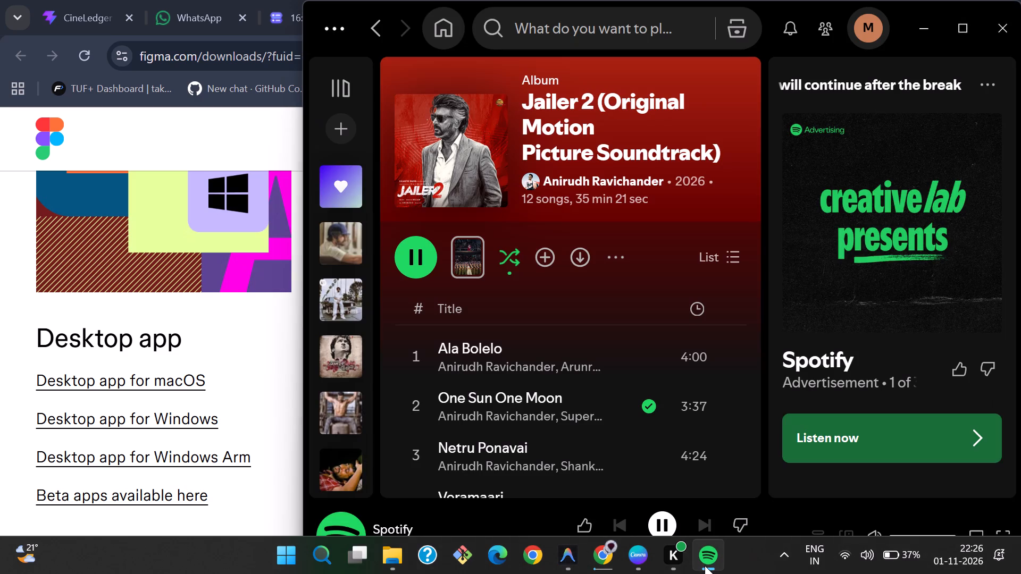
scroll(578, 466, "down", 1)
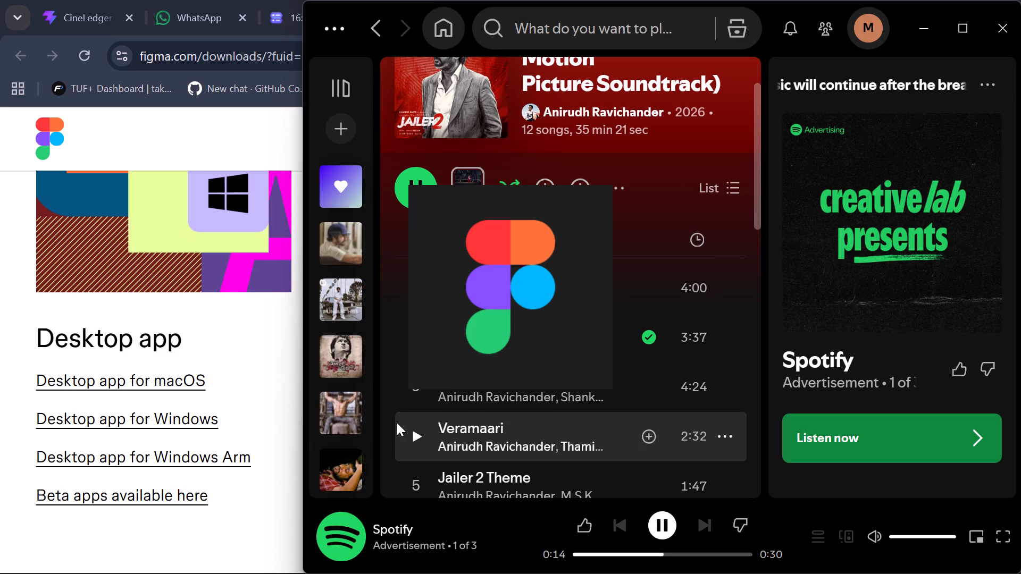
left_click(336, 421)
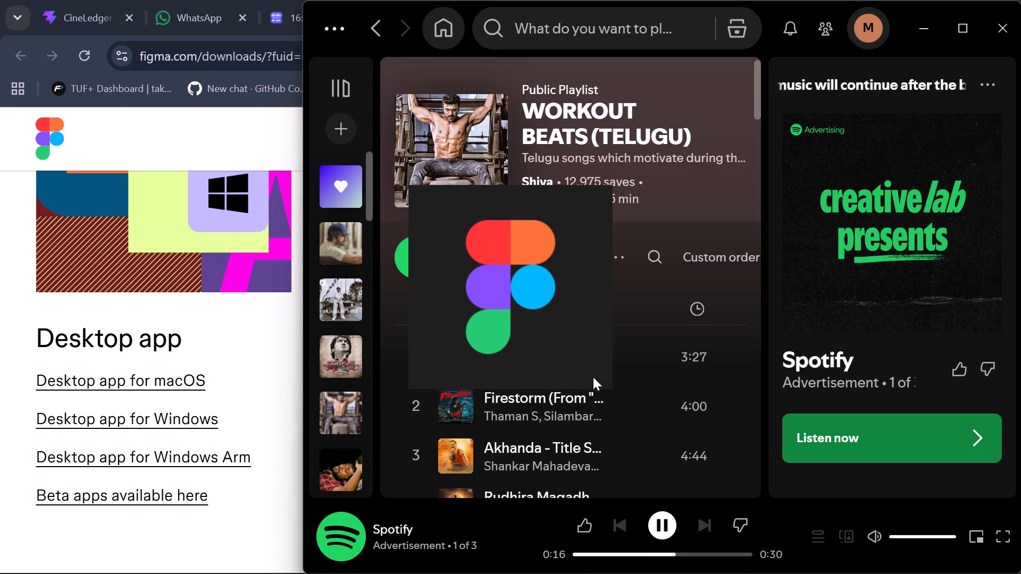
left_click(627, 288)
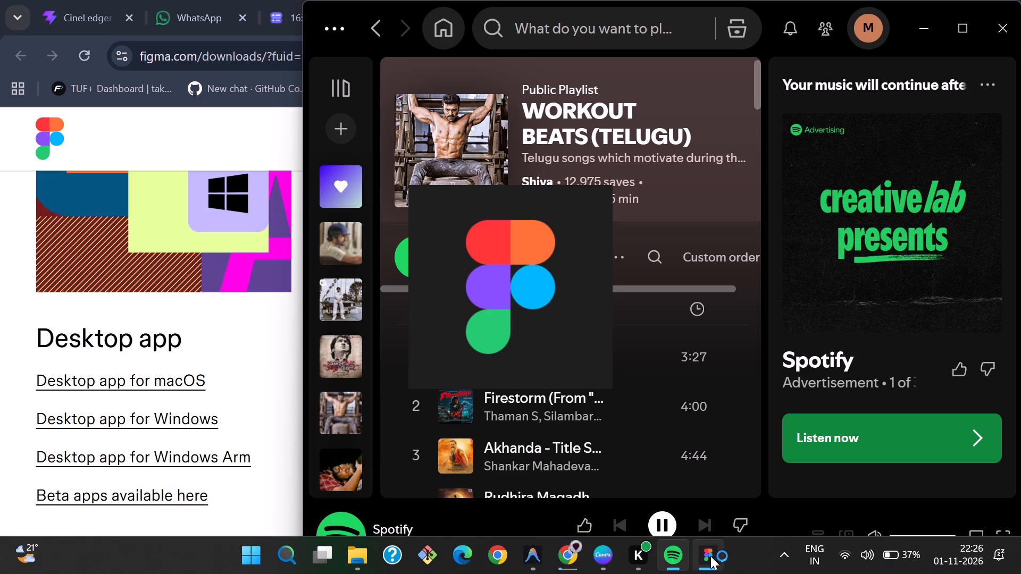
left_click(696, 552)
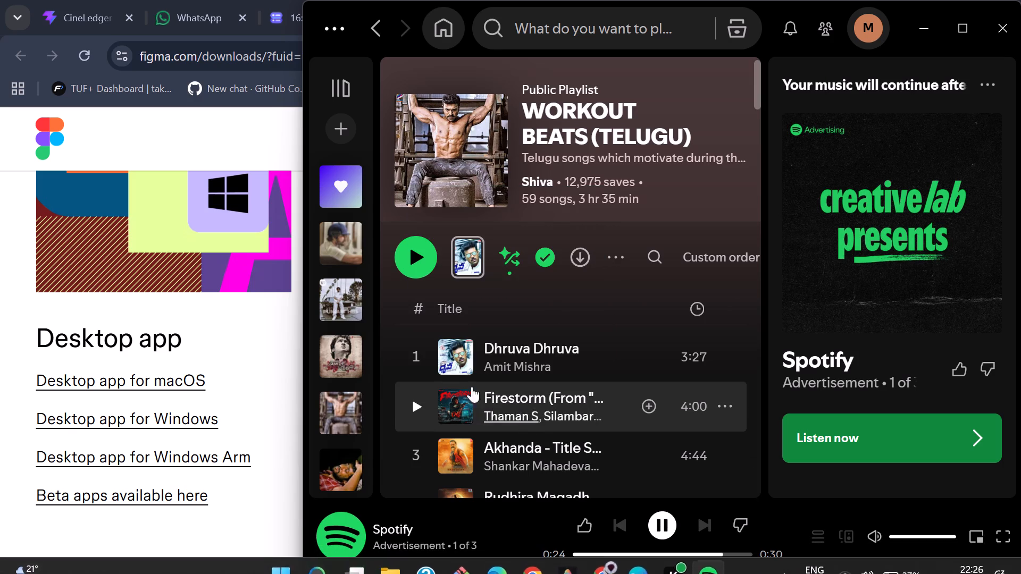
left_click(412, 355)
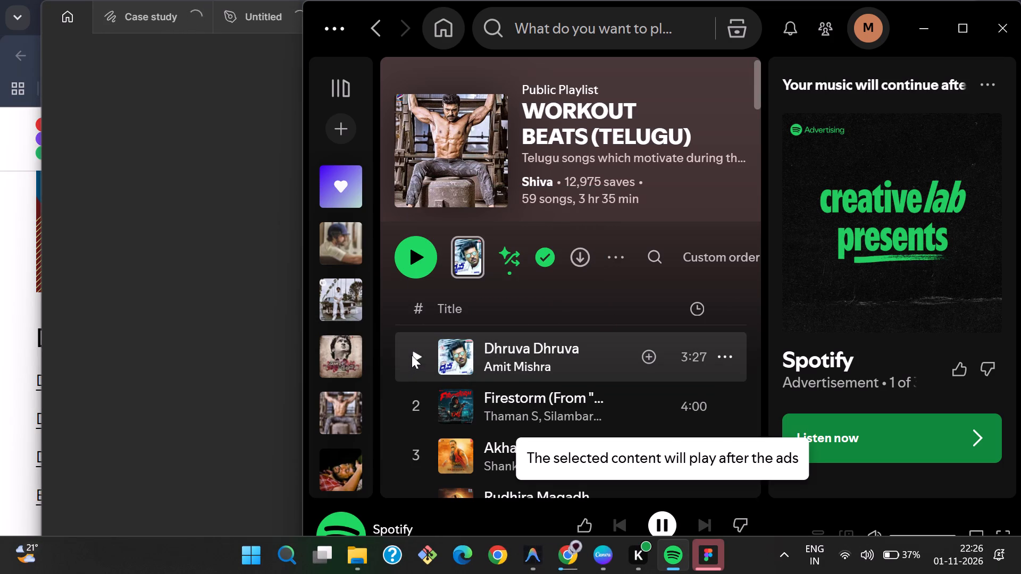
left_click(913, 38)
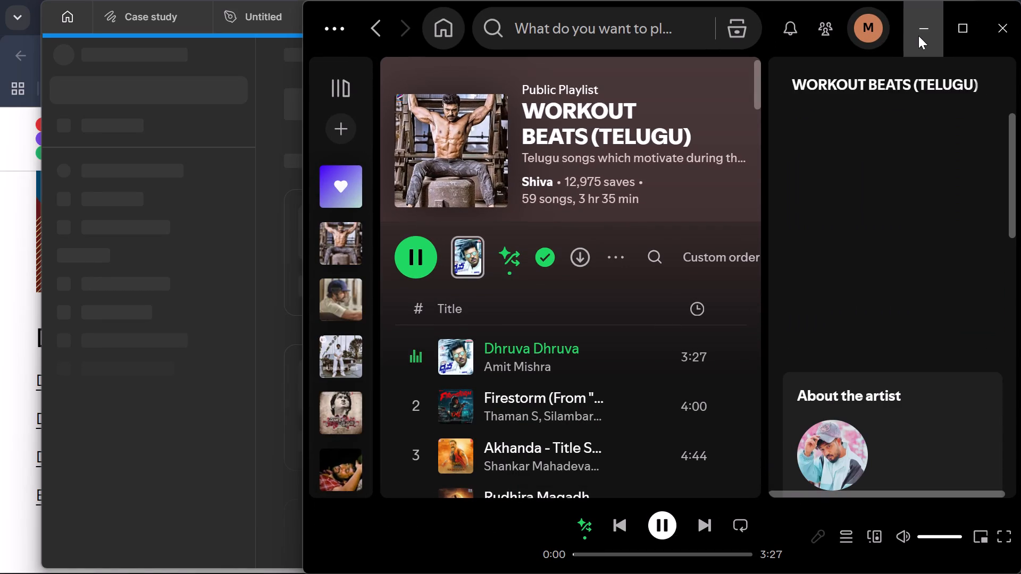
left_click(918, 36)
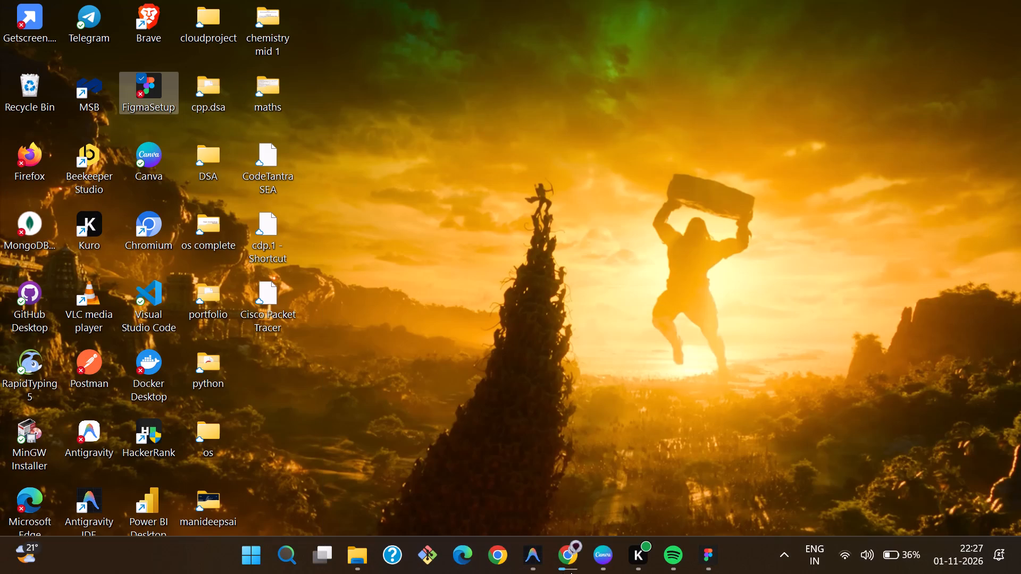
Check the FigmaSetup (2).exe download progress in the browser and look at whether the Figma desktop app has loaded.
left_click(560, 560)
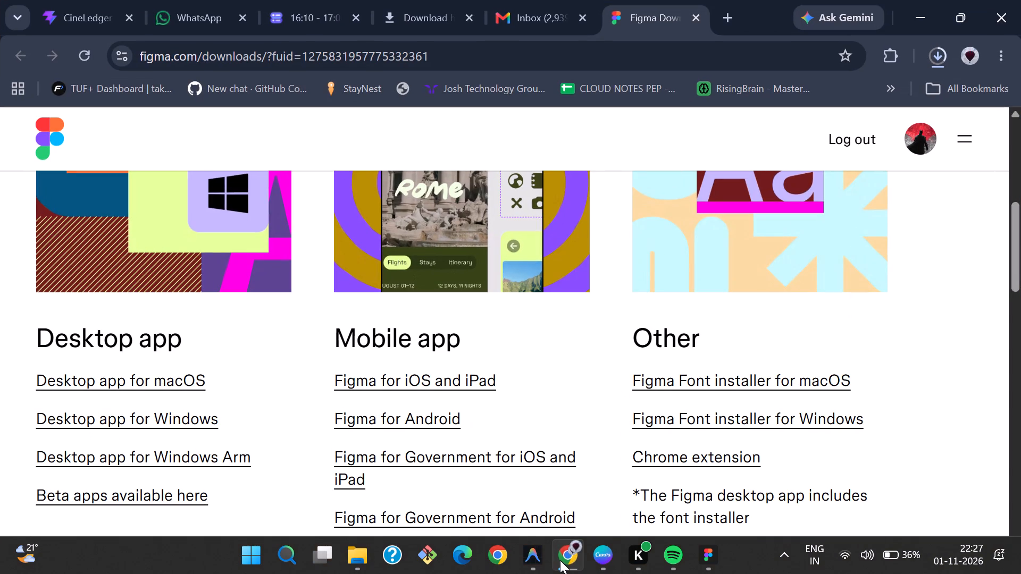
left_click(932, 53)
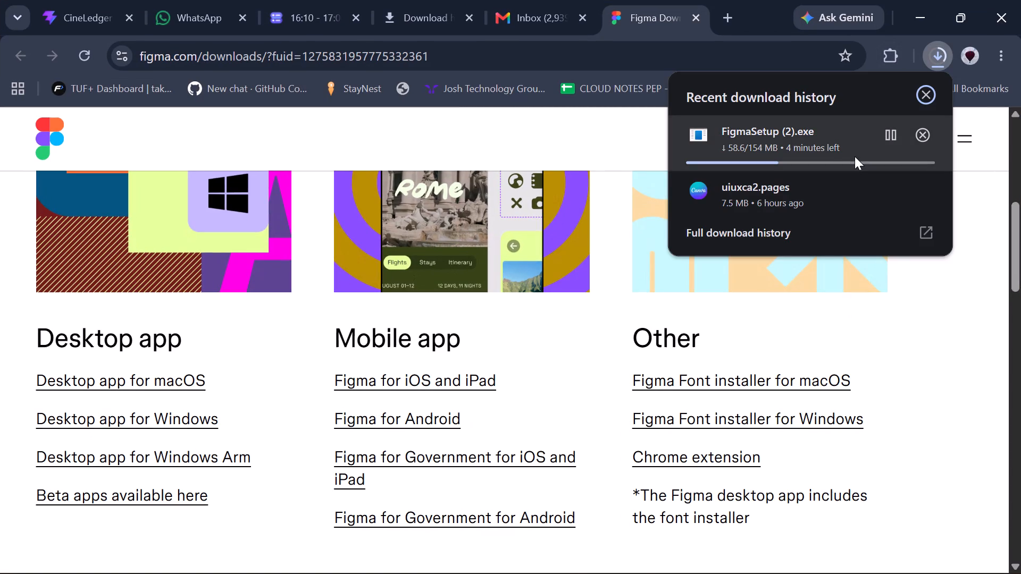
left_click(716, 560)
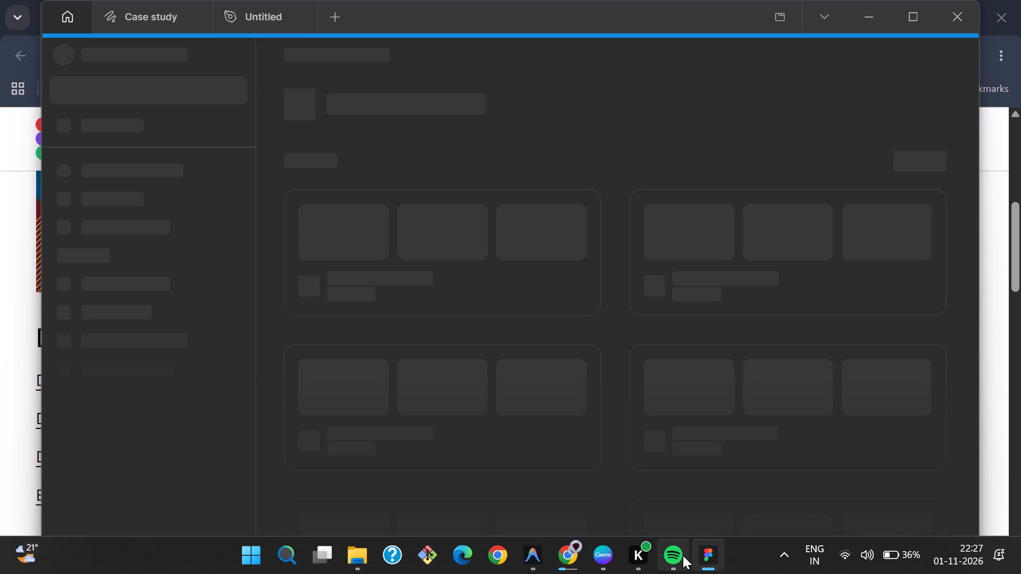
left_click(717, 560)
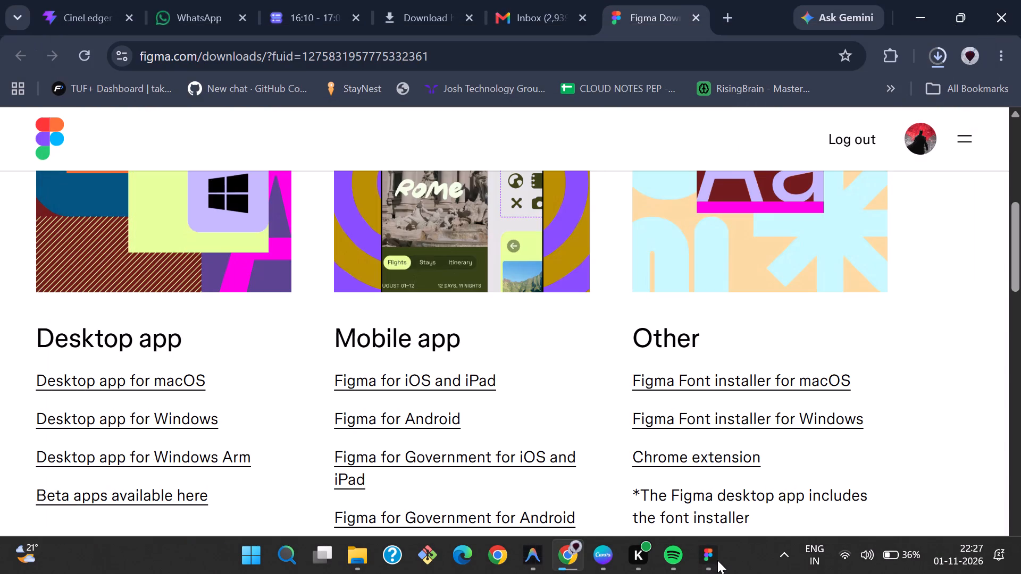
Switch to the Figma desktop app to check whether its files have loaded, and return to the browser.
left_click(717, 560)
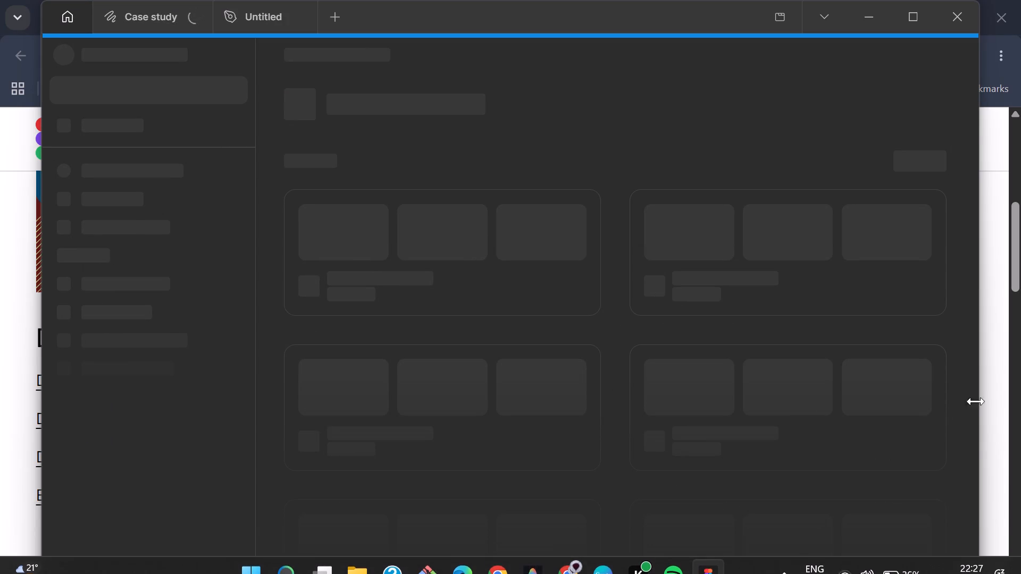
left_click(990, 399)
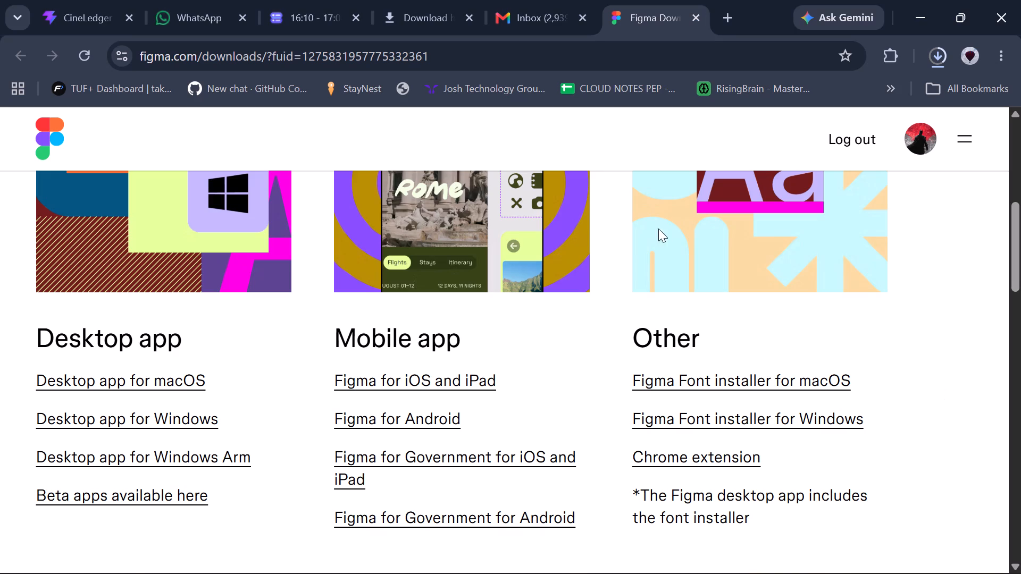
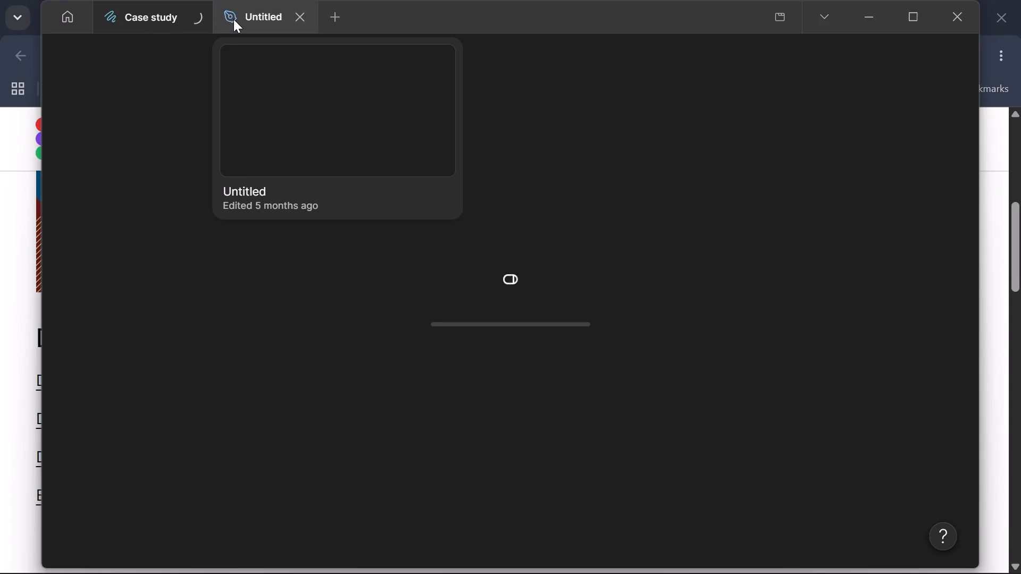
Check whether the Untitled and Case study files have loaded, and open the account options from the Figma home page.
left_click(233, 19)
left_click(140, 19)
left_click(64, 14)
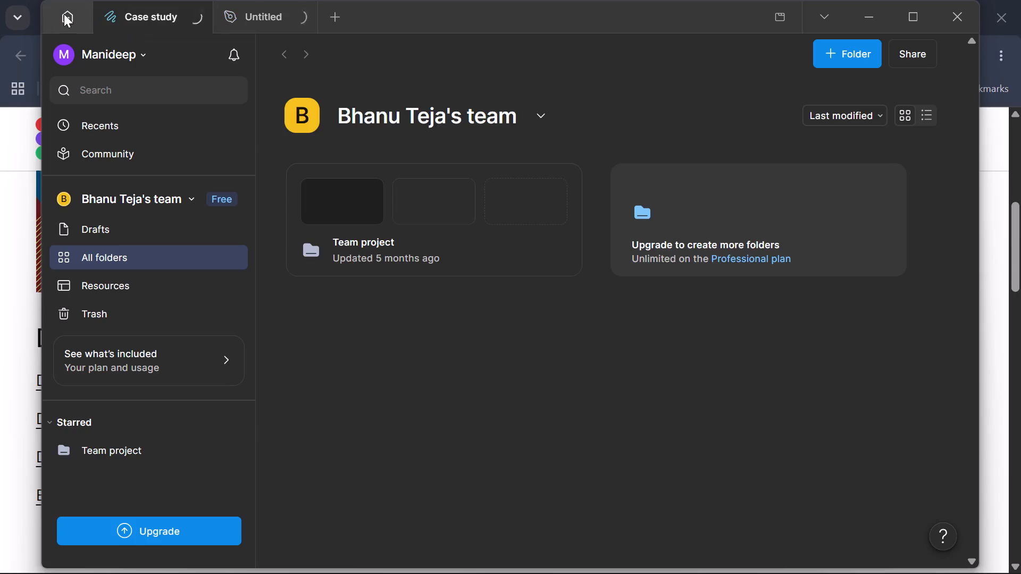
left_click(121, 55)
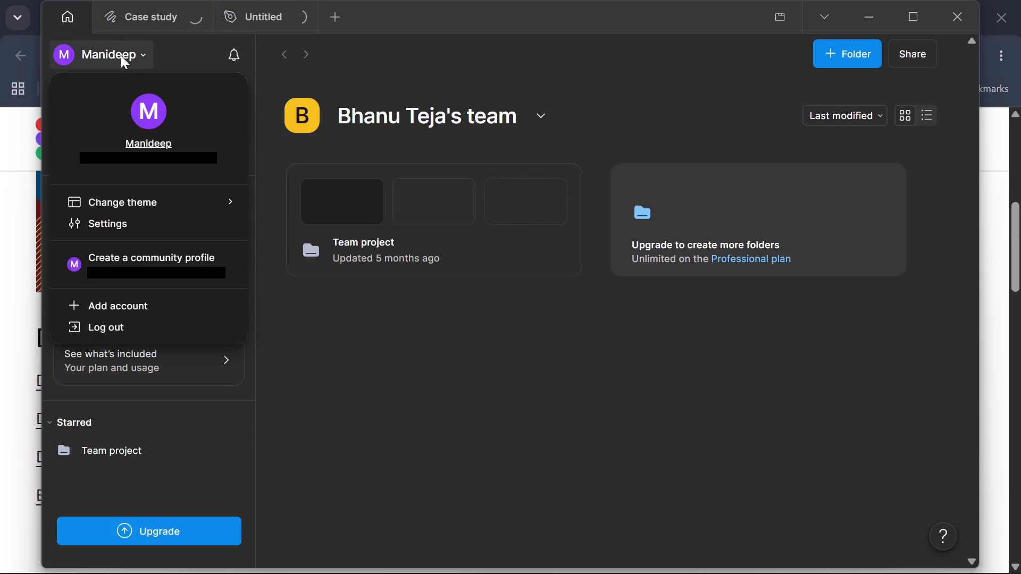
Switch to the Case study file and look over the frames on its app of LAFDH page.
left_click(121, 55)
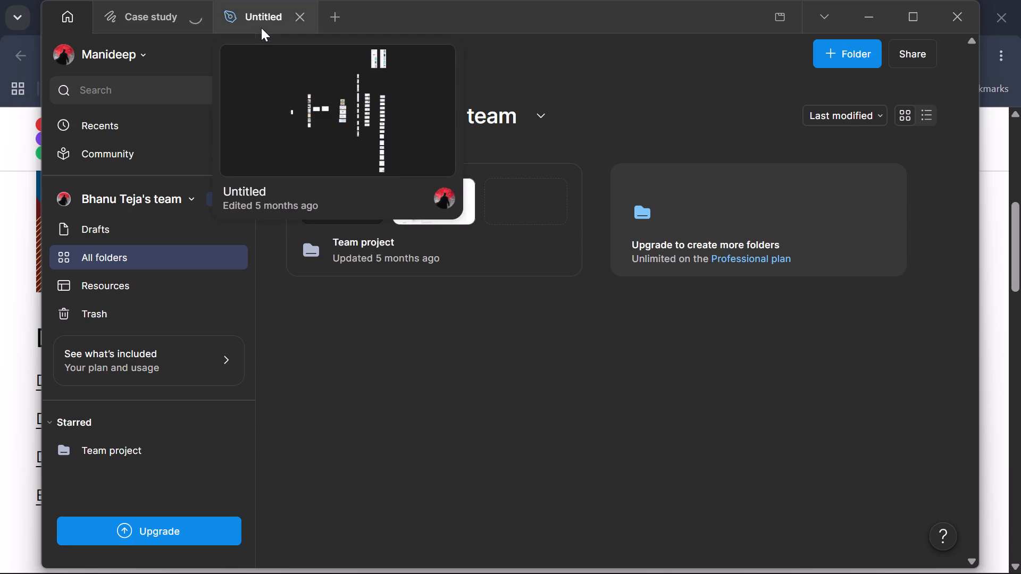
left_click(163, 14)
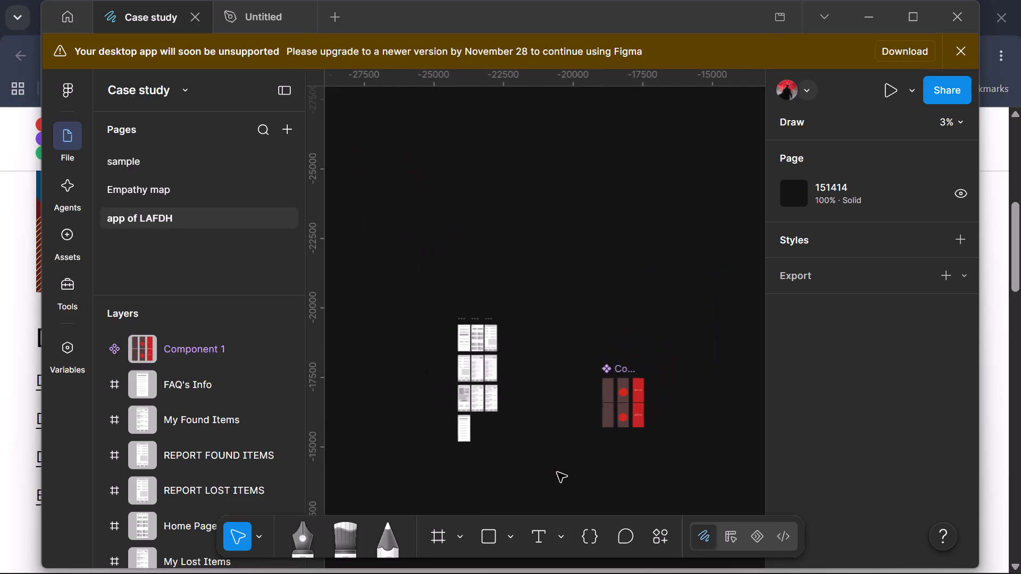
scroll(557, 472, "down", 2)
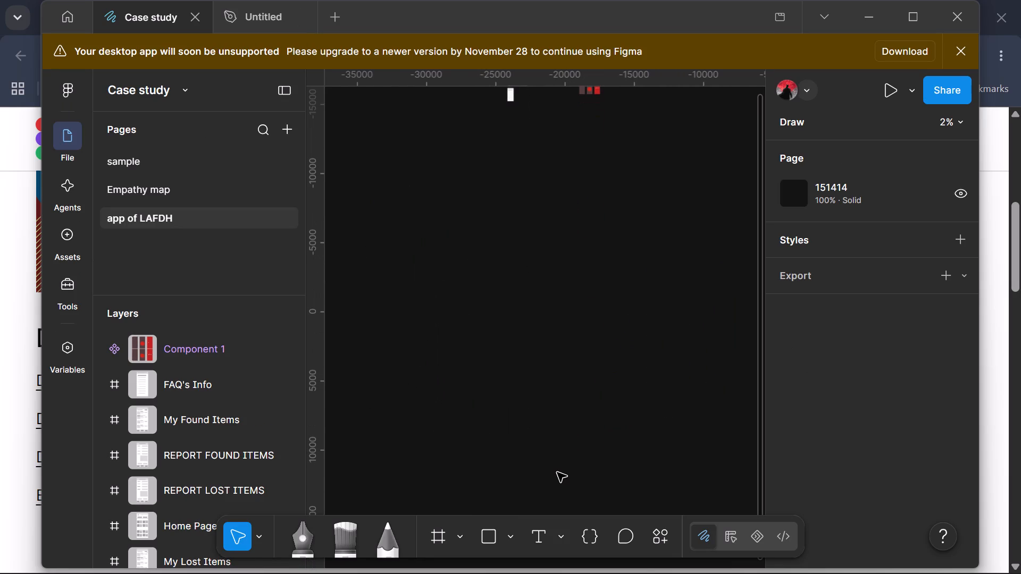
scroll(557, 472, "up", 2)
scroll(557, 472, "down", 1)
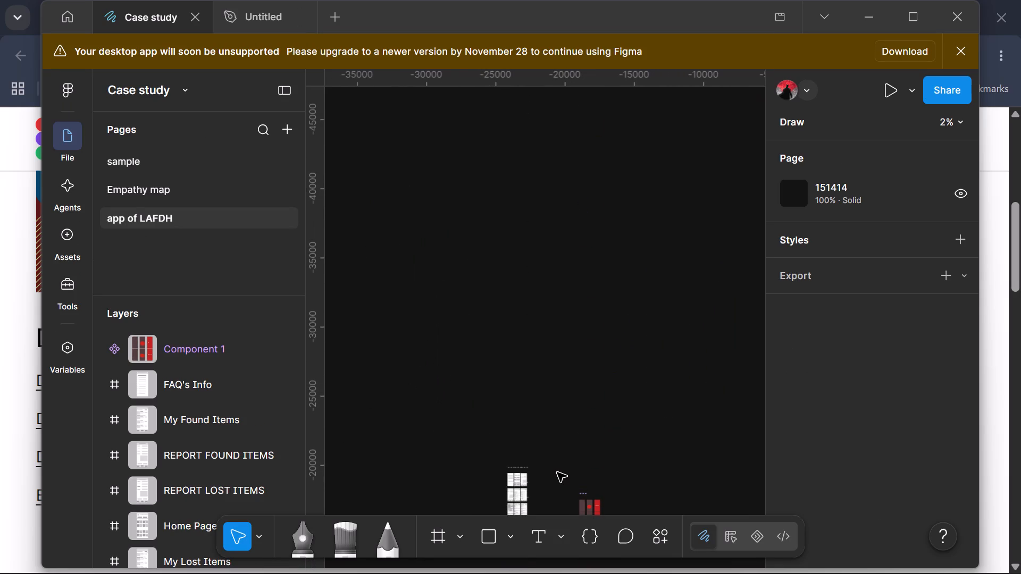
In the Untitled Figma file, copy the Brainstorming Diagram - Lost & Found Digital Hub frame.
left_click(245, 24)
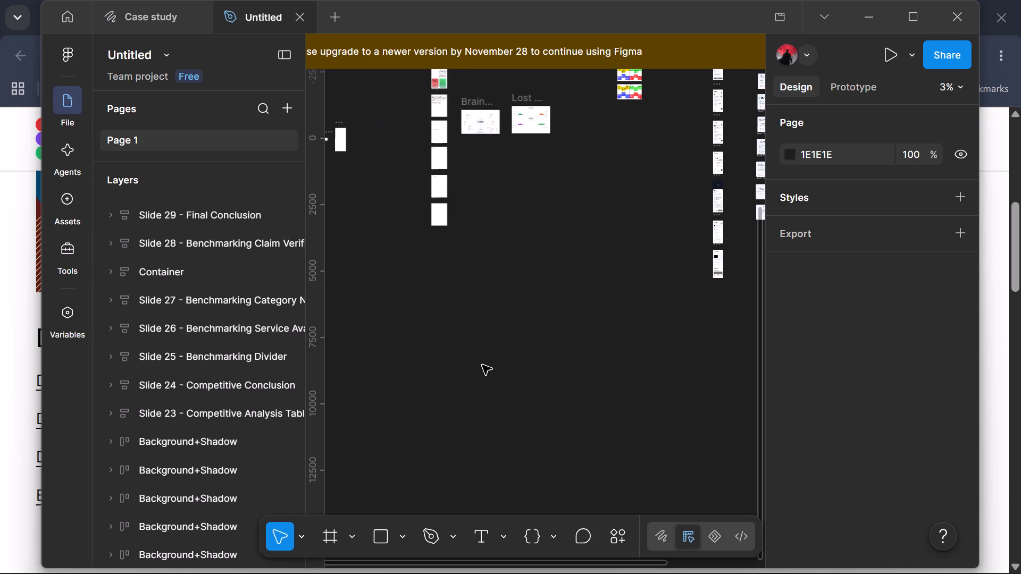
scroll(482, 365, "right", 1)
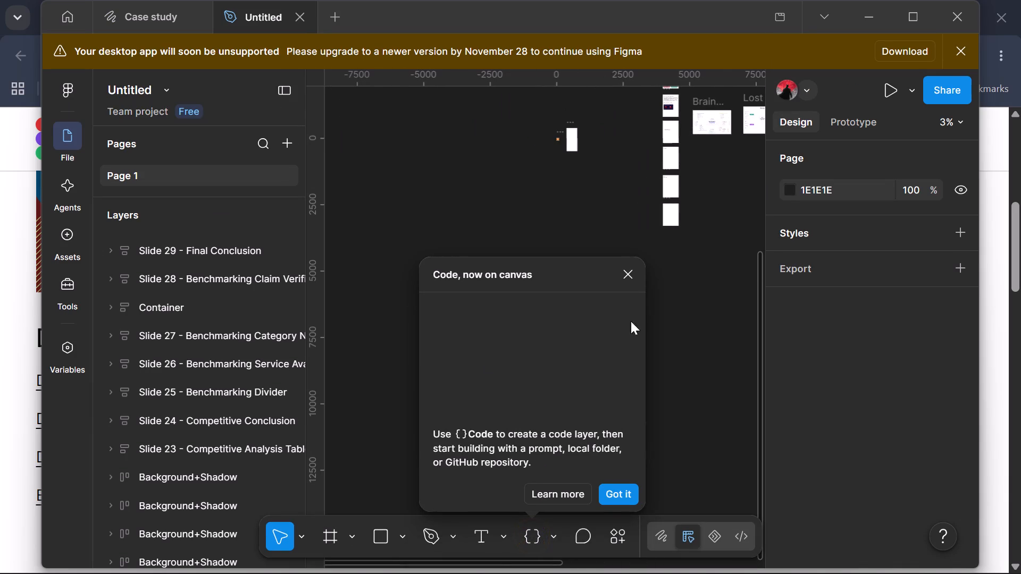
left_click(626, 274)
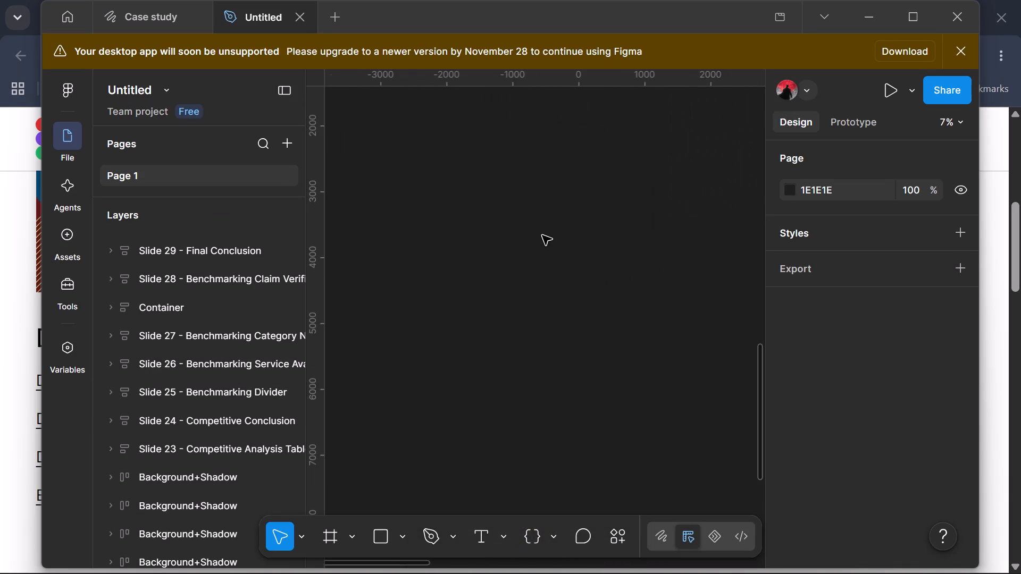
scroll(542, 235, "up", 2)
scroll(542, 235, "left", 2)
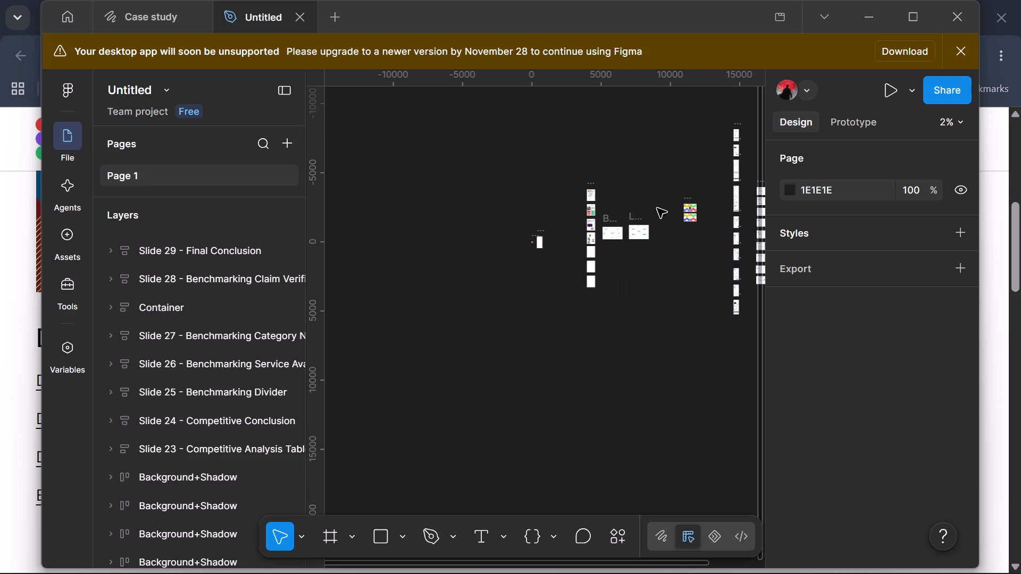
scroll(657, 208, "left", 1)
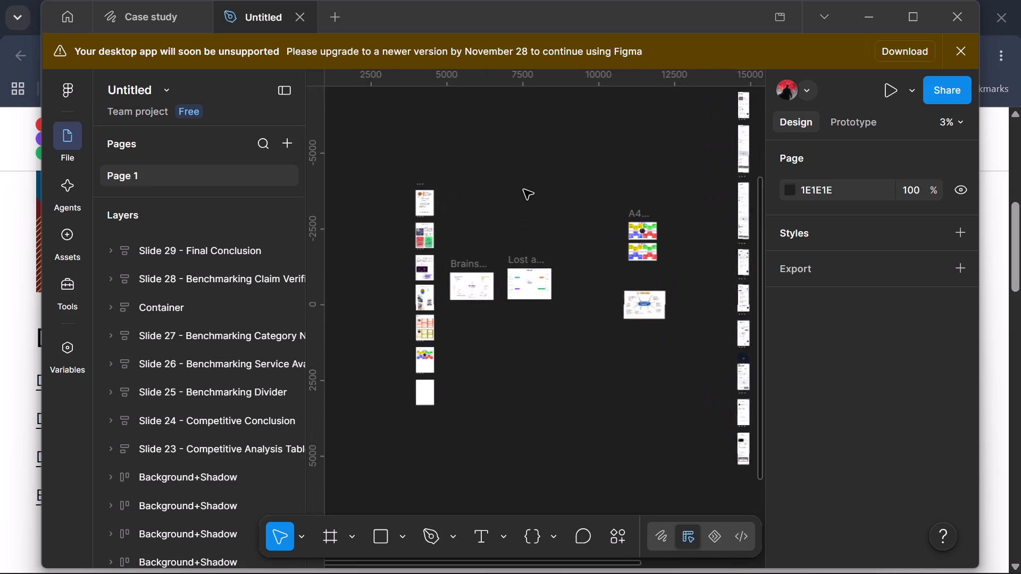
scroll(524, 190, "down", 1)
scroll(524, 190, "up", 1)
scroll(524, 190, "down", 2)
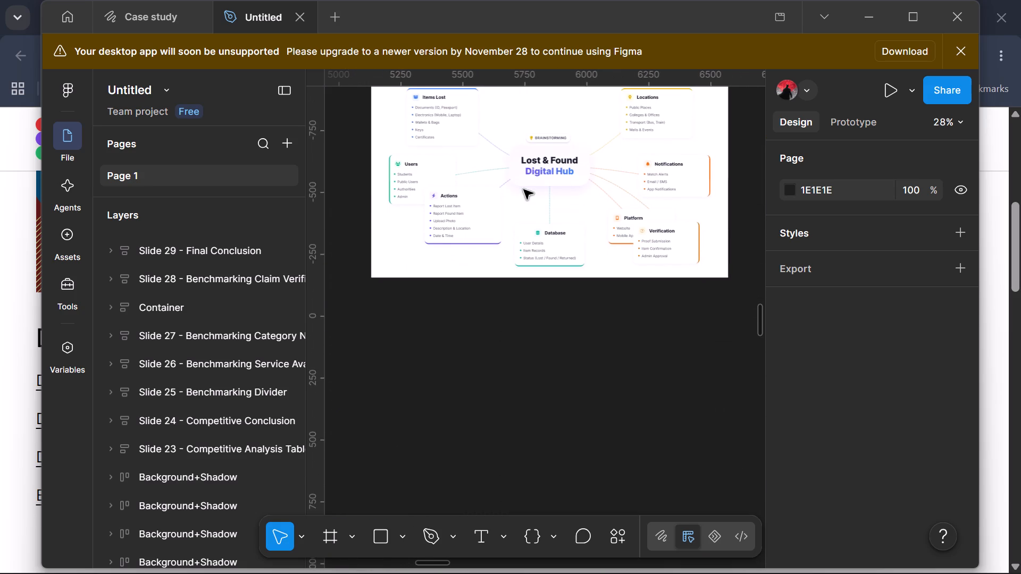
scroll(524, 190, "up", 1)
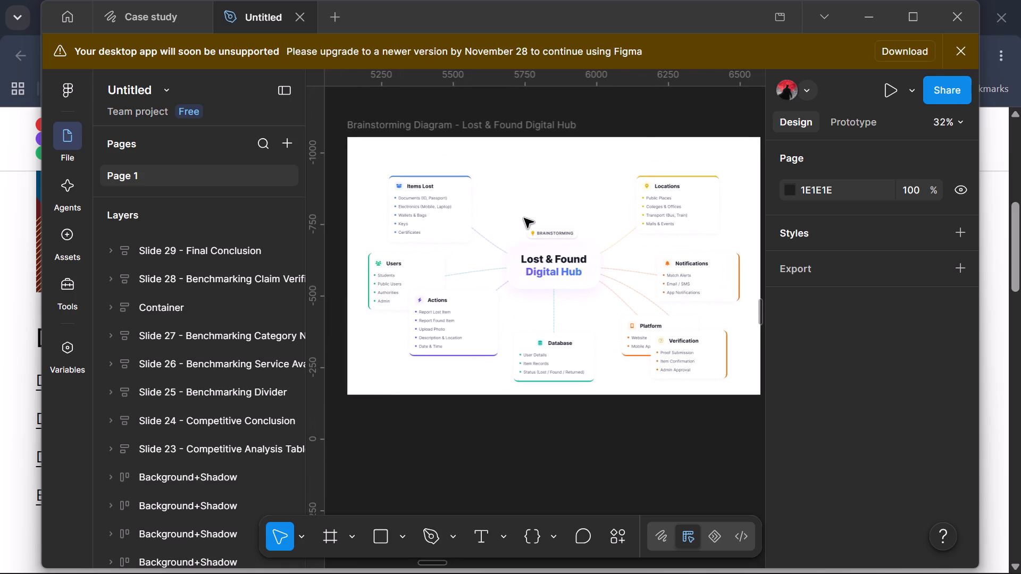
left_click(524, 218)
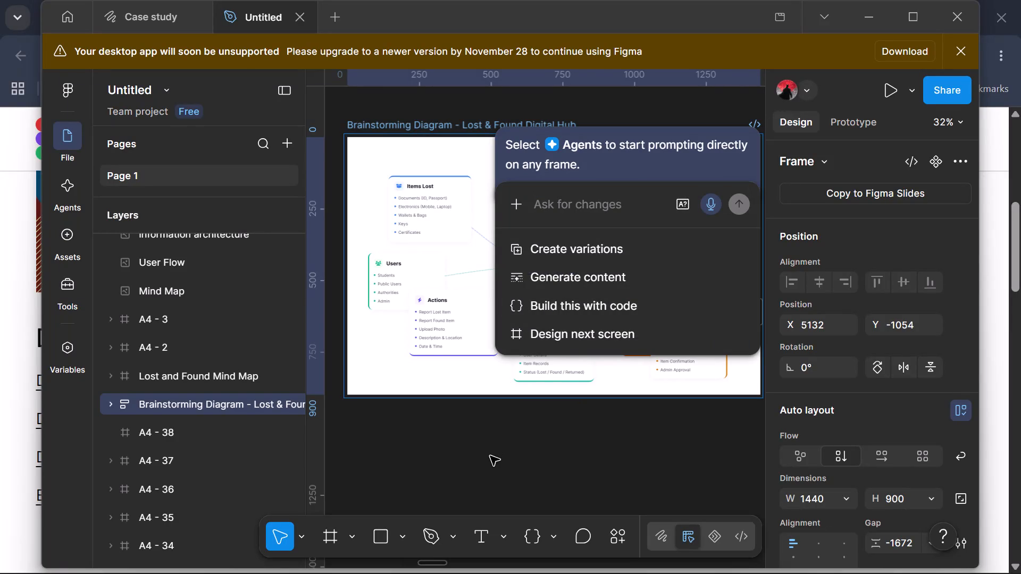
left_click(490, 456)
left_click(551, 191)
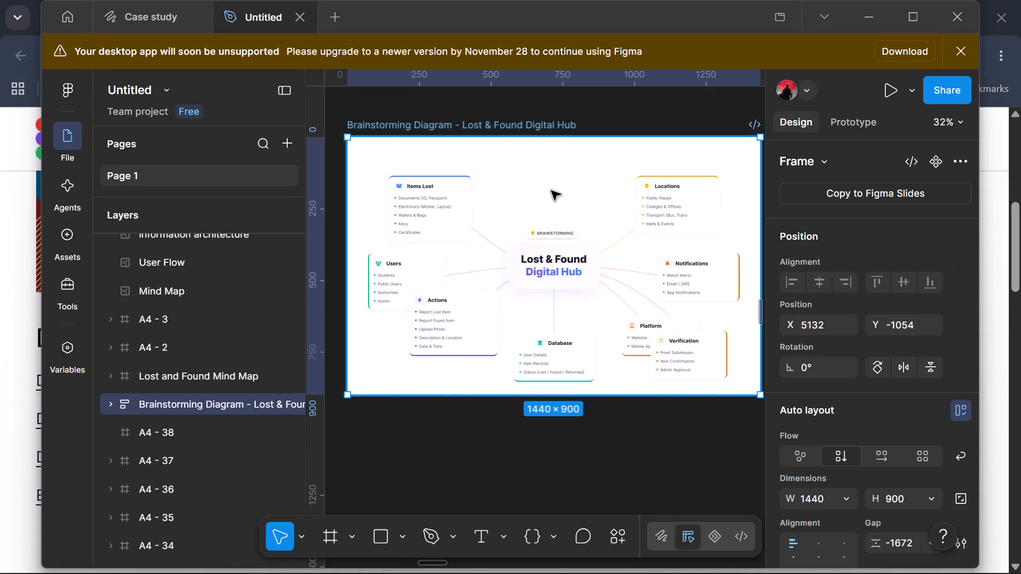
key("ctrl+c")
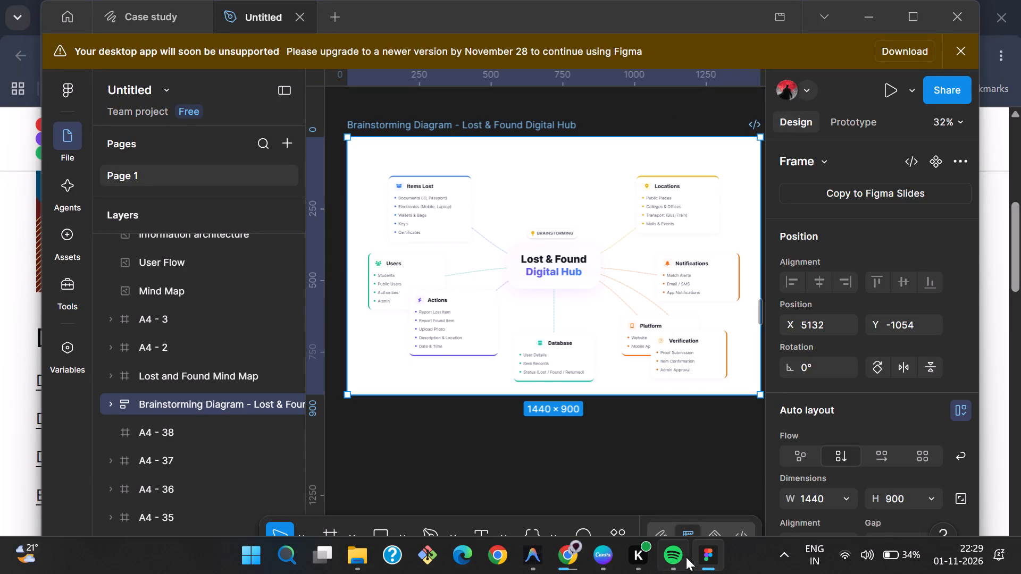
Switch to the Canva document and delete the Online Banking Systems image under the Brainstorming heading.
left_click(602, 553)
scroll(446, 411, "down", 1)
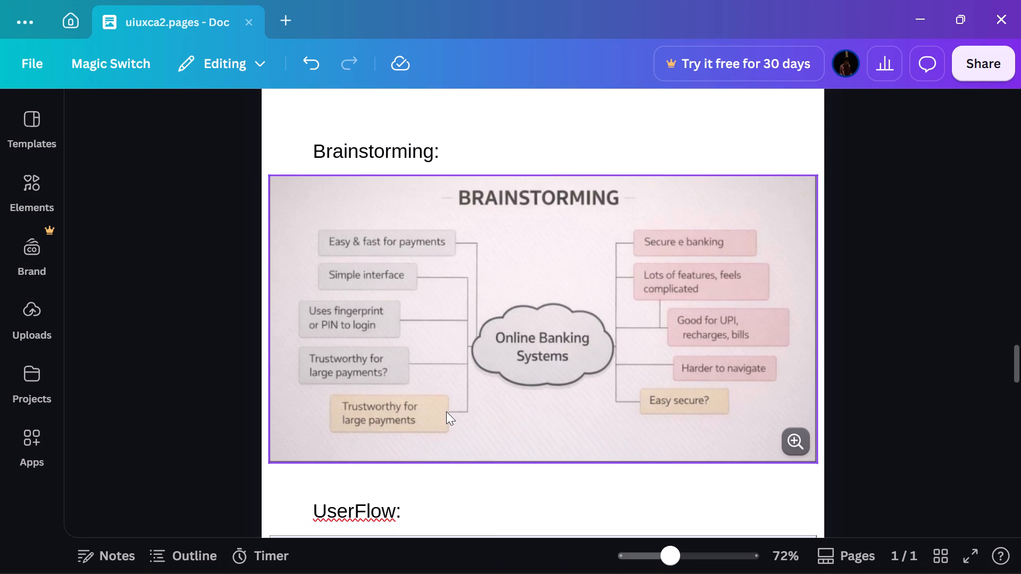
right_click(446, 411)
left_click(500, 374)
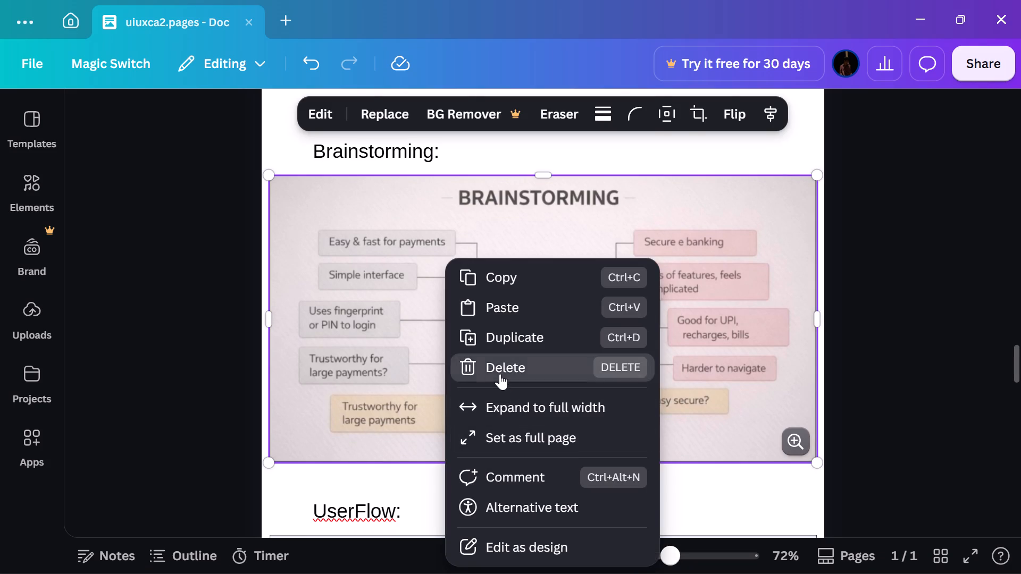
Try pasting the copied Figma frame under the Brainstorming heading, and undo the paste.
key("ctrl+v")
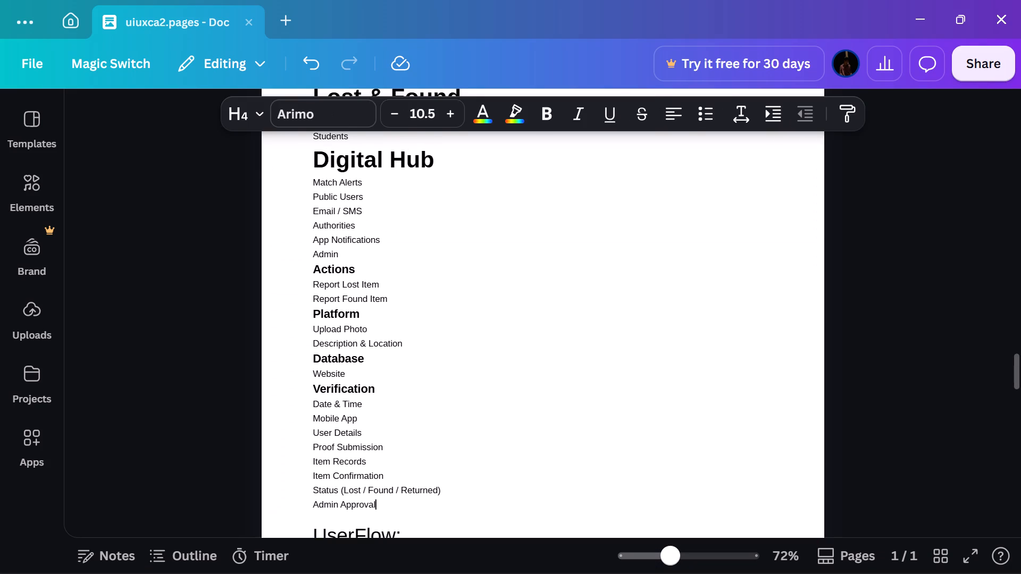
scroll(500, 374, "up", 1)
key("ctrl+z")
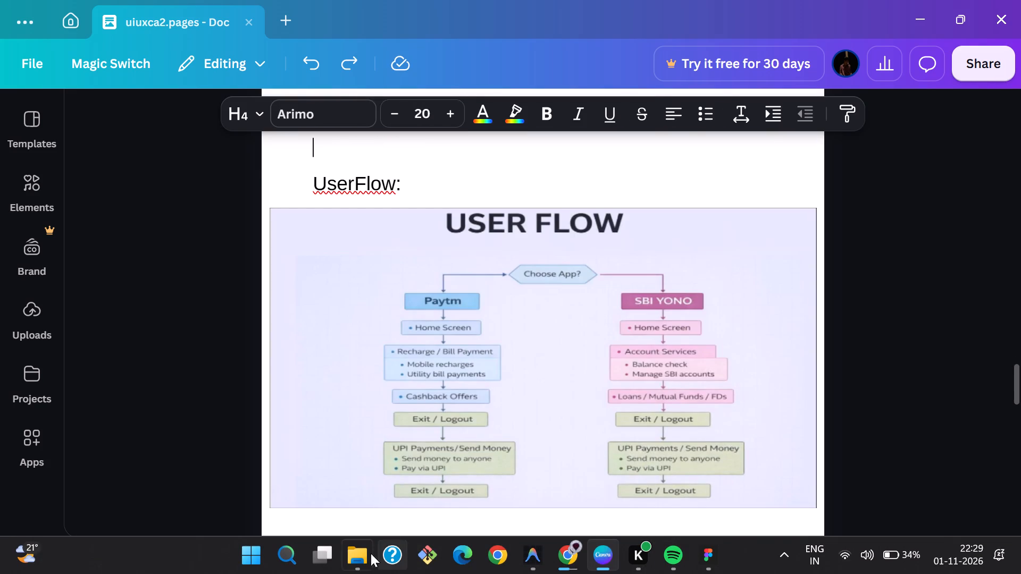
Switch to File Explorer and preview the image files in the IXDENDTERM folder, looking for Lost and Found design images.
left_click(362, 554)
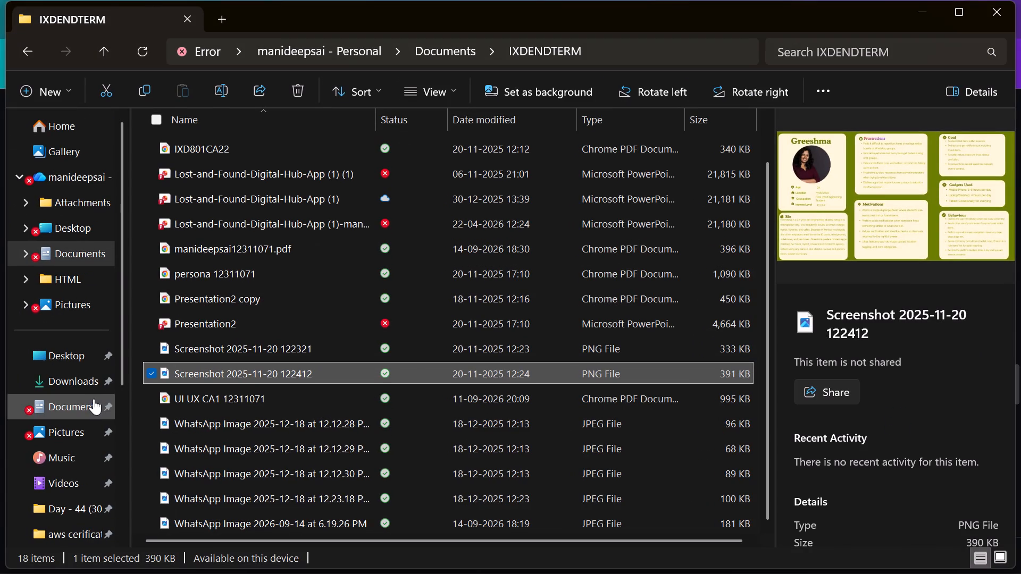
left_click(55, 407)
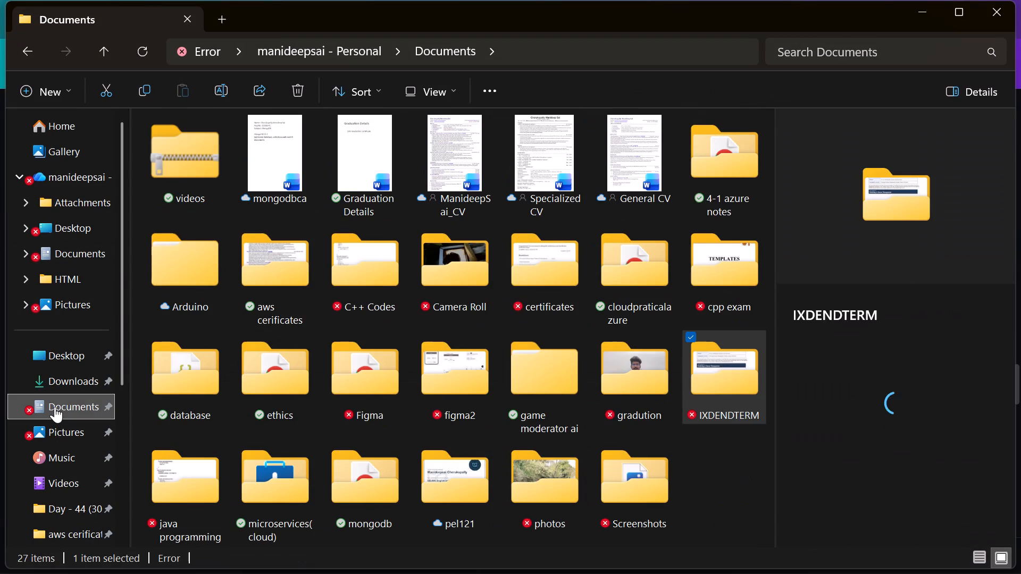
scroll(489, 460, "down", 2)
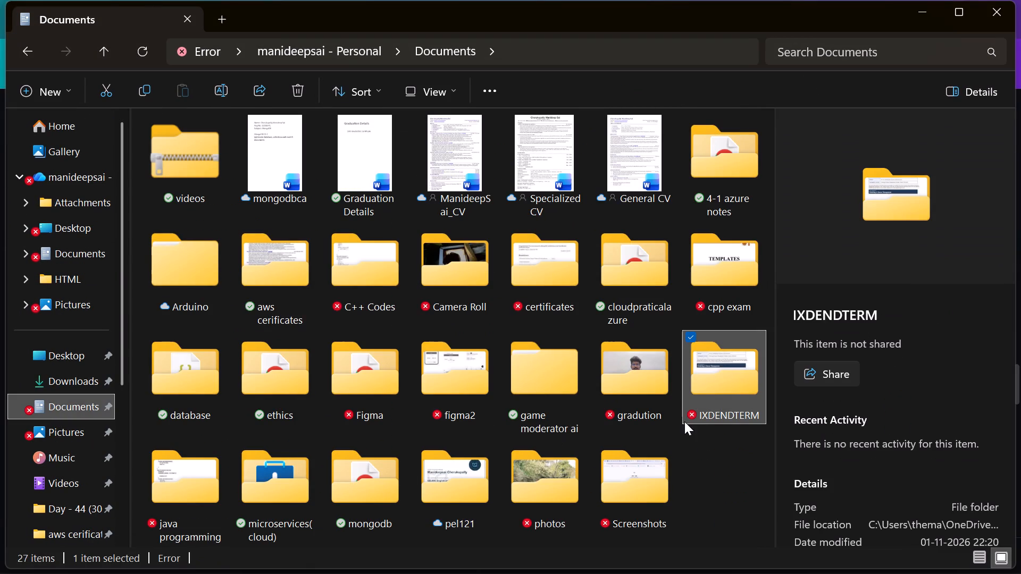
double_click(719, 375)
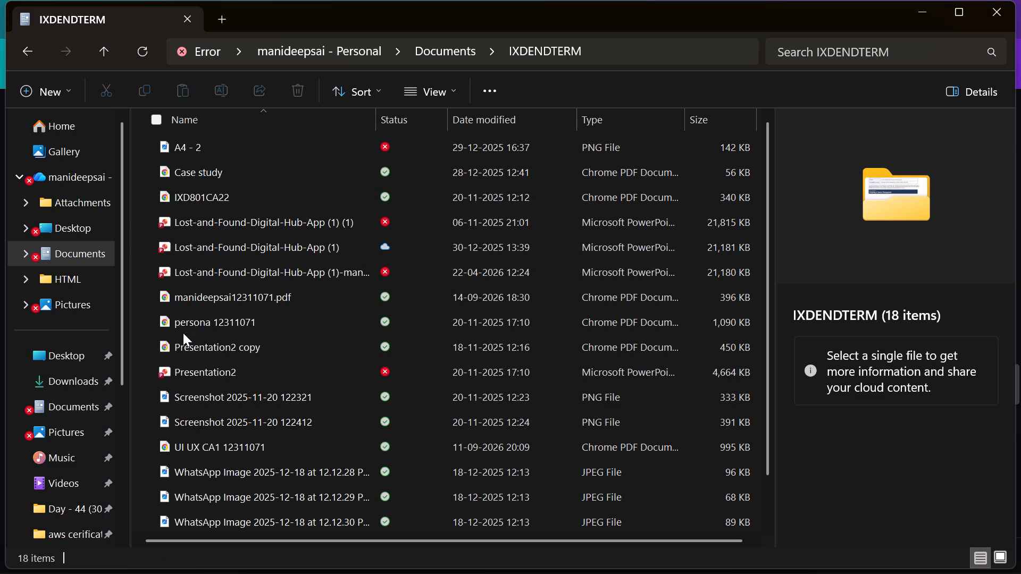
left_click(185, 145)
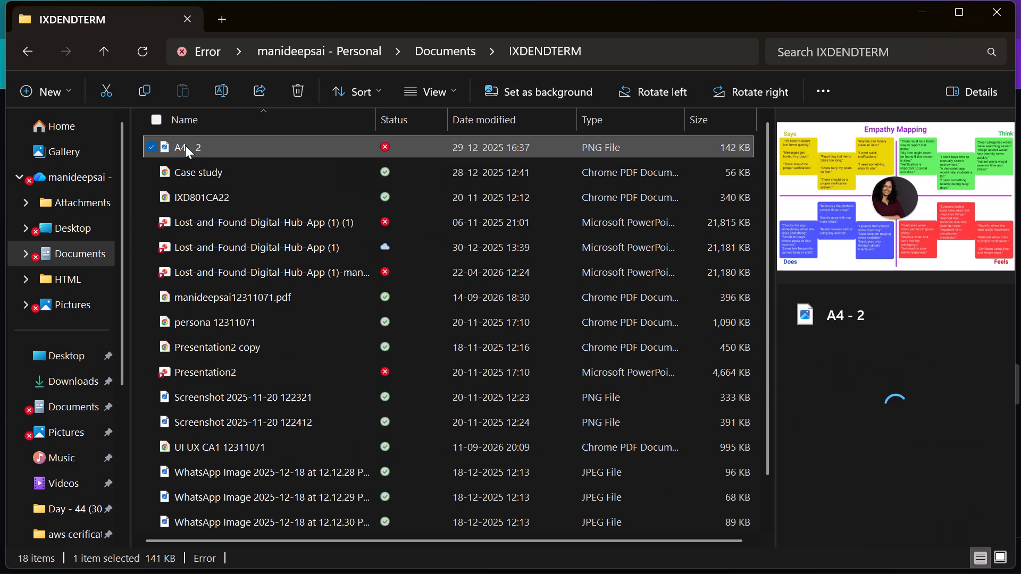
left_click(202, 412)
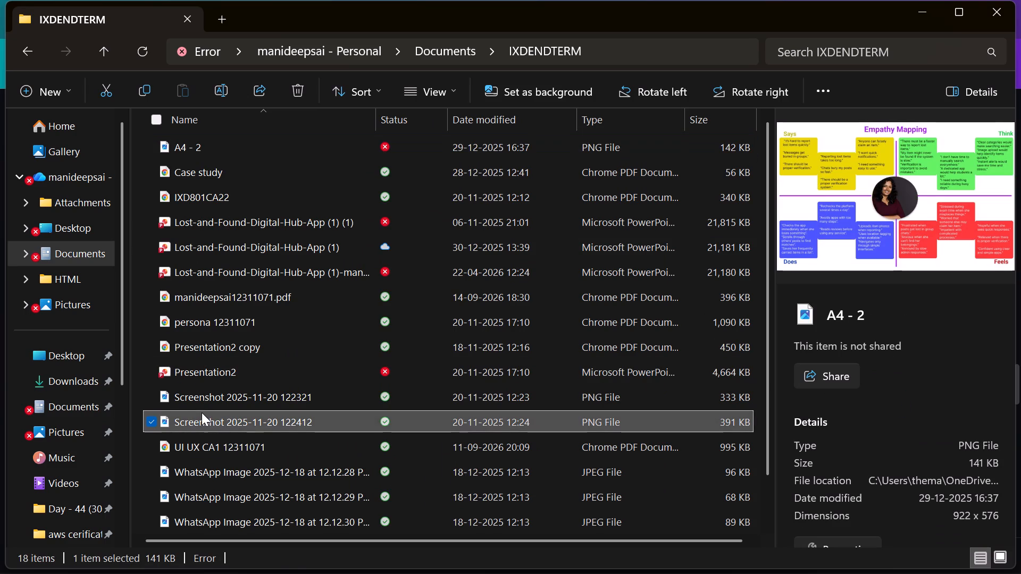
left_click(180, 399)
scroll(180, 399, "down", 1)
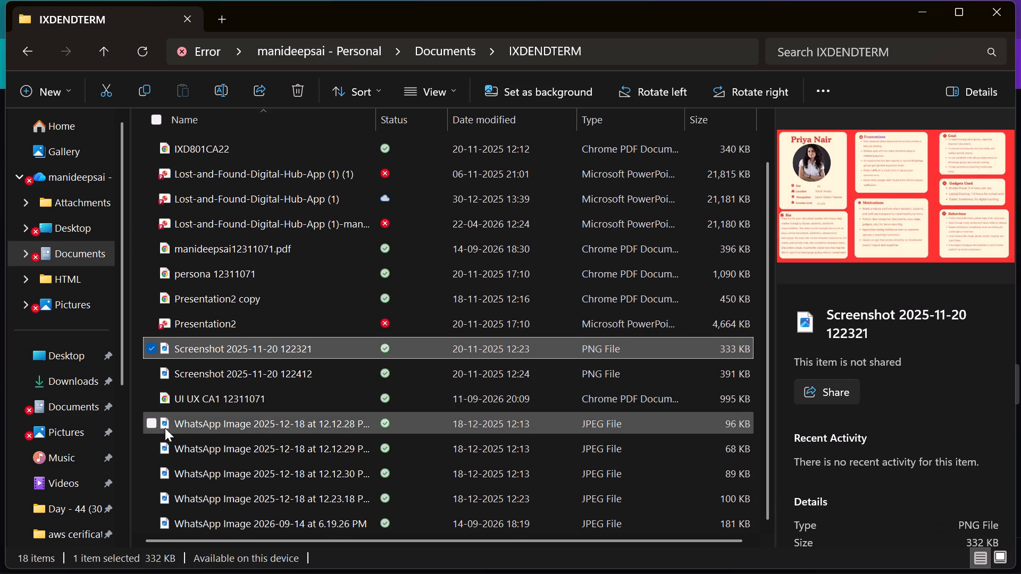
left_click(158, 425)
left_click(197, 442)
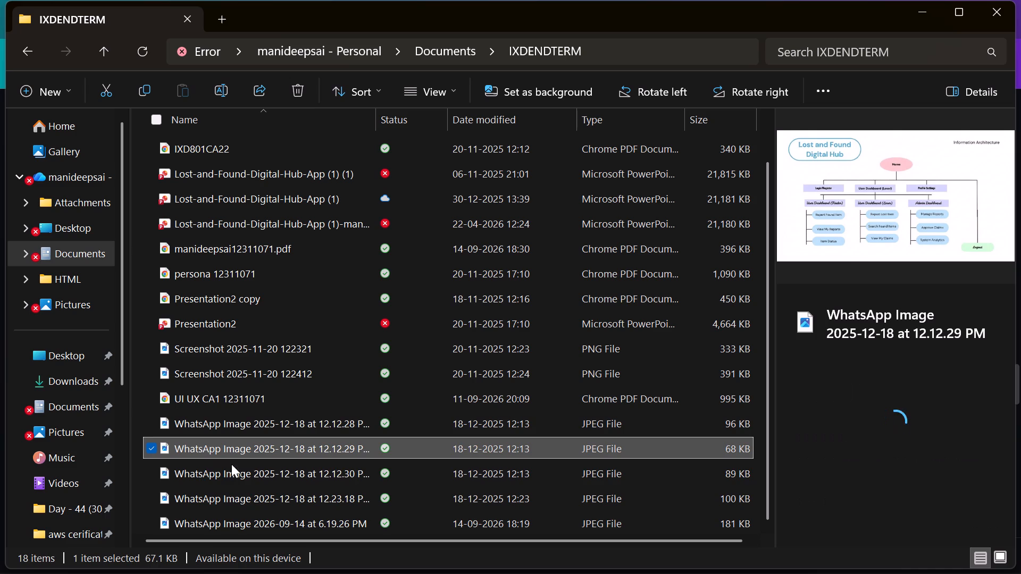
left_click(241, 470)
left_click(229, 492)
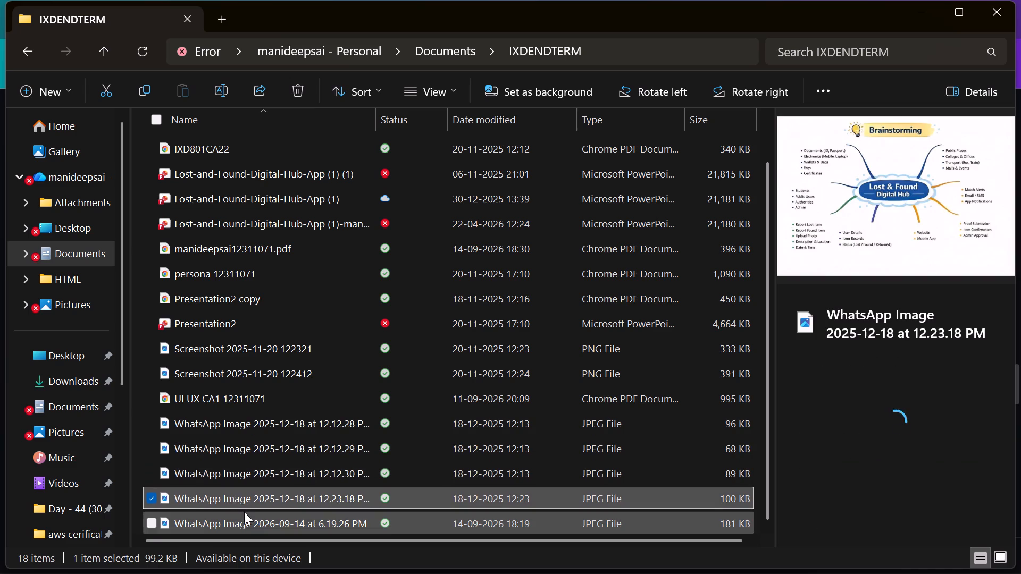
left_click(244, 512)
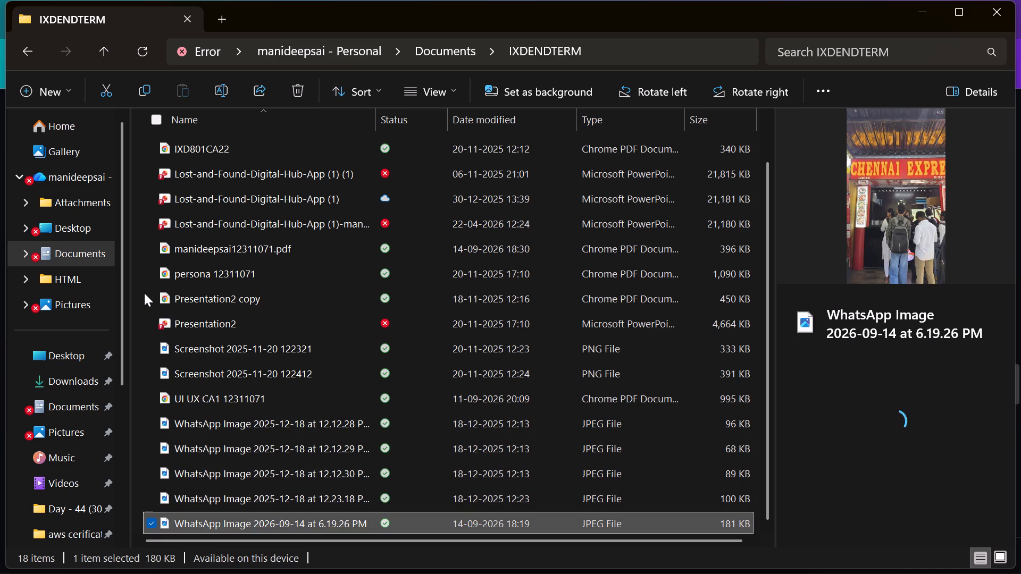
Open the Figma folder in Documents and look through its file thumbnails for design images suited to the report.
left_click(30, 40)
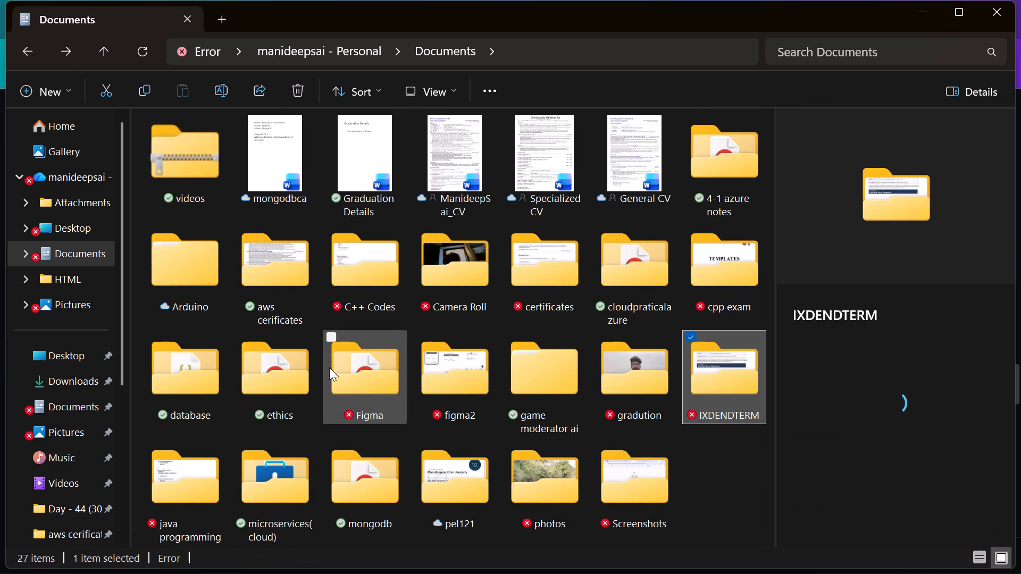
double_click(378, 392)
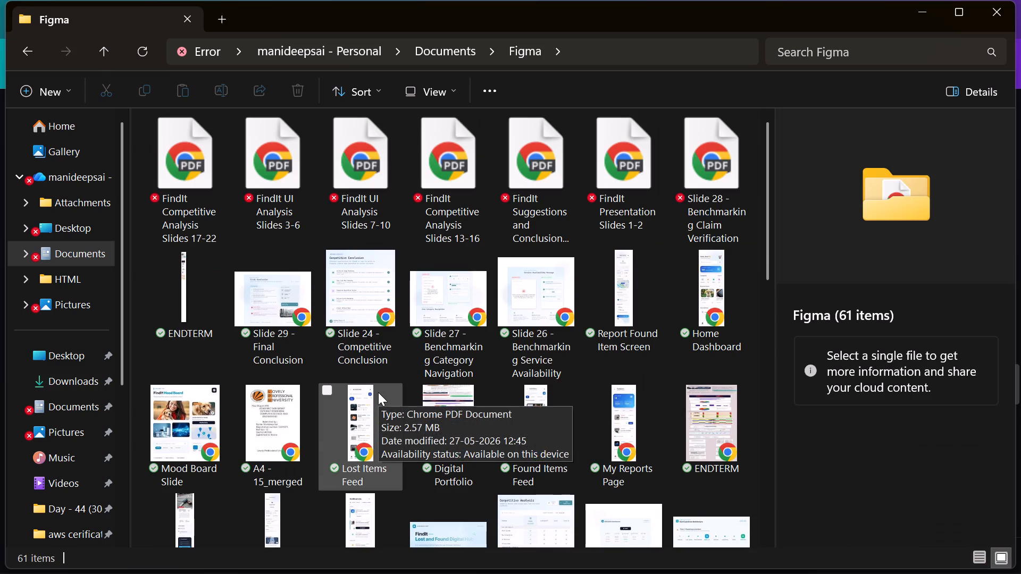
scroll(397, 230, "down", 1)
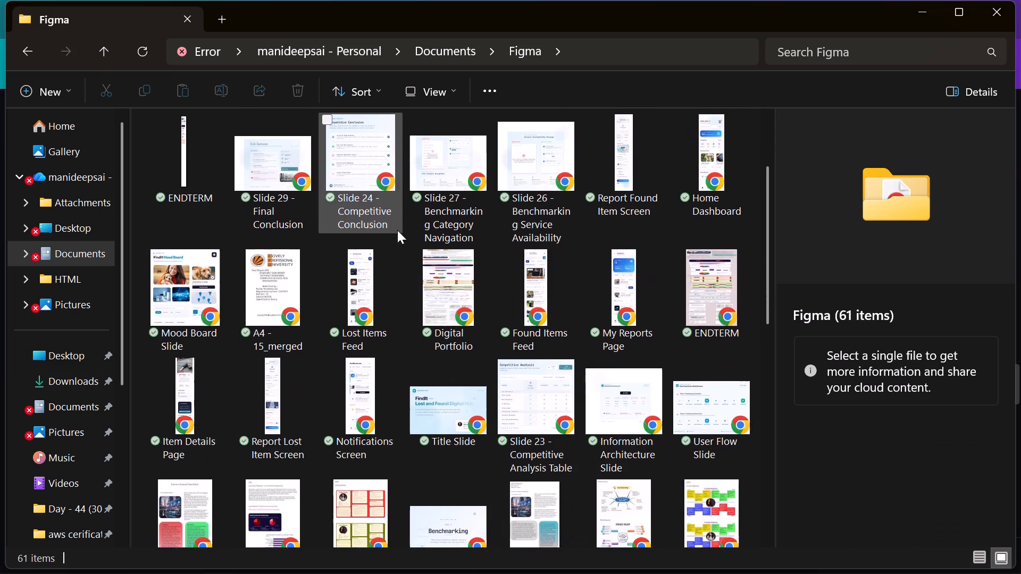
scroll(397, 230, "down", 1)
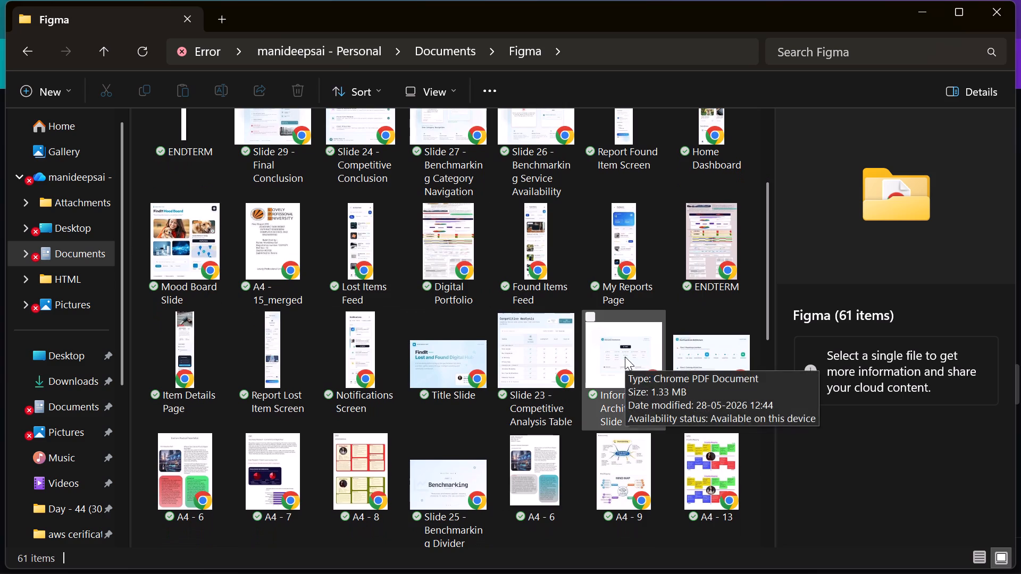
scroll(440, 348, "down", 3)
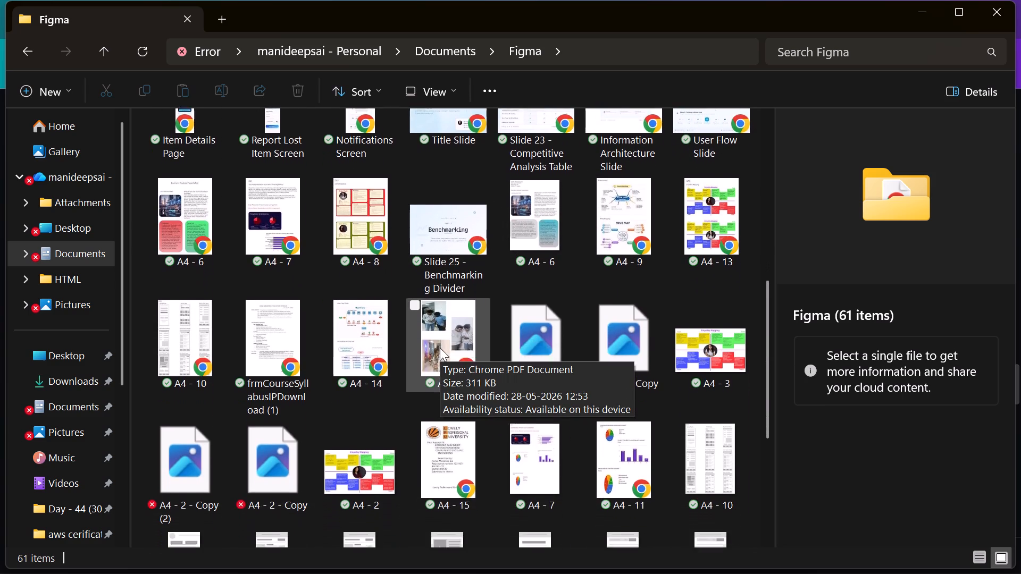
scroll(440, 348, "down", 2)
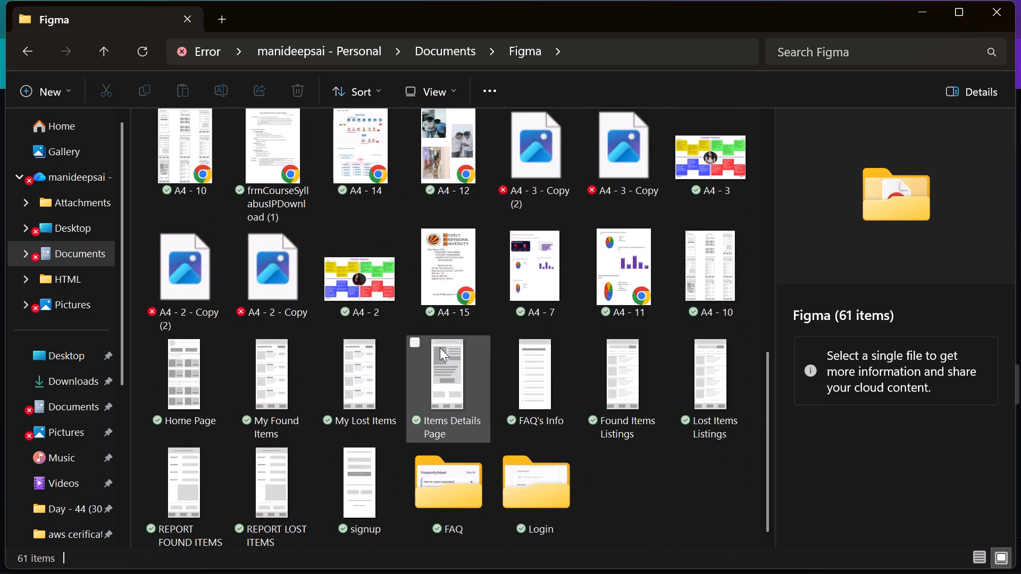
scroll(440, 348, "down", 2)
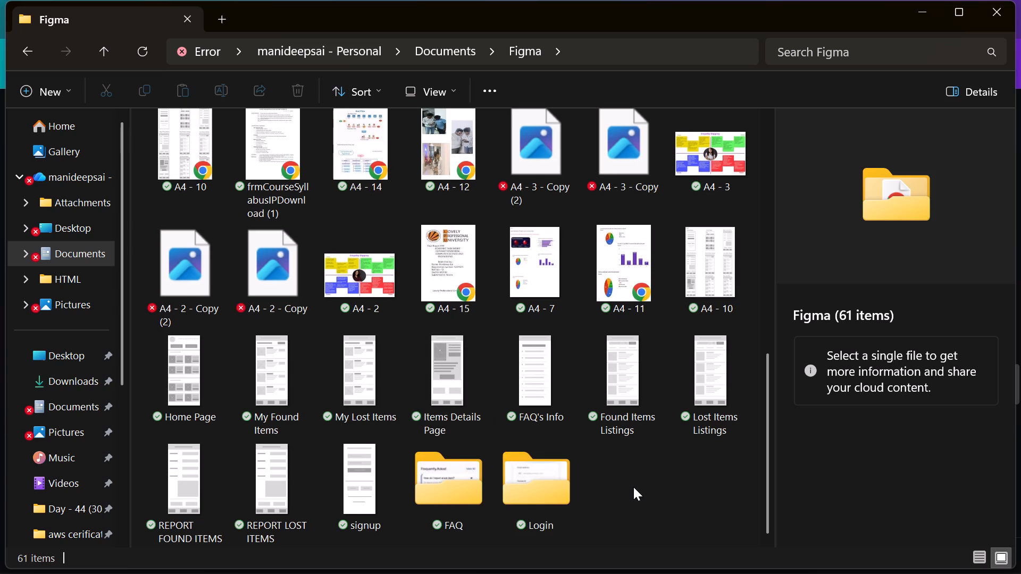
scroll(633, 487, "up", 1)
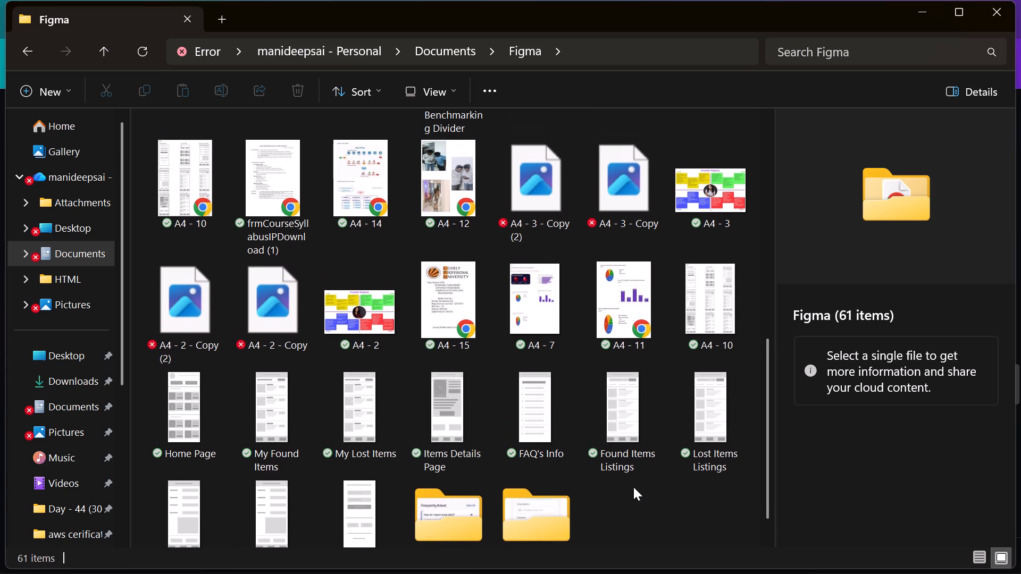
scroll(633, 487, "up", 1)
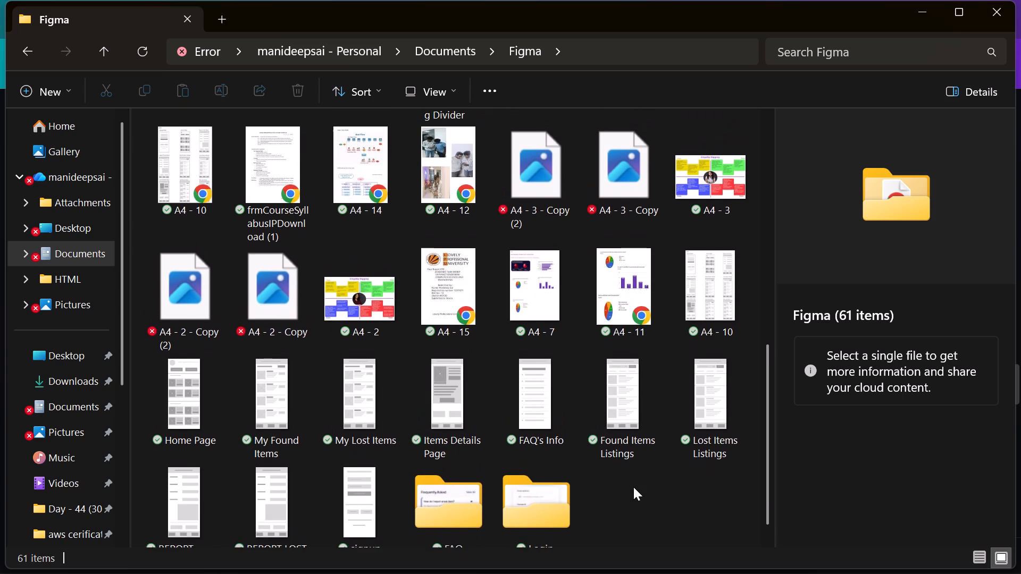
scroll(633, 487, "up", 1)
scroll(287, 389, "up", 1)
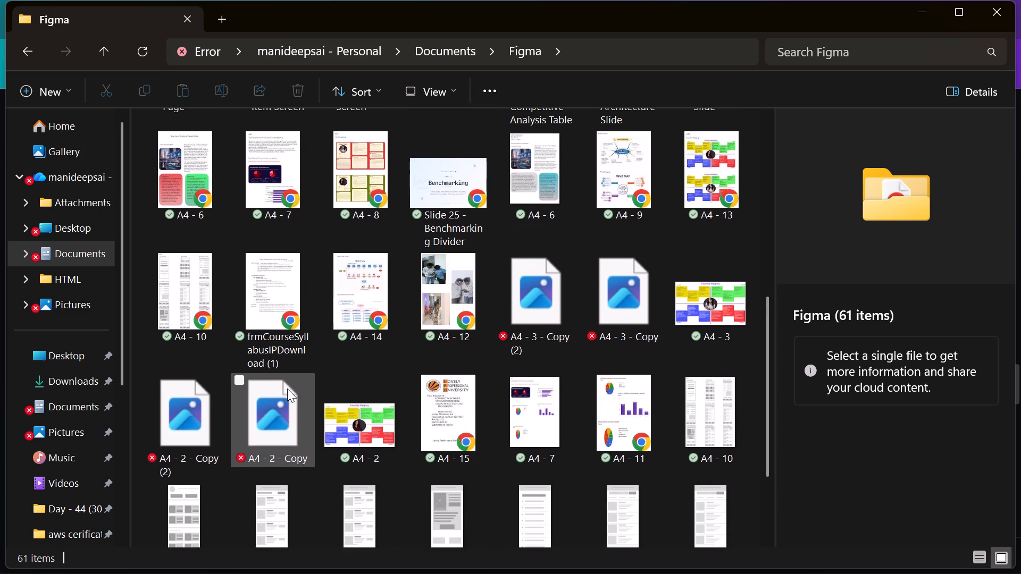
scroll(287, 389, "up", 3)
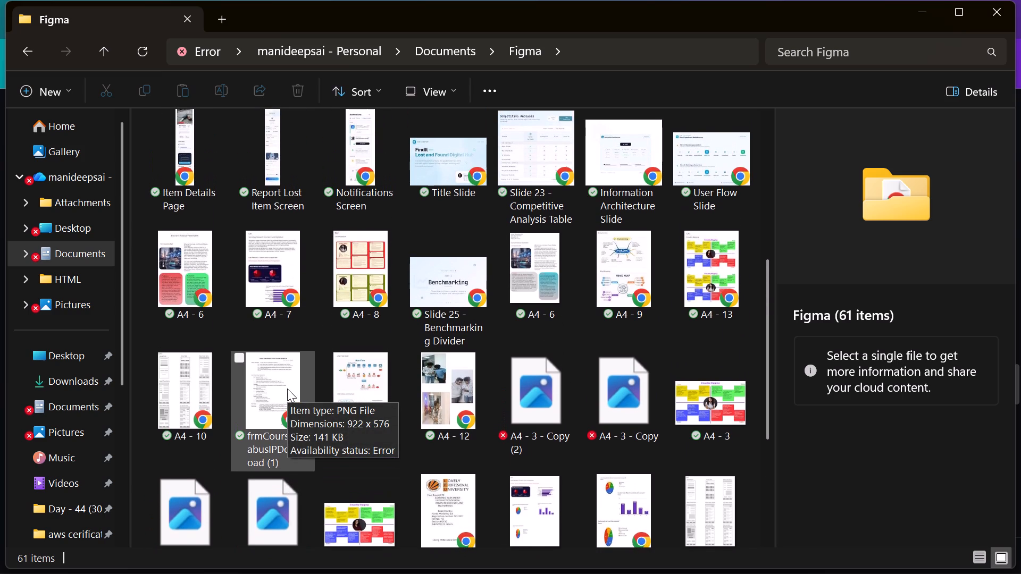
scroll(287, 389, "up", 2)
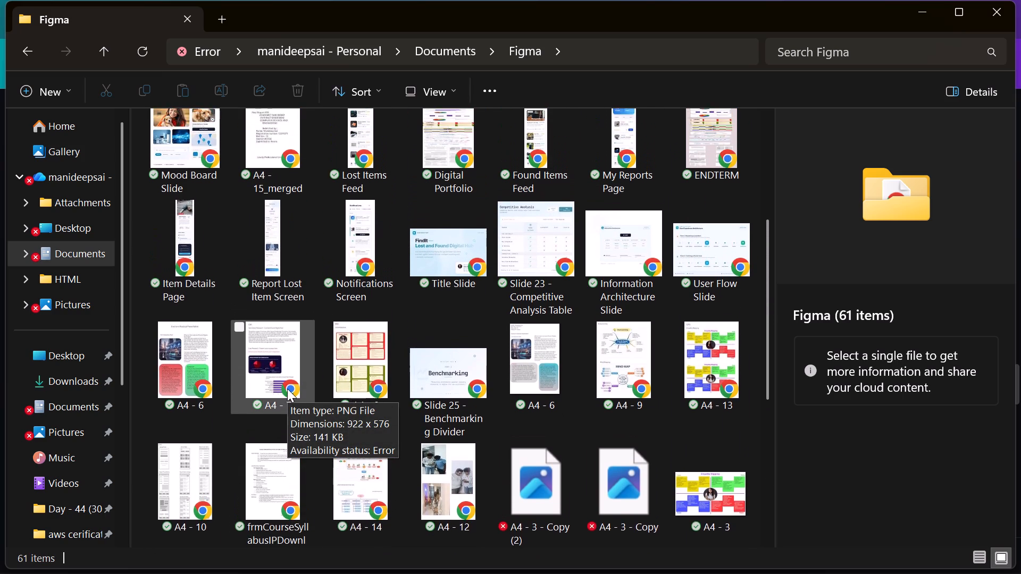
scroll(287, 389, "up", 3)
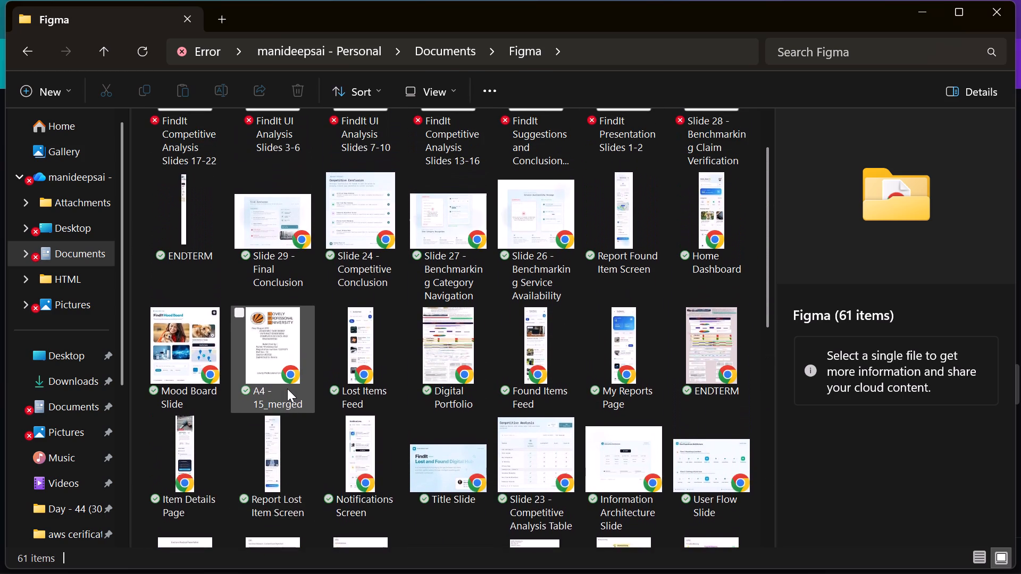
scroll(287, 389, "up", 2)
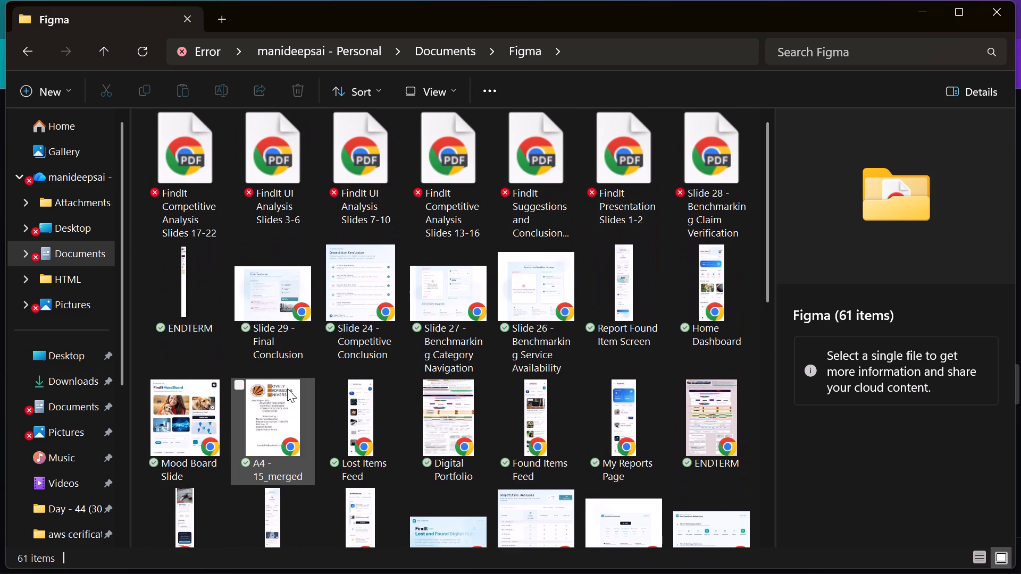
scroll(287, 389, "up", 1)
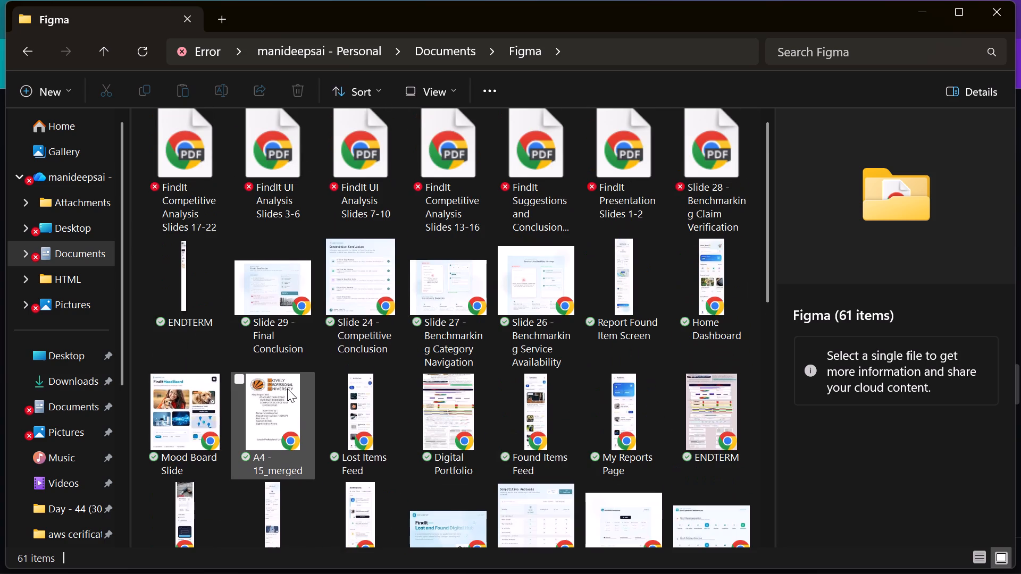
scroll(287, 389, "up", 1)
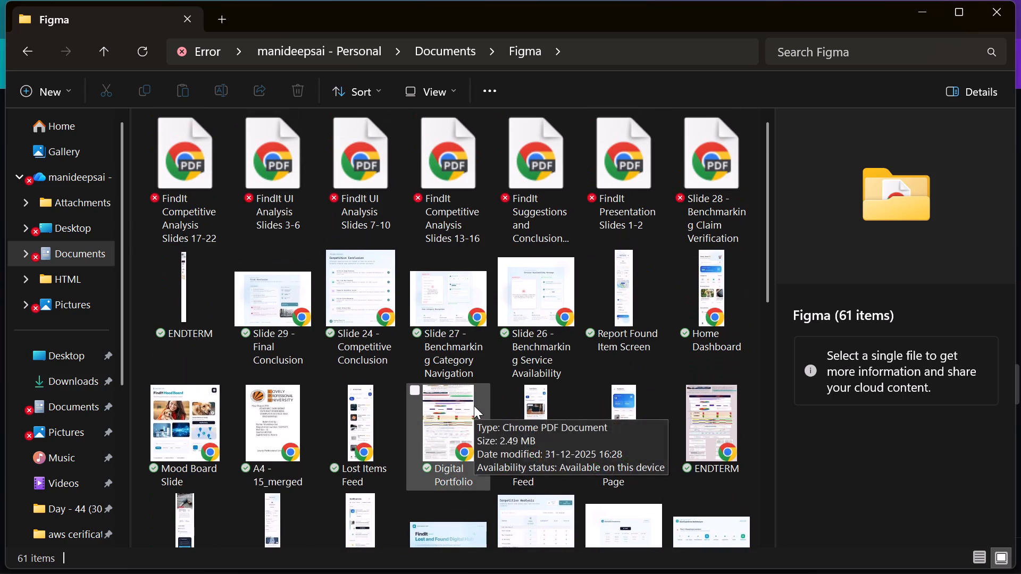
Switch to Spotify, pause Dhruva Dhruva, and minimise the Spotify window.
left_click(674, 558)
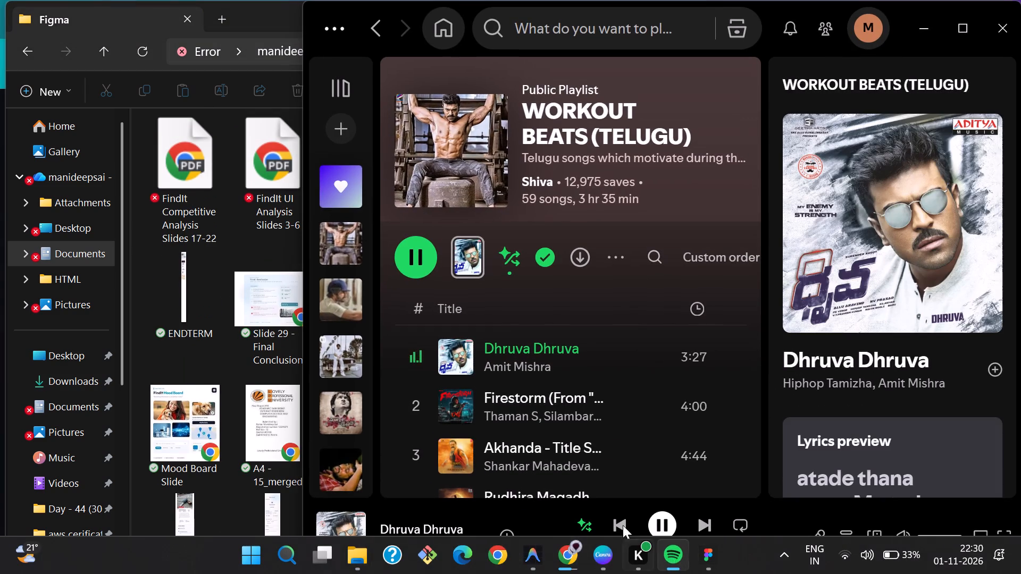
left_click(666, 529)
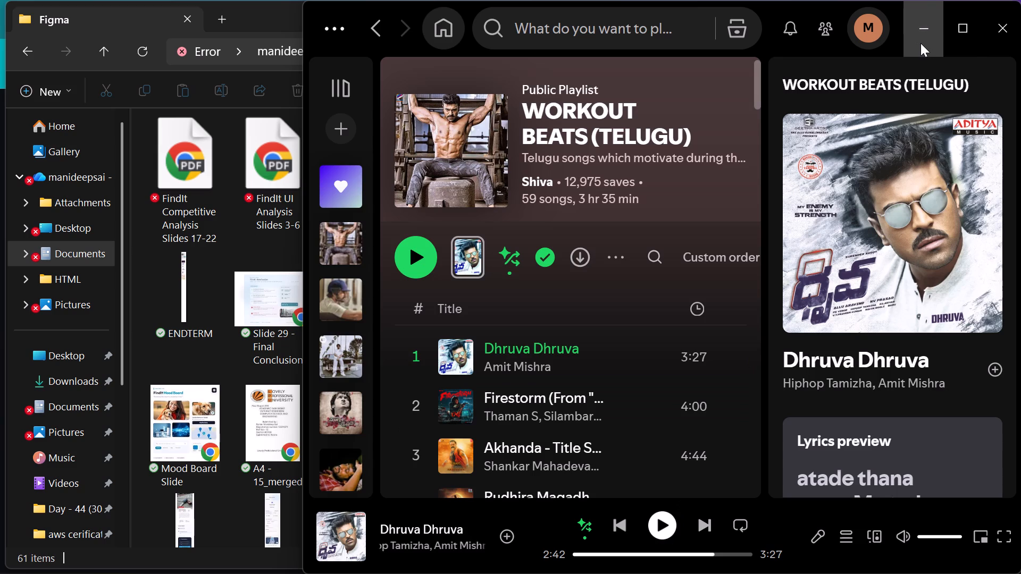
left_click(920, 43)
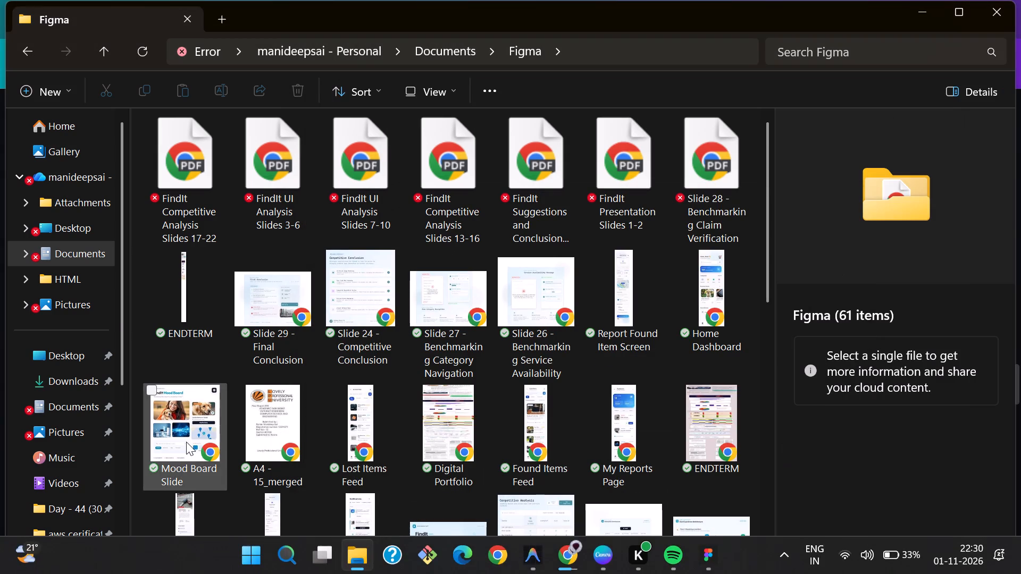
Look through the files in the figma2 folder under Documents and return to Documents.
left_click(23, 51)
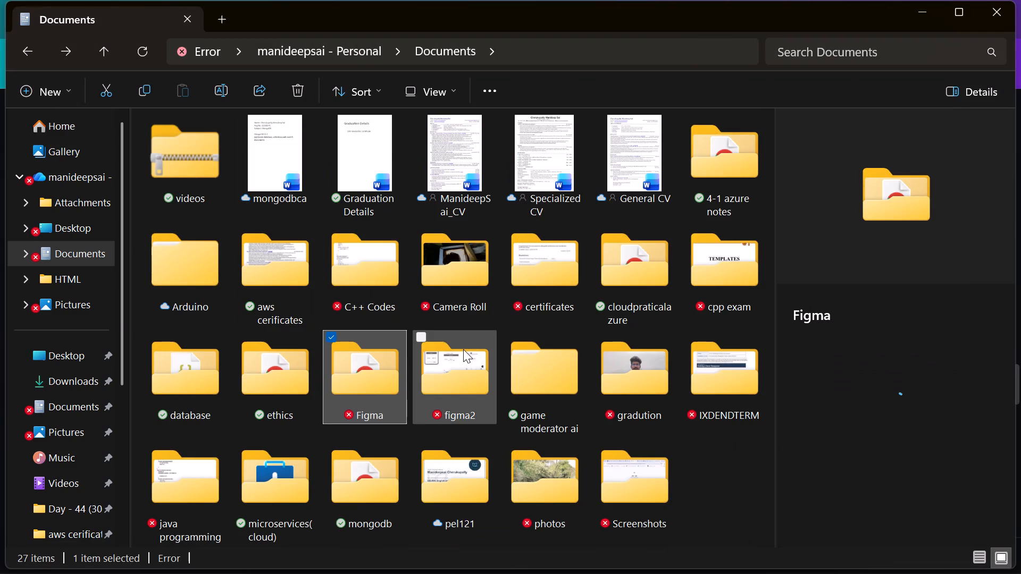
double_click(443, 342)
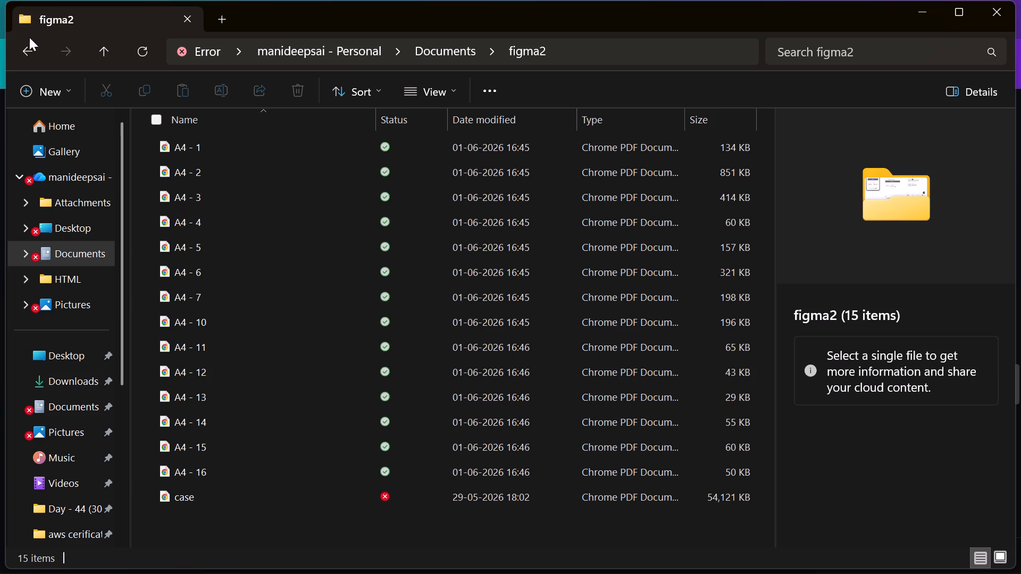
left_click(21, 55)
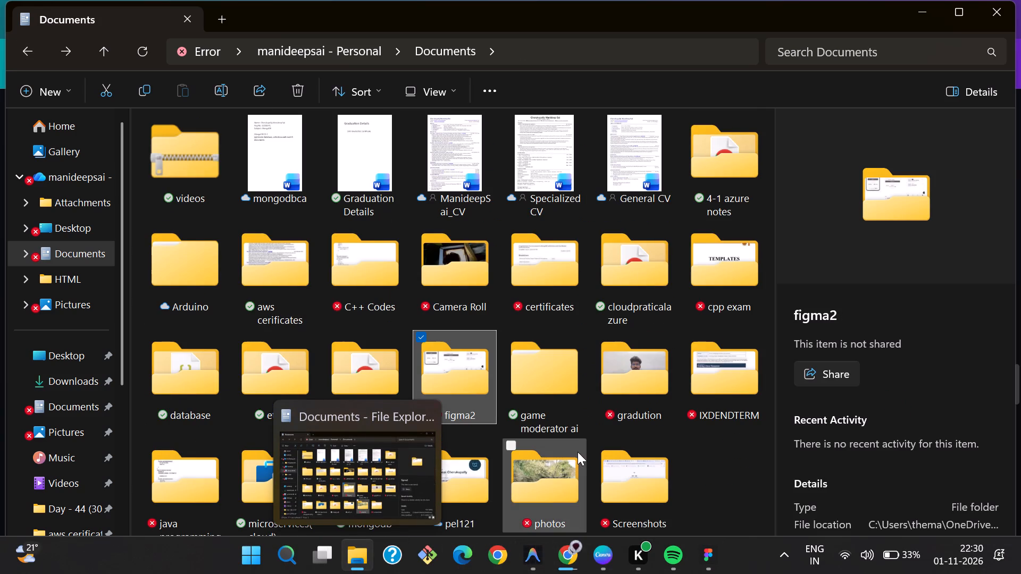
Switch to Figma, view the Brainstorming Diagram - Lost & Found Digital Hub frame, and clear its selection.
left_click(714, 547)
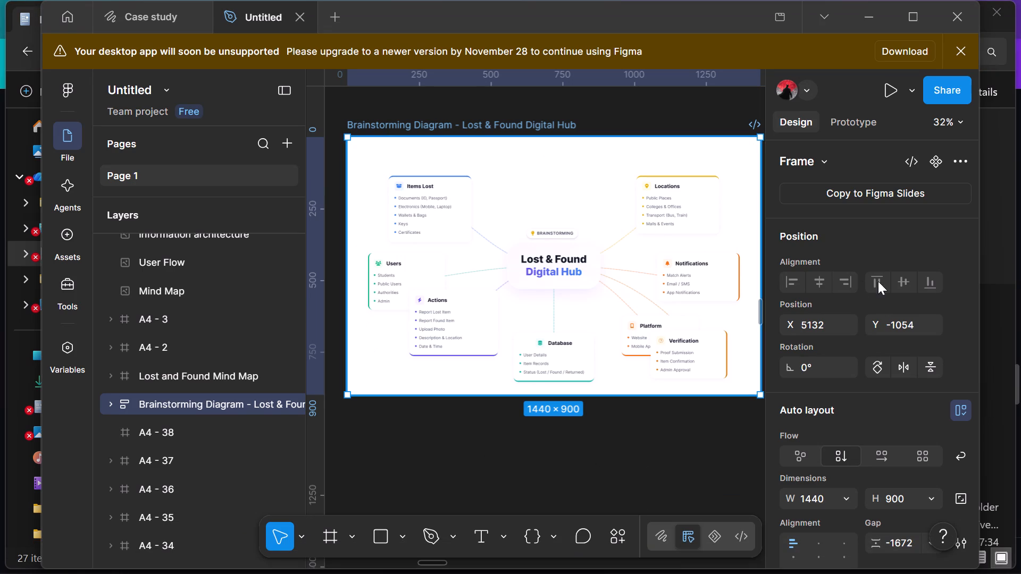
scroll(661, 437, "left", 1)
scroll(661, 437, "right", 1)
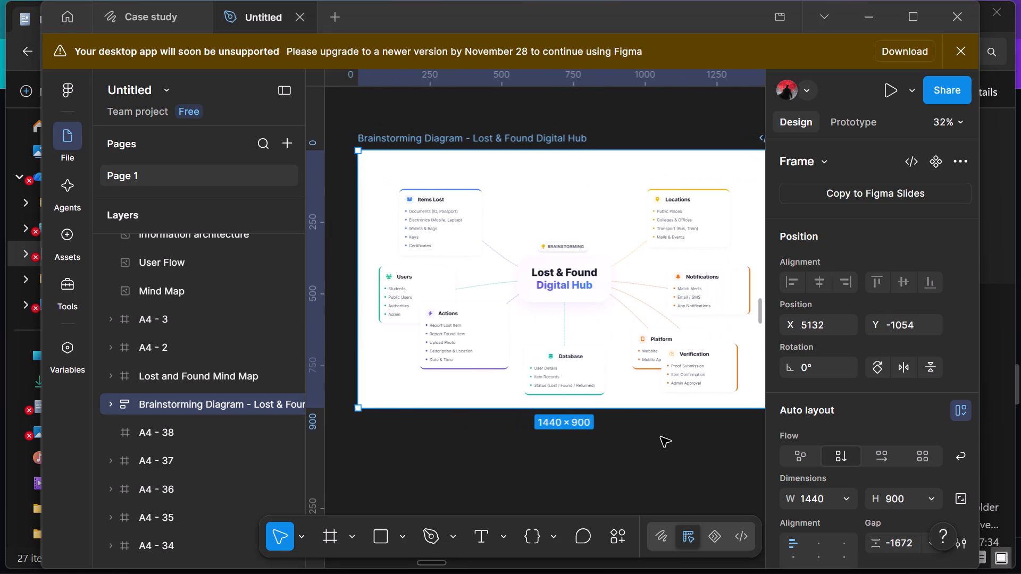
scroll(661, 437, "right", 1)
left_click(661, 437)
left_click(608, 438)
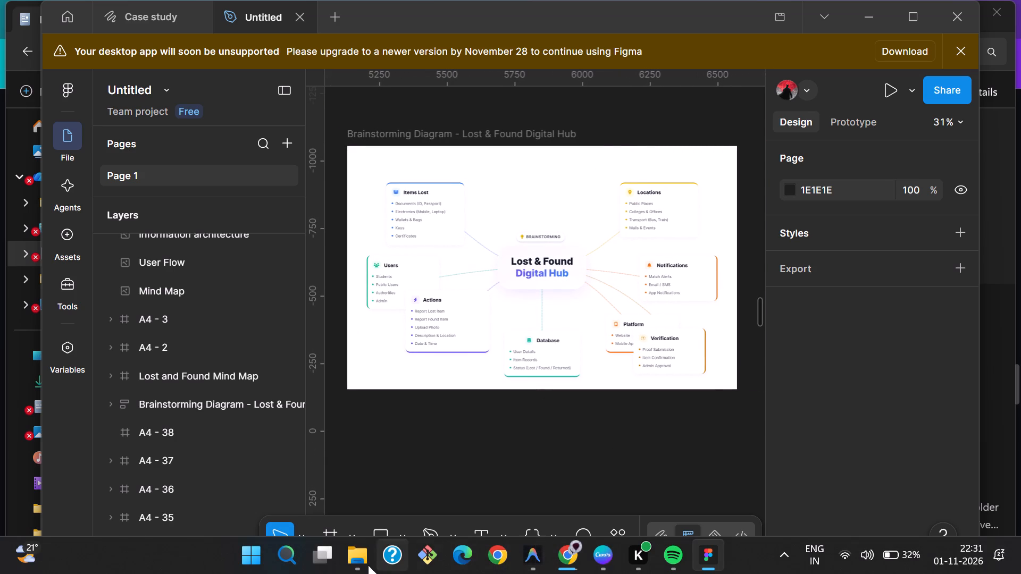
Switch to File Explorer, look through all exported files in the Figma folder, and return to Documents.
left_click(365, 566)
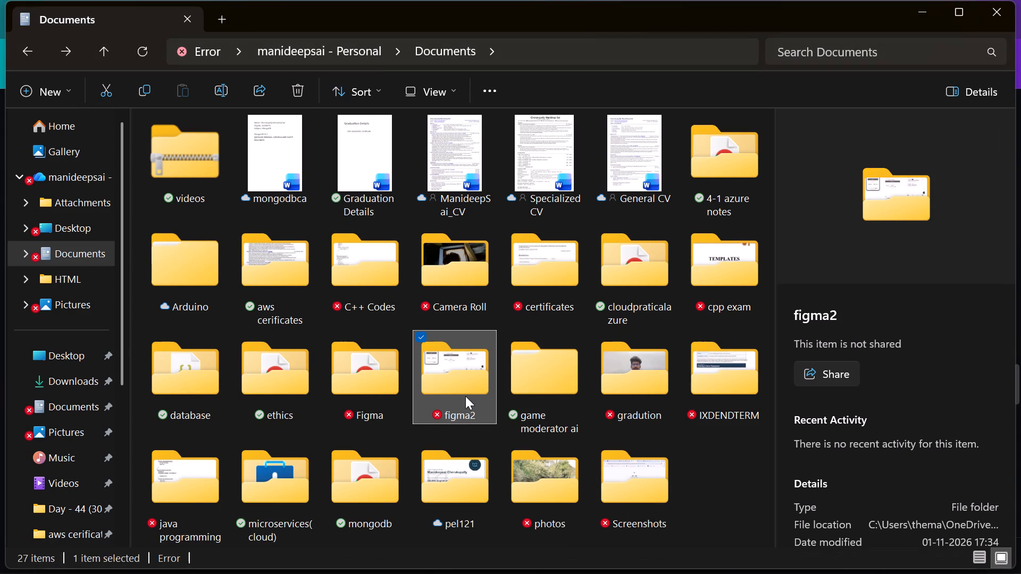
double_click(387, 395)
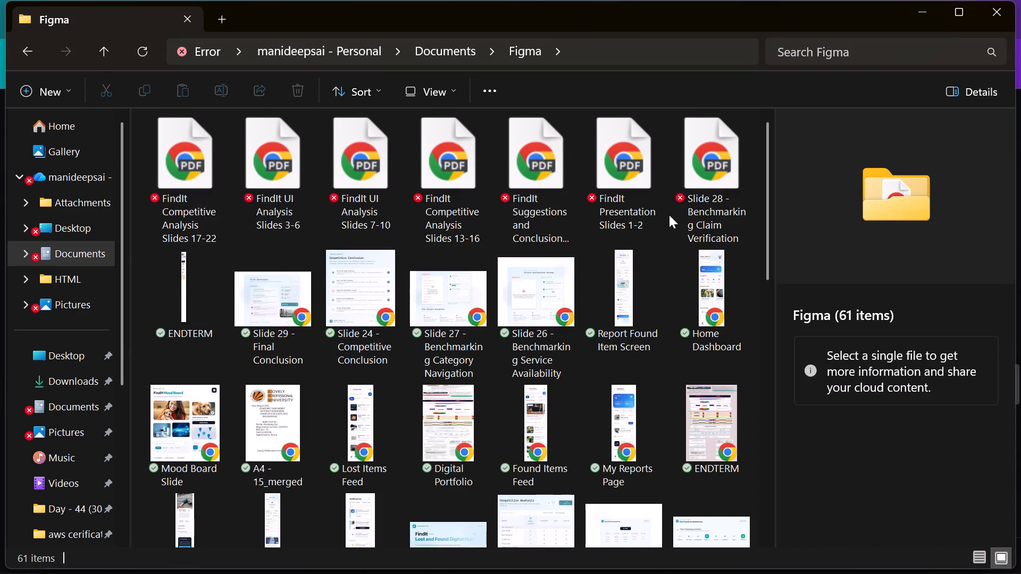
scroll(397, 340, "down", 1)
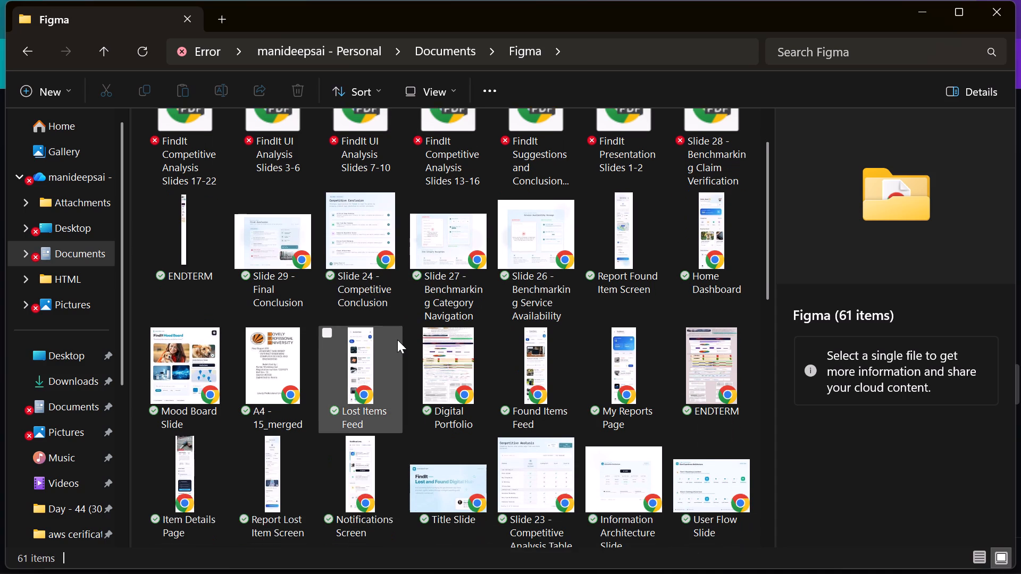
scroll(397, 340, "down", 2)
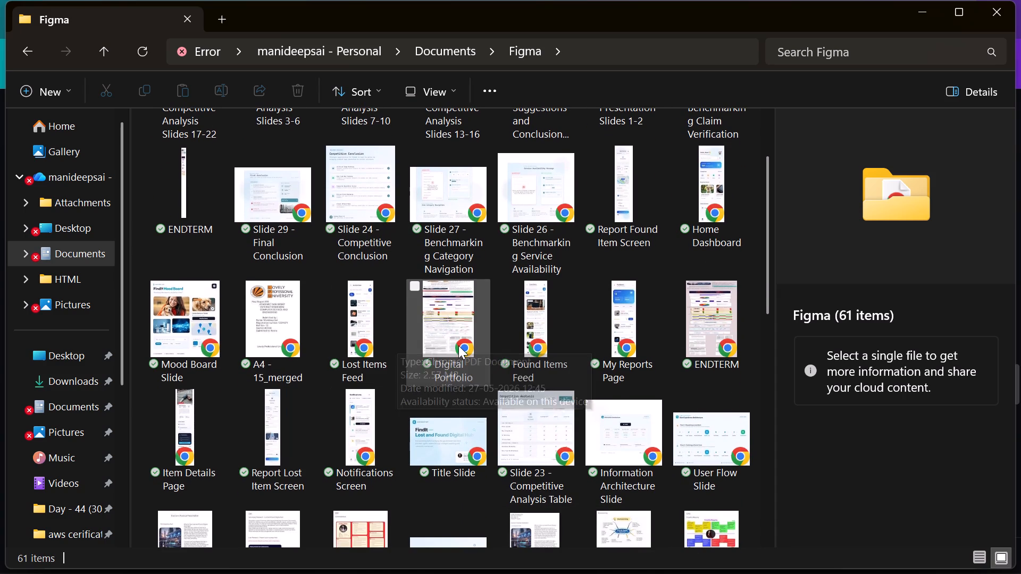
scroll(458, 345, "down", 2)
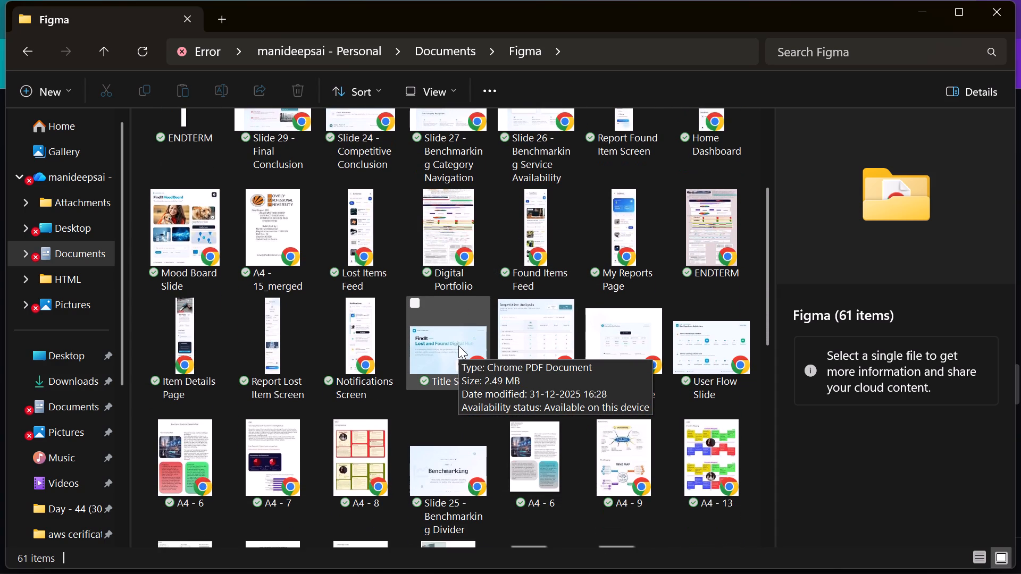
scroll(458, 345, "down", 1)
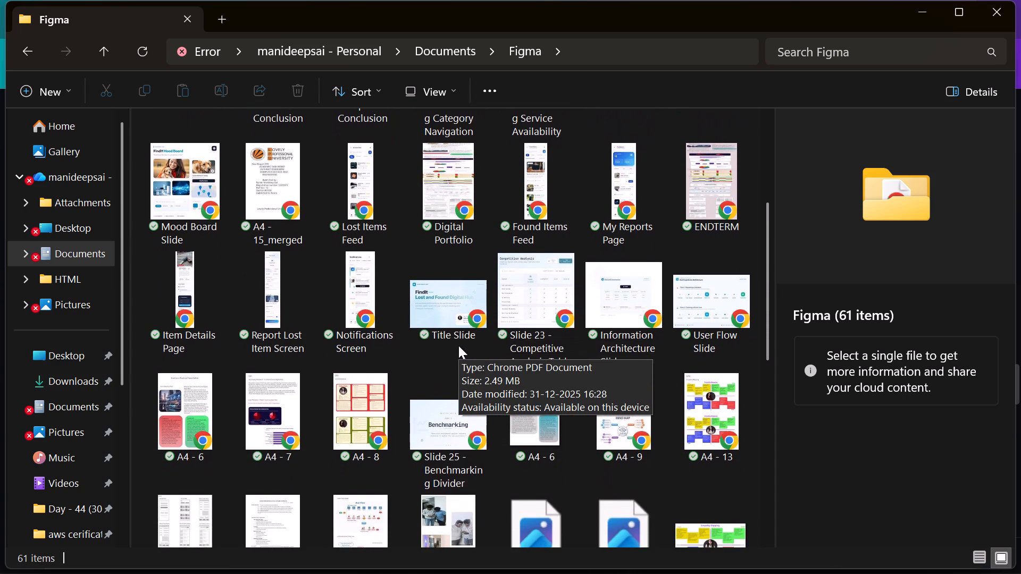
scroll(458, 345, "down", 2)
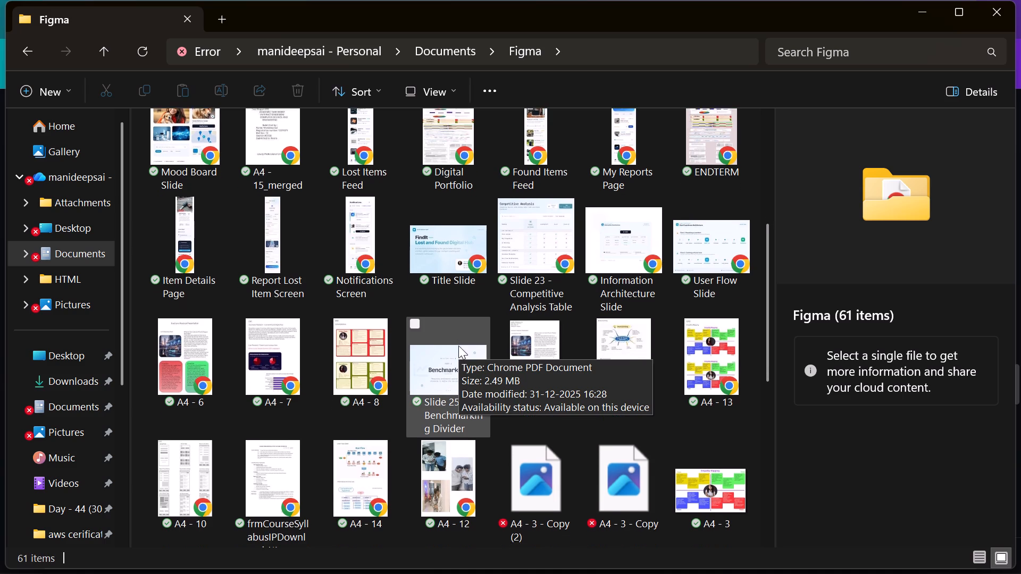
scroll(458, 345, "down", 3)
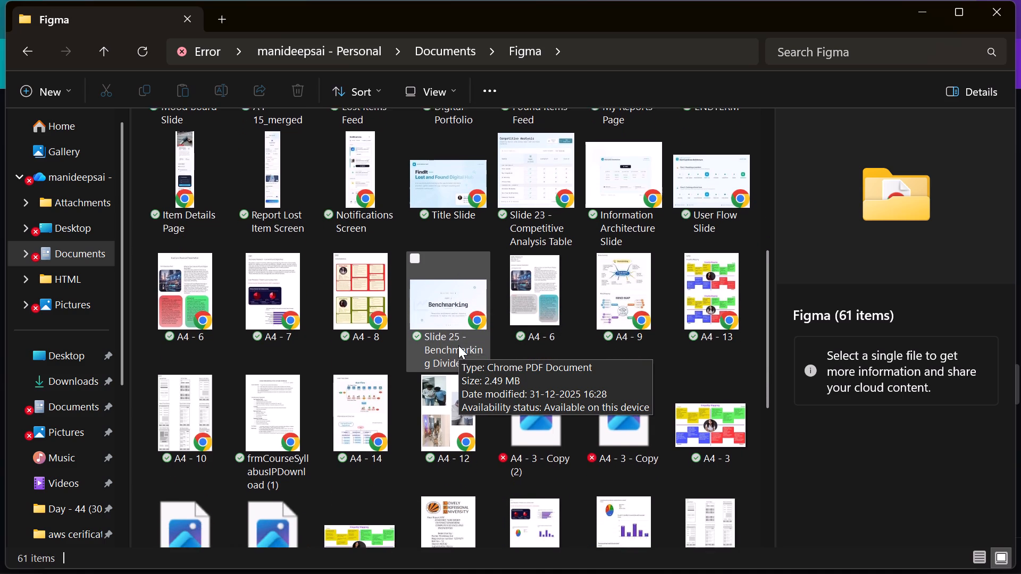
scroll(458, 345, "down", 3)
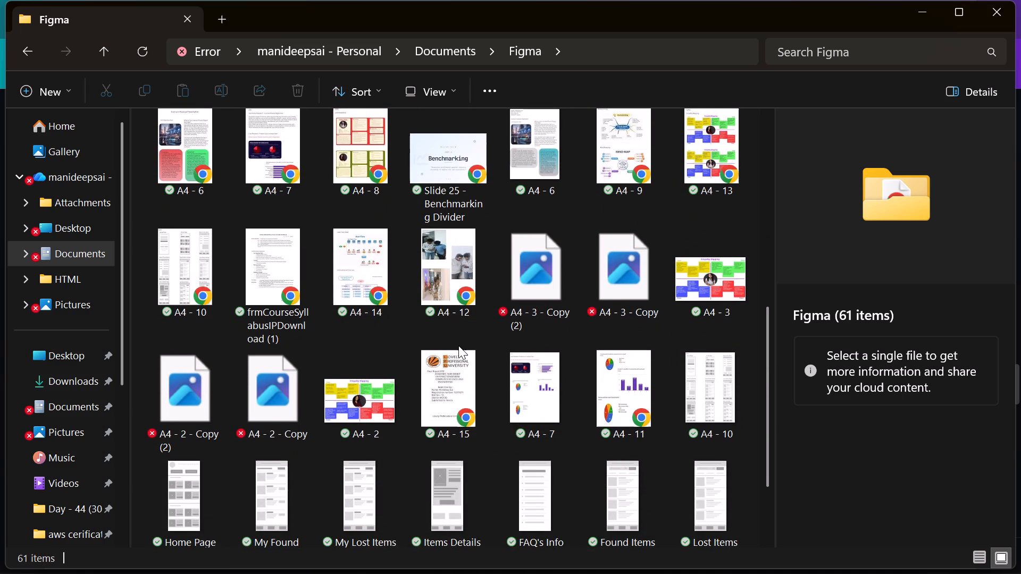
scroll(458, 345, "down", 2)
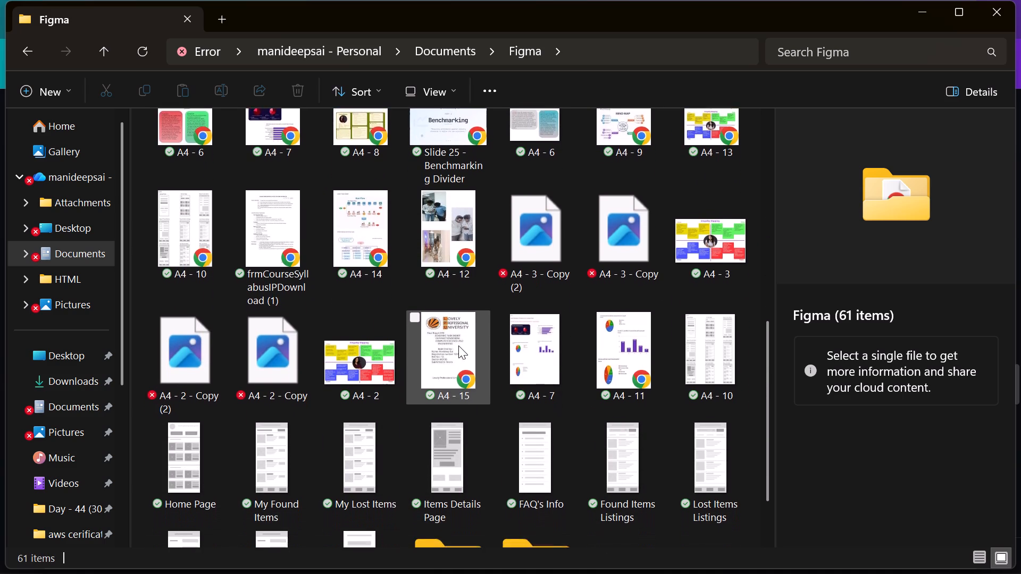
scroll(458, 345, "down", 3)
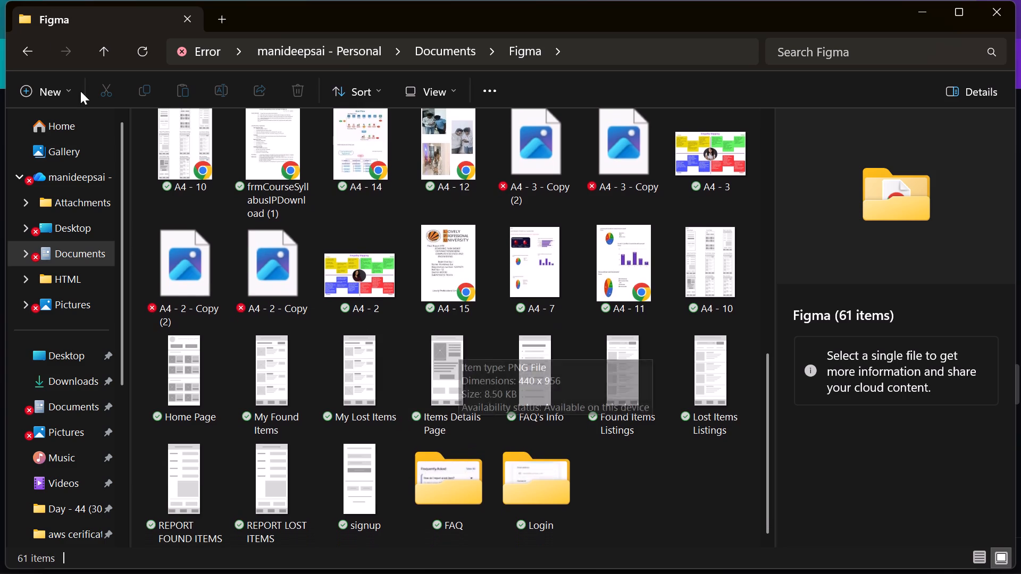
left_click(34, 48)
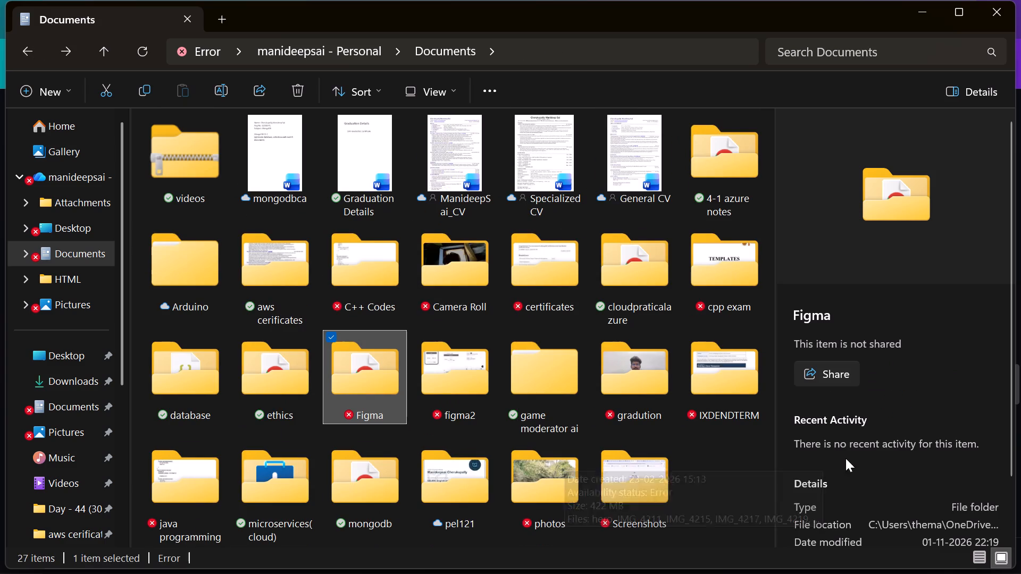
Check the IXDENDTERM folder, viewing the Case study and IXD801CA22 PDFs in Chrome and closing each.
double_click(740, 370)
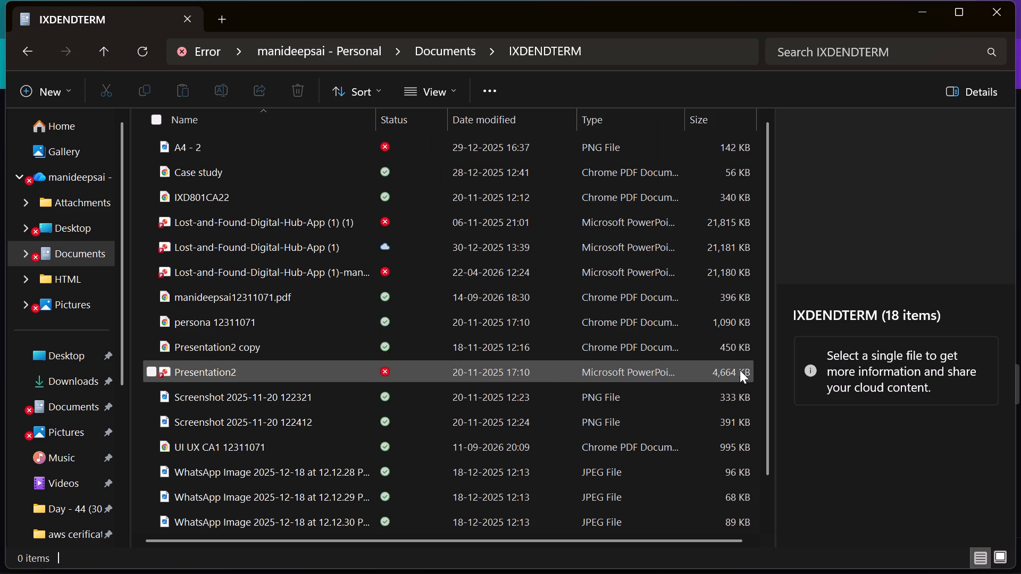
double_click(180, 178)
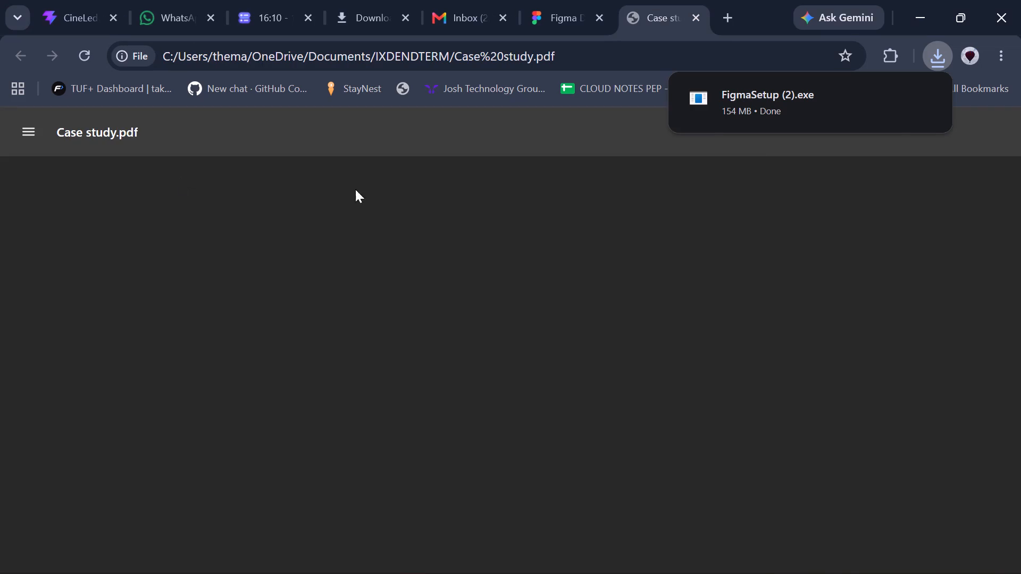
left_click(692, 17)
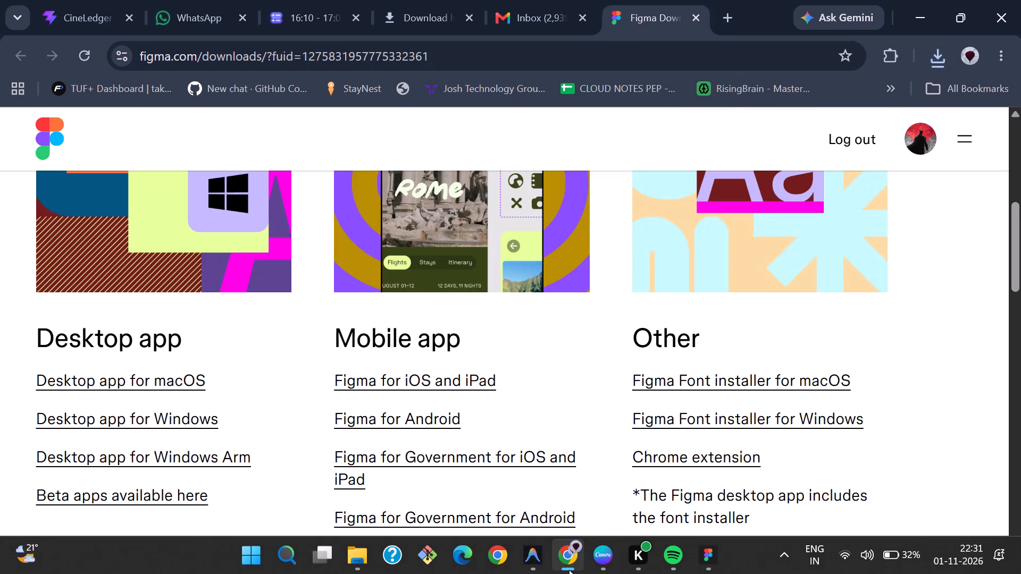
left_click(361, 547)
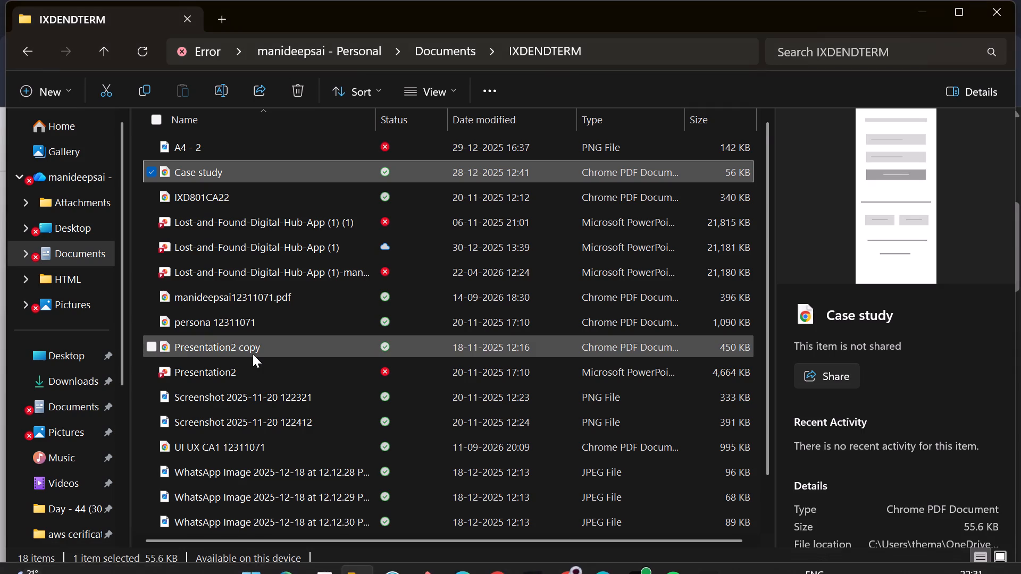
scroll(253, 354, "down", 5)
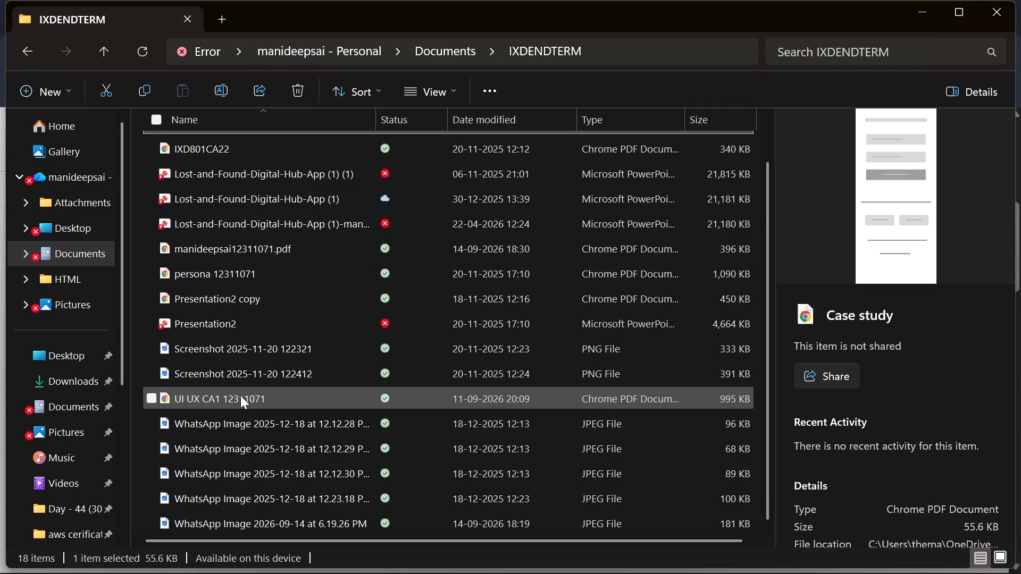
scroll(224, 345, "up", 3)
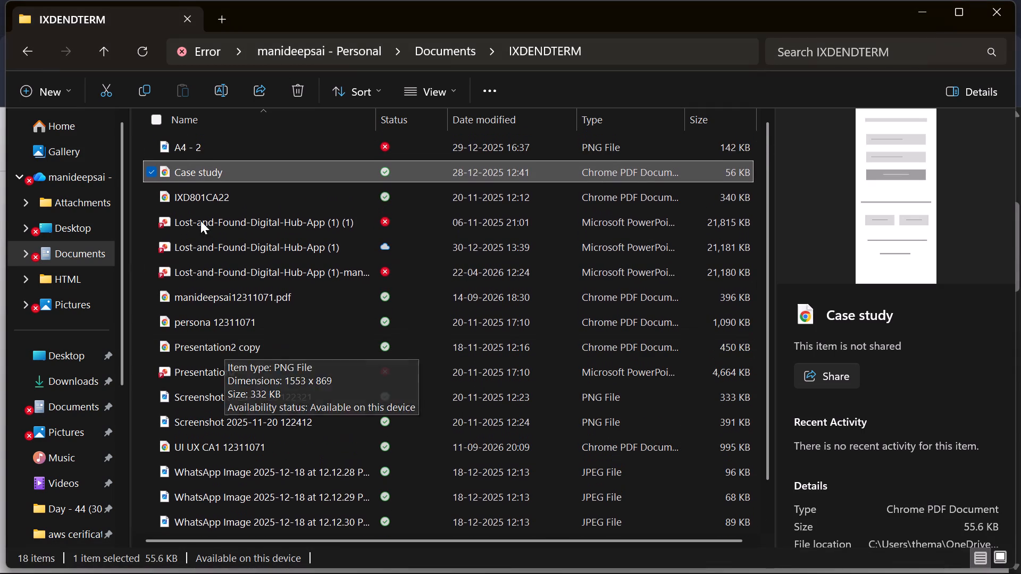
double_click(200, 197)
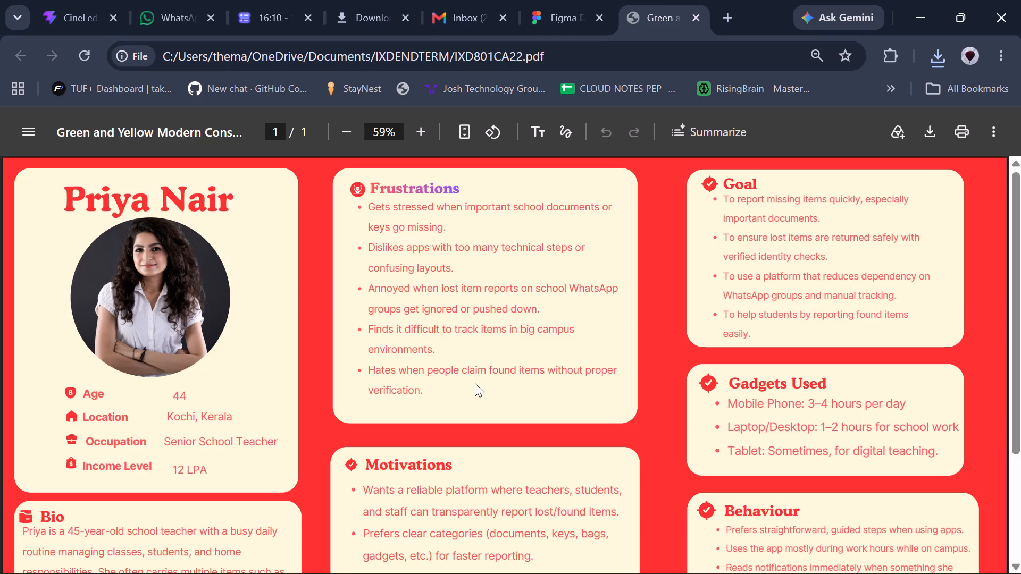
left_click(698, 15)
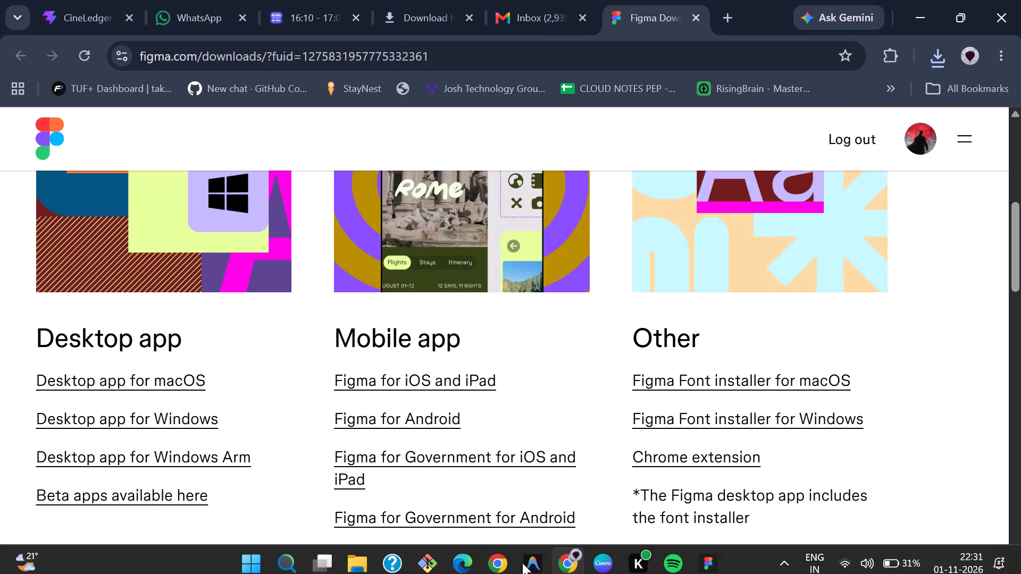
left_click(361, 562)
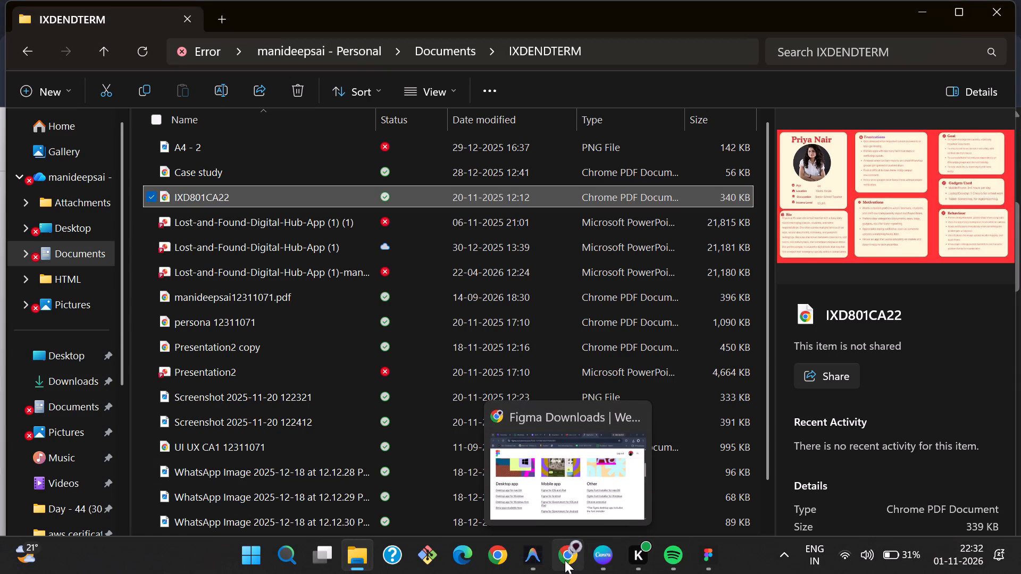
Switch to Figma and add a 1x PNG export setting to the Brainstorming Diagram - Lost & Found Digital Hub frame.
left_click(693, 554)
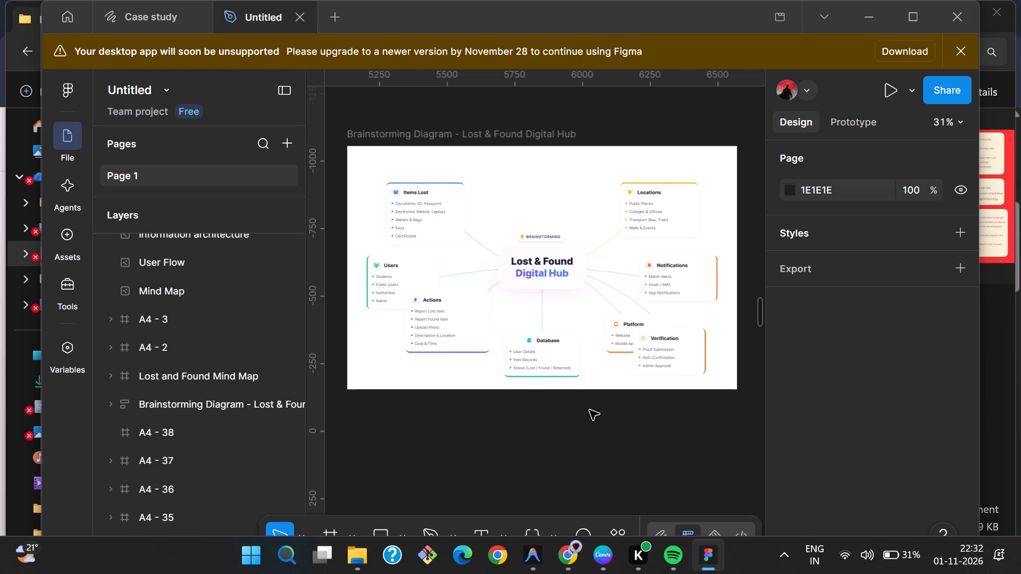
scroll(590, 410, "up", 1)
left_click(562, 400)
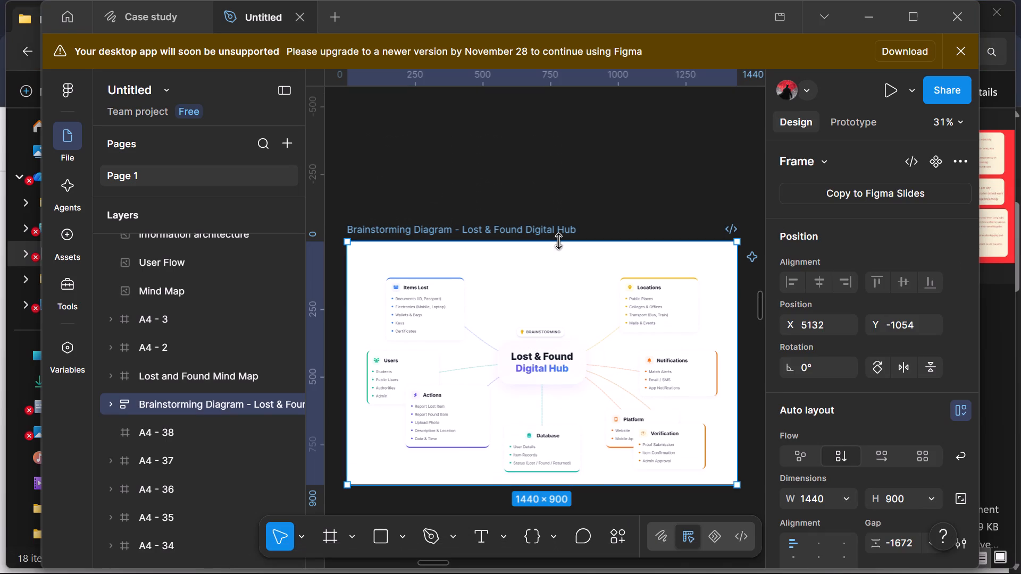
scroll(624, 174, "down", 1)
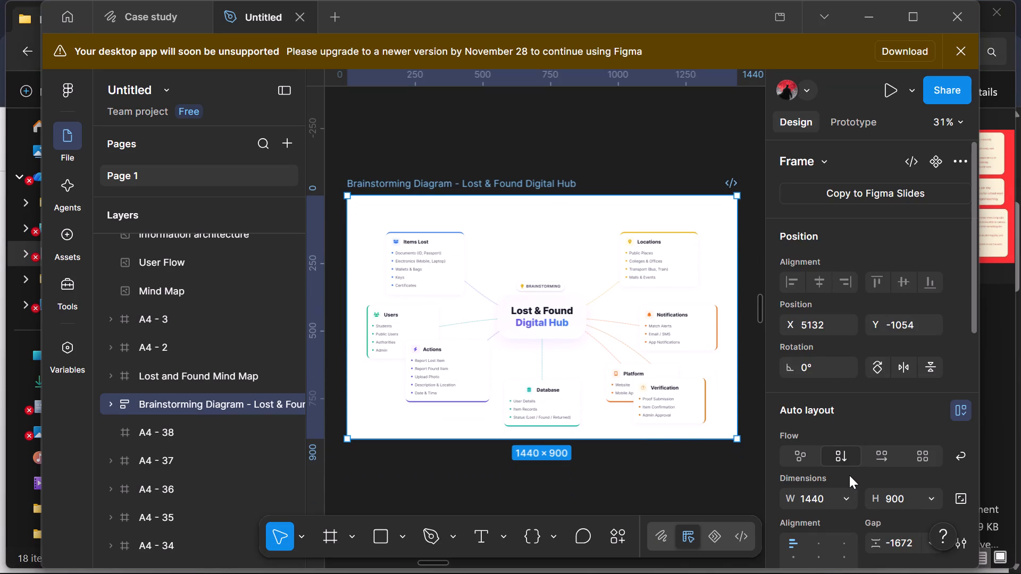
scroll(849, 475, "down", 4)
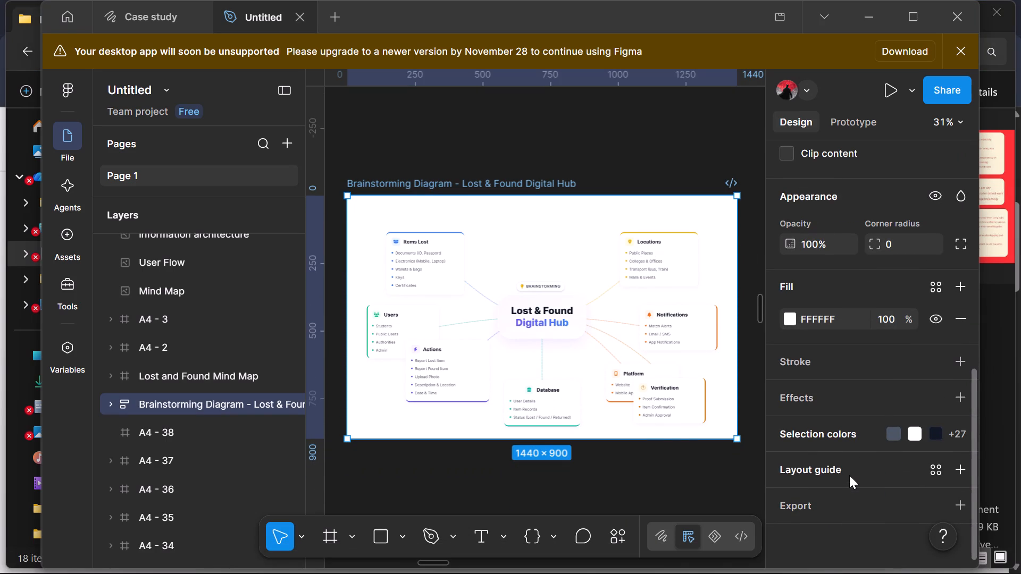
left_click(953, 508)
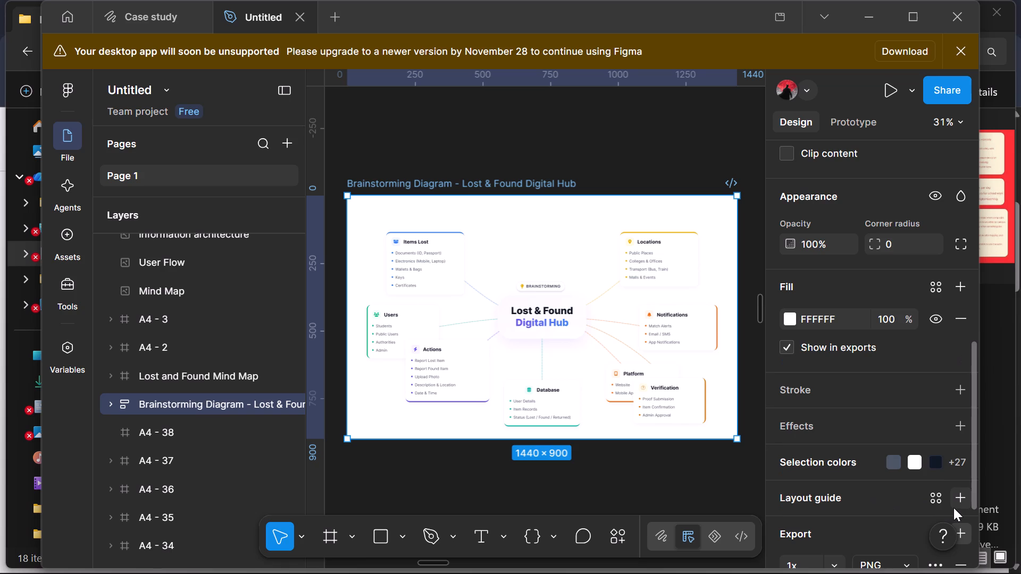
scroll(870, 488, "down", 3)
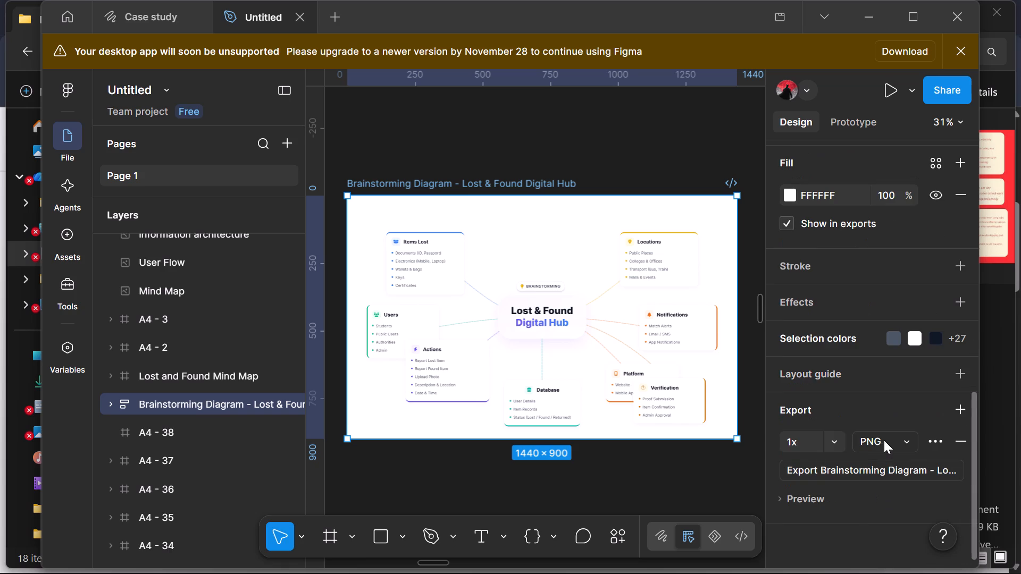
left_click(884, 440)
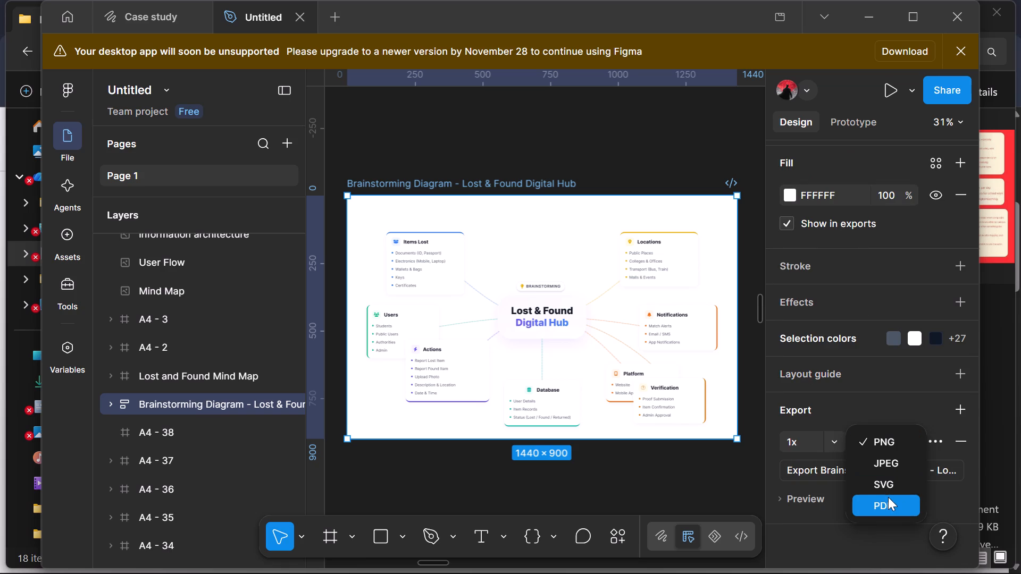
left_click(885, 437)
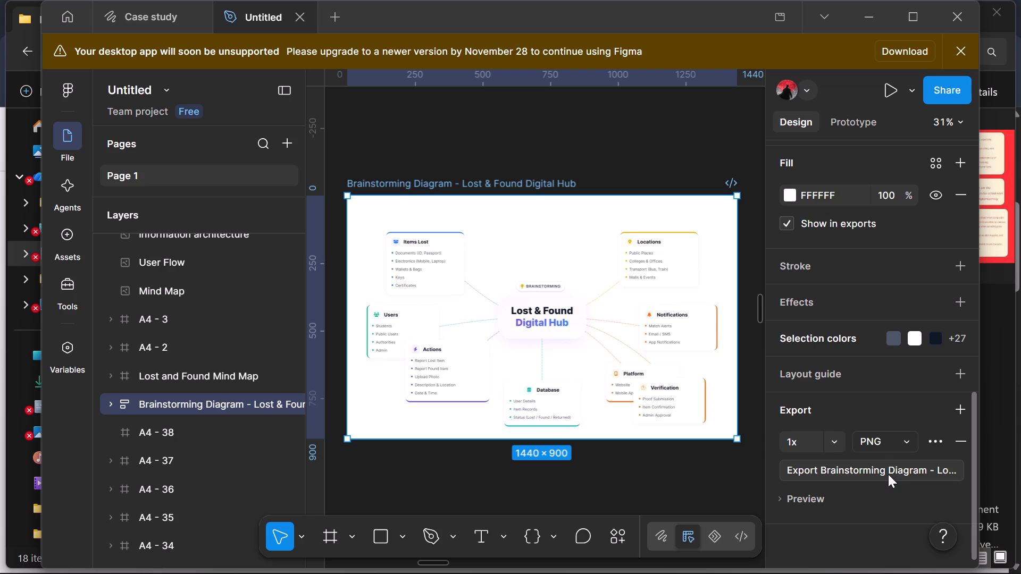
Export the frame to the figma2 folder as Brainstorming Diagram - Lost & Found Digital Hub.png.
left_click(888, 474)
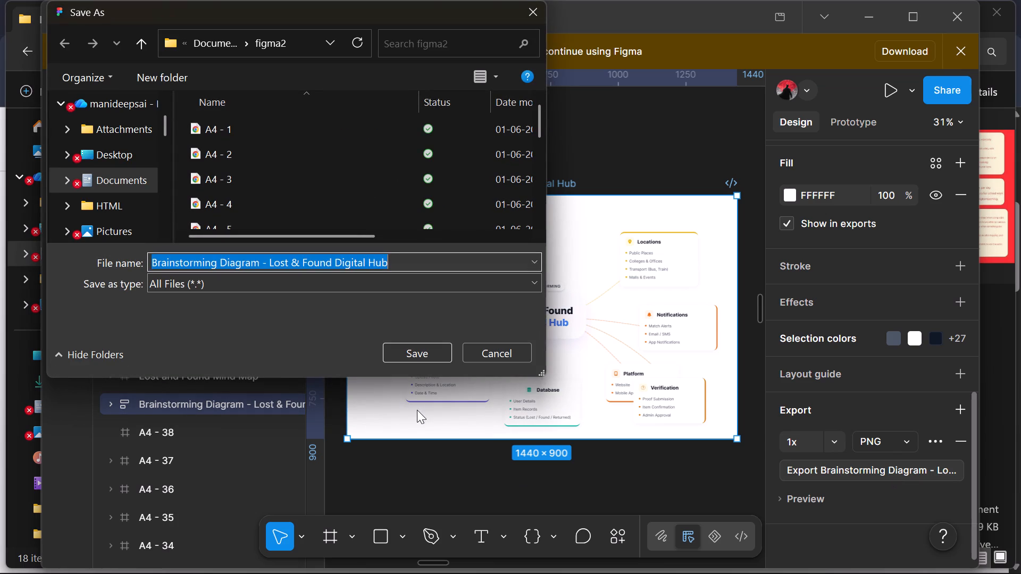
scroll(116, 243, "down", 2)
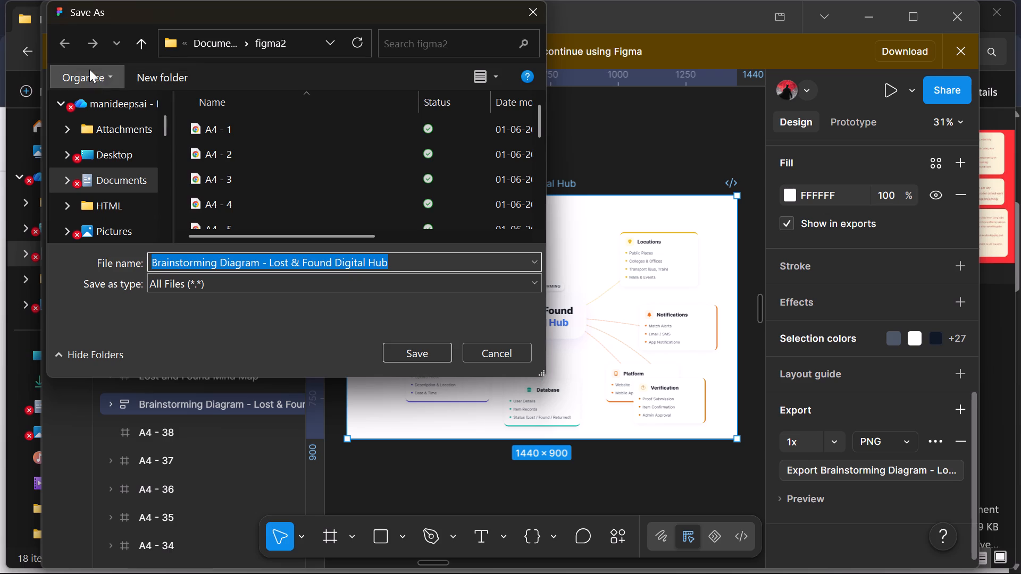
scroll(339, 206, "up", 1)
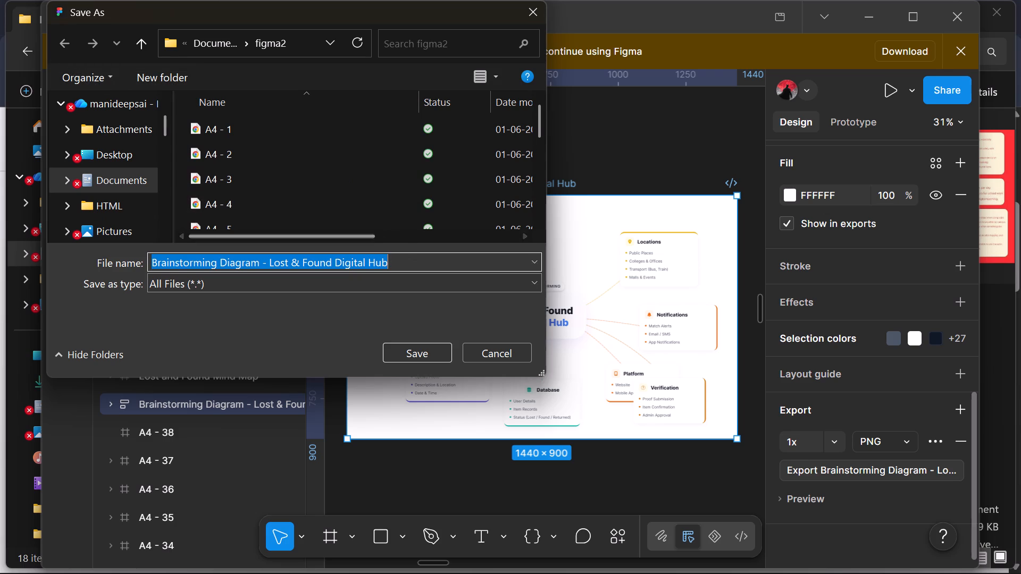
left_click(398, 265)
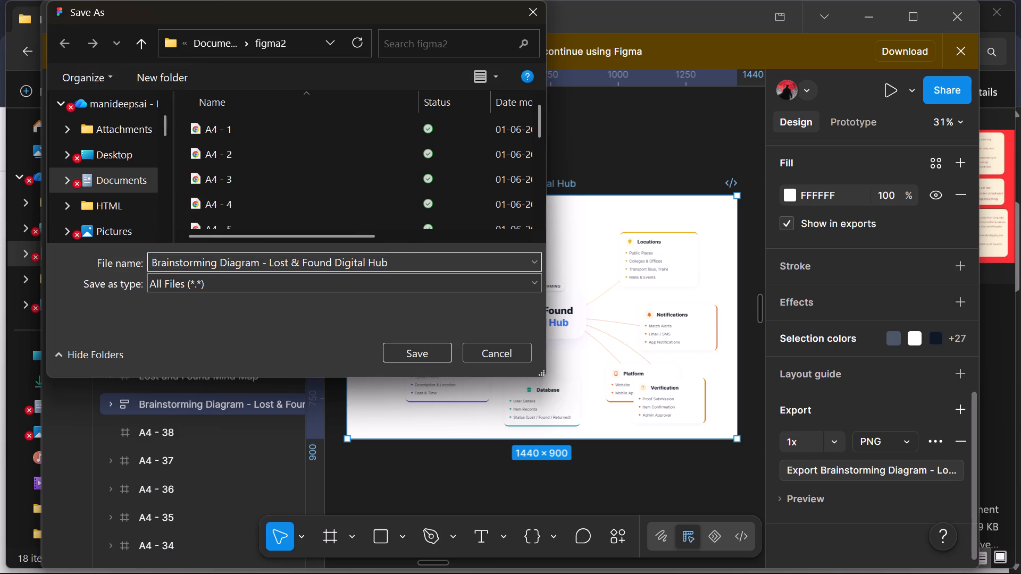
key("period")
type("pn")
key("g")
scroll(340, 194, "down", 5)
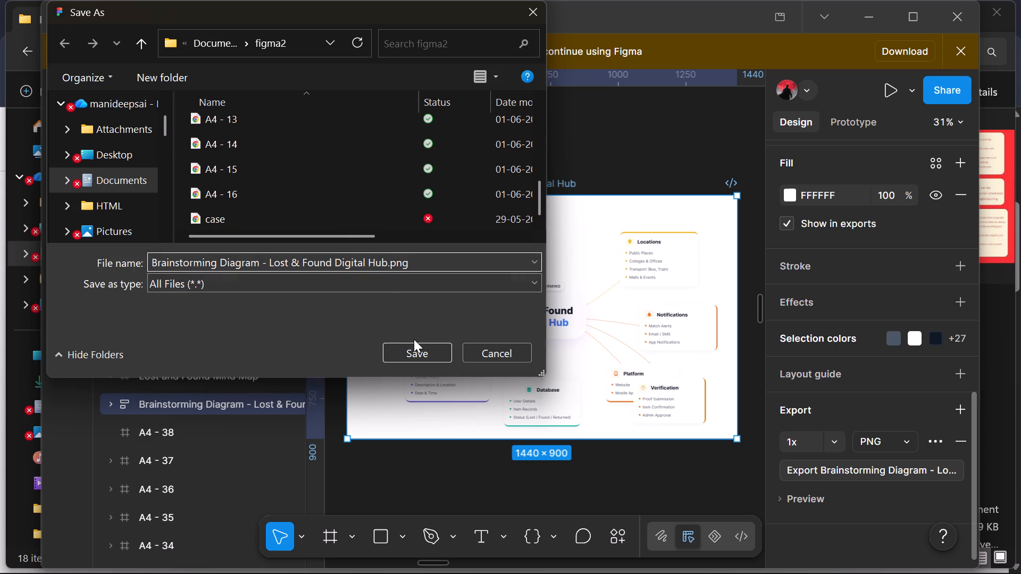
left_click(413, 349)
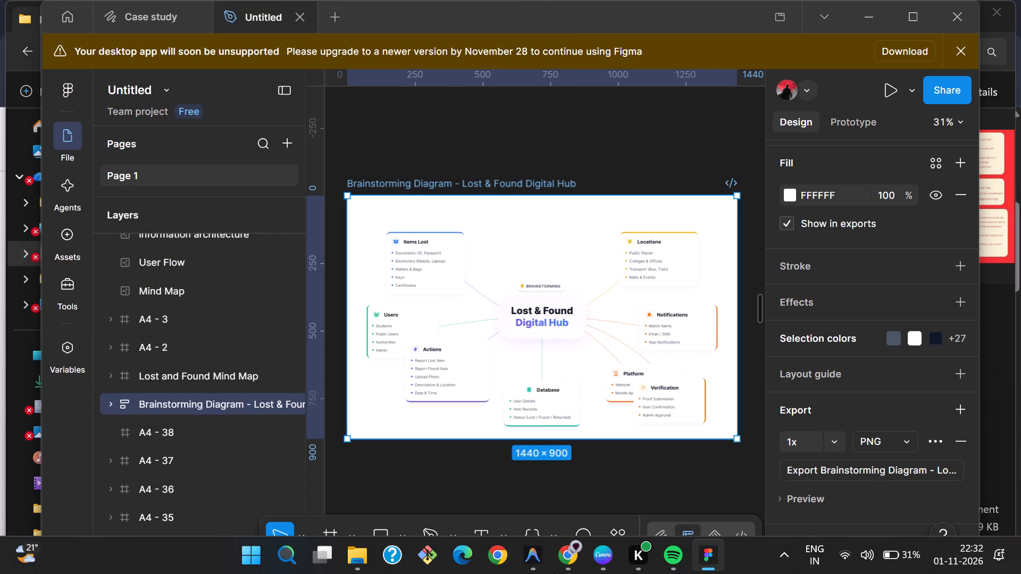
Switch to File Explorer, open the exported brainstorming PNG from the figma2 folder in Photos, and copy the image.
left_click(354, 558)
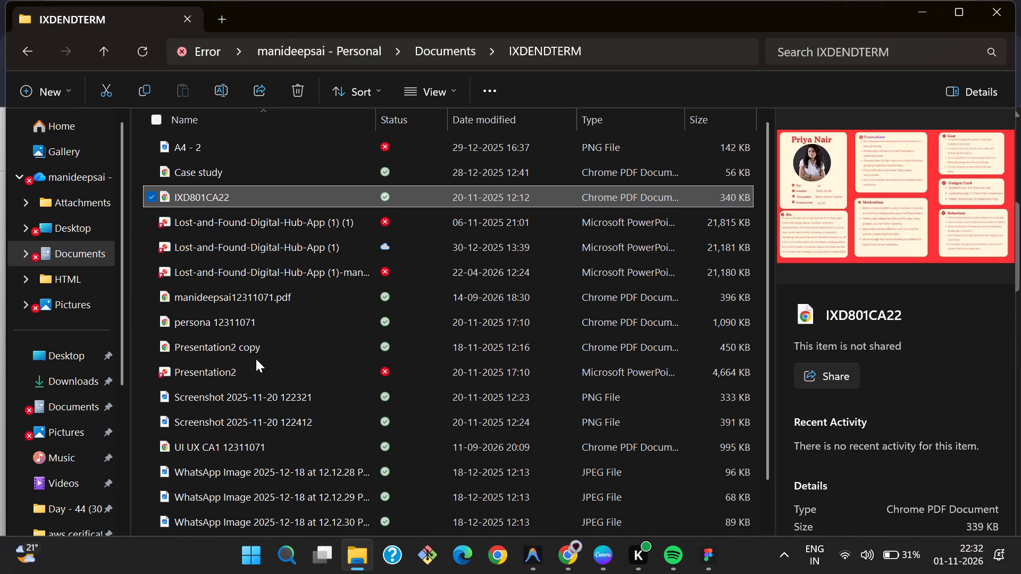
left_click(22, 45)
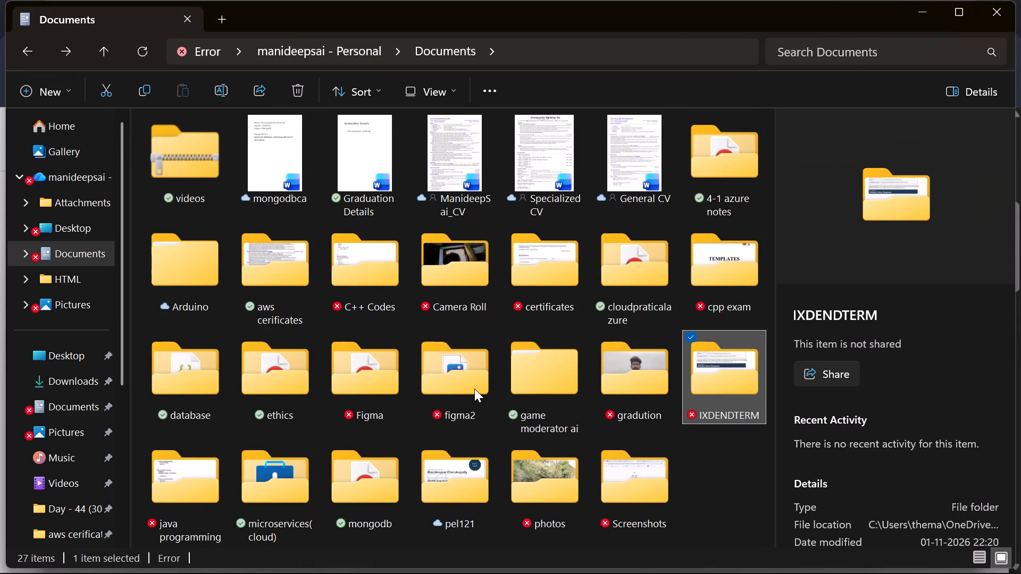
double_click(474, 389)
scroll(382, 422, "down", 2)
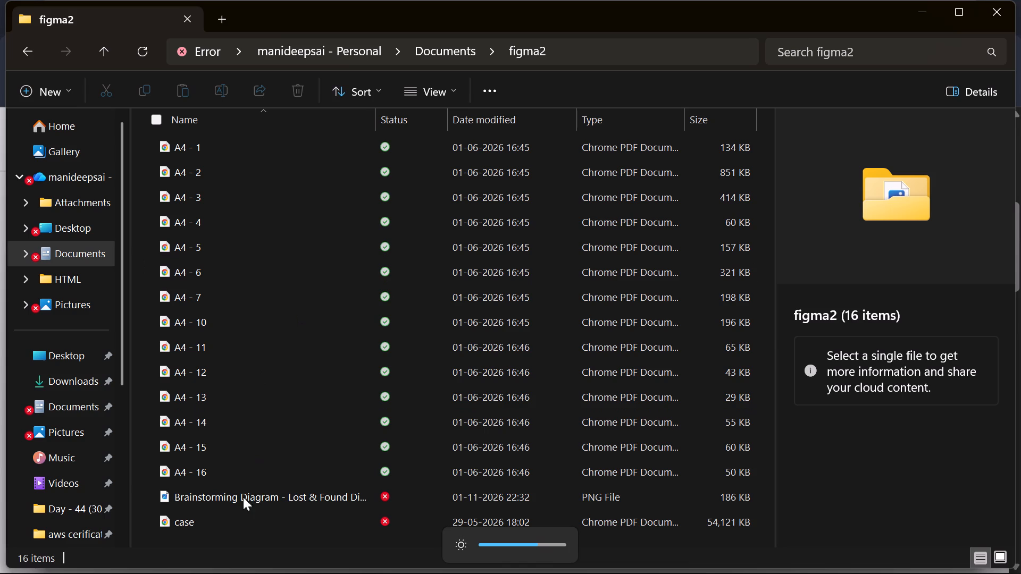
left_click(207, 497)
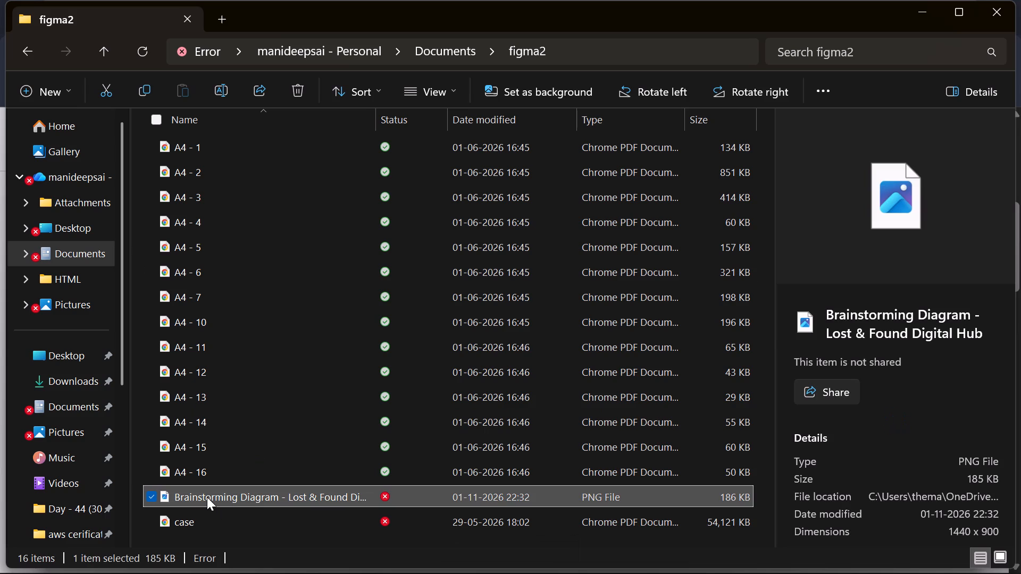
double_click(207, 497)
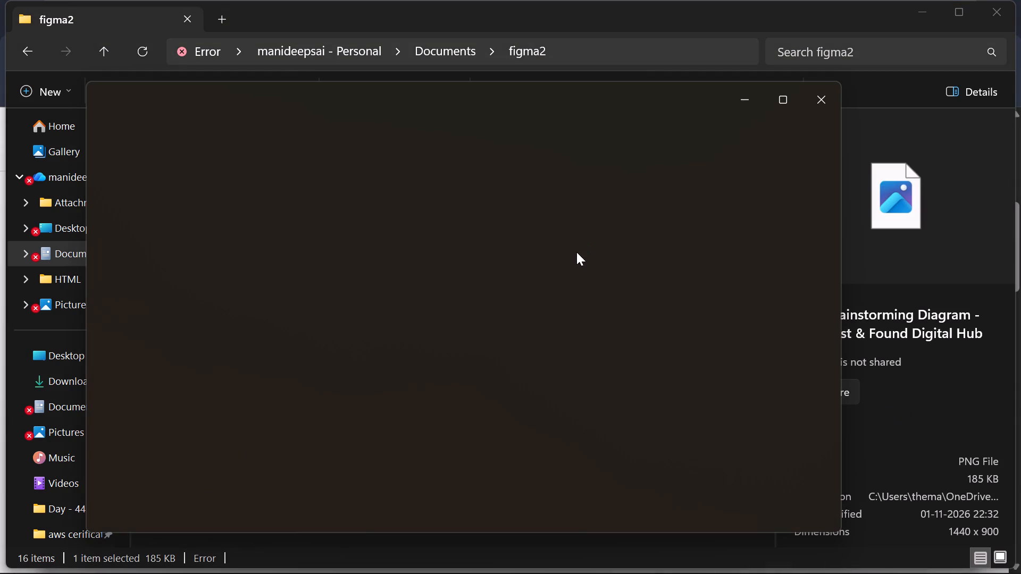
left_click(280, 98)
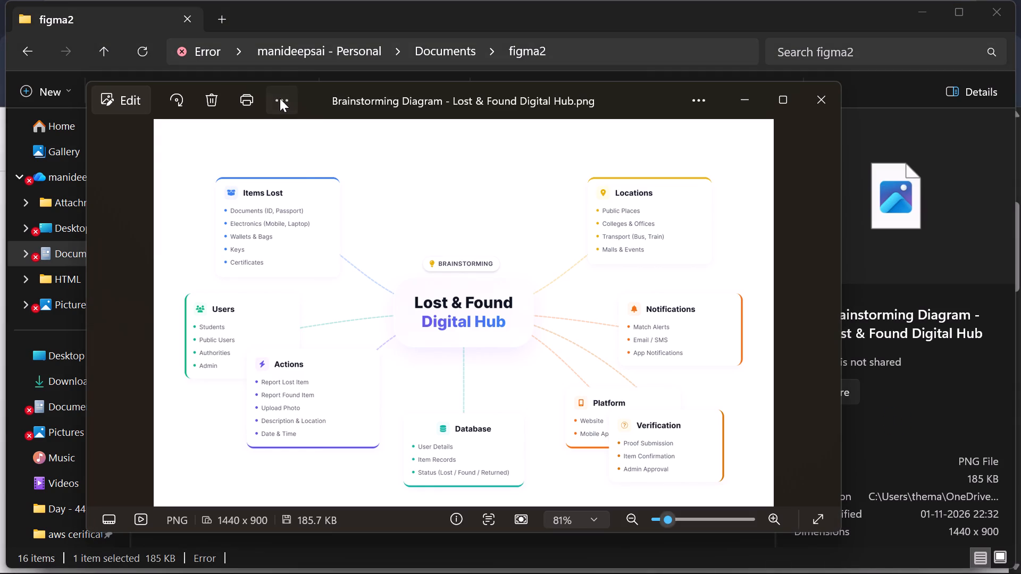
left_click(175, 189)
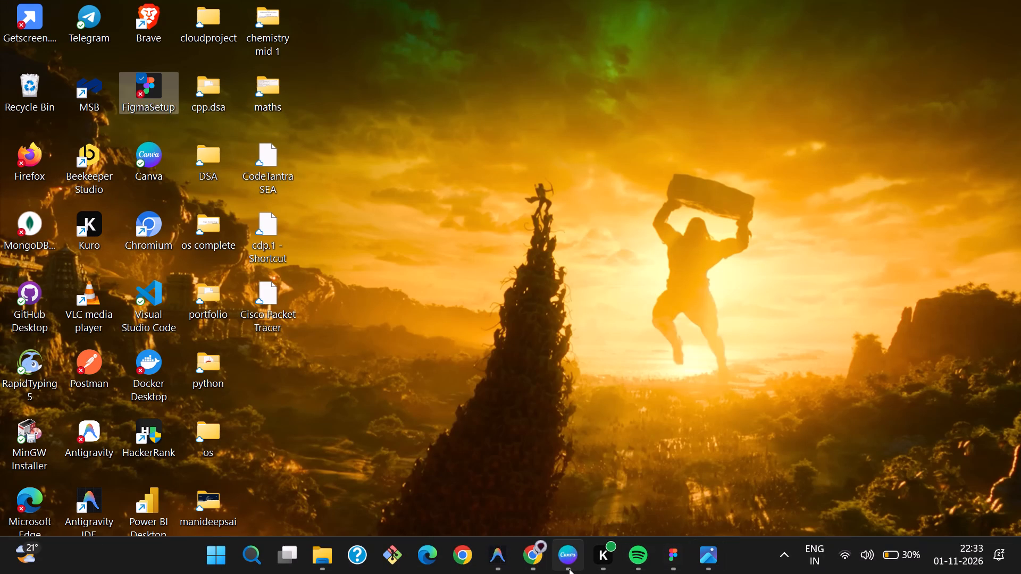
Switch to Canva and paste the copied brainstorming diagram under the Brainstorming heading.
left_click(569, 569)
scroll(475, 343, "up", 1)
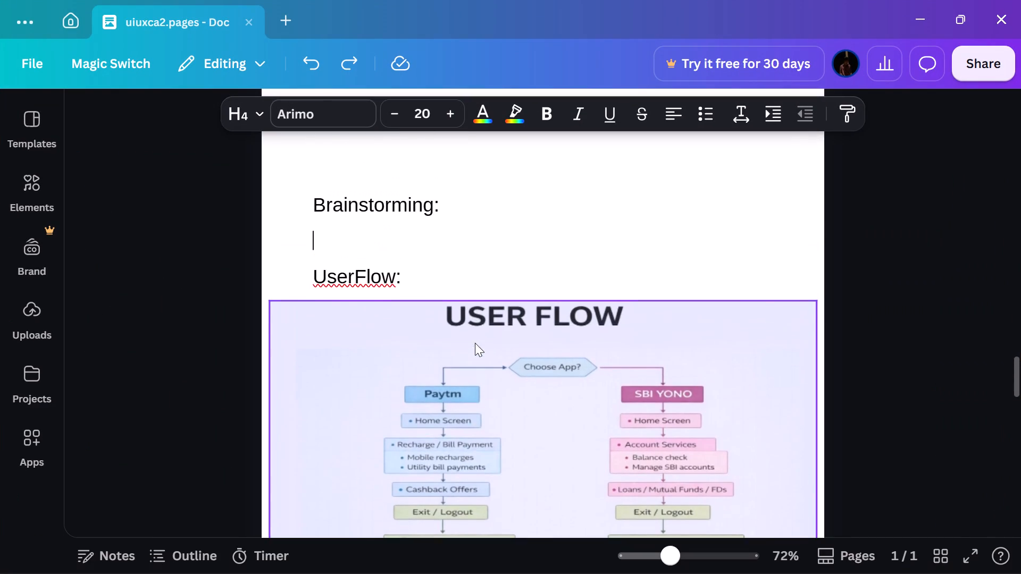
scroll(475, 343, "up", 1)
key("ctrl+v")
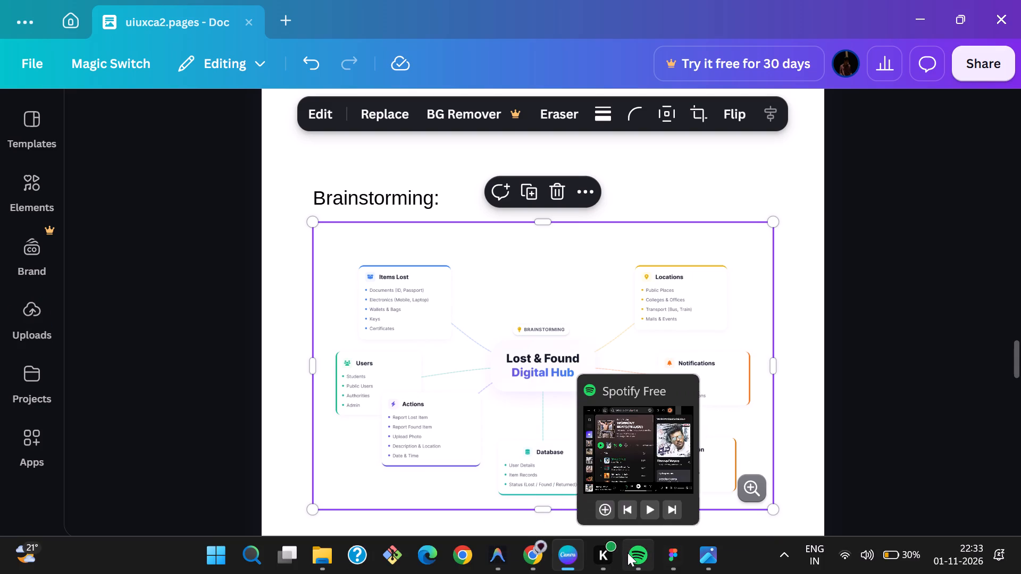
Switch to Spotify, resume playing the track Dhruva Dhruva, and return to the Canva document.
left_click(627, 553)
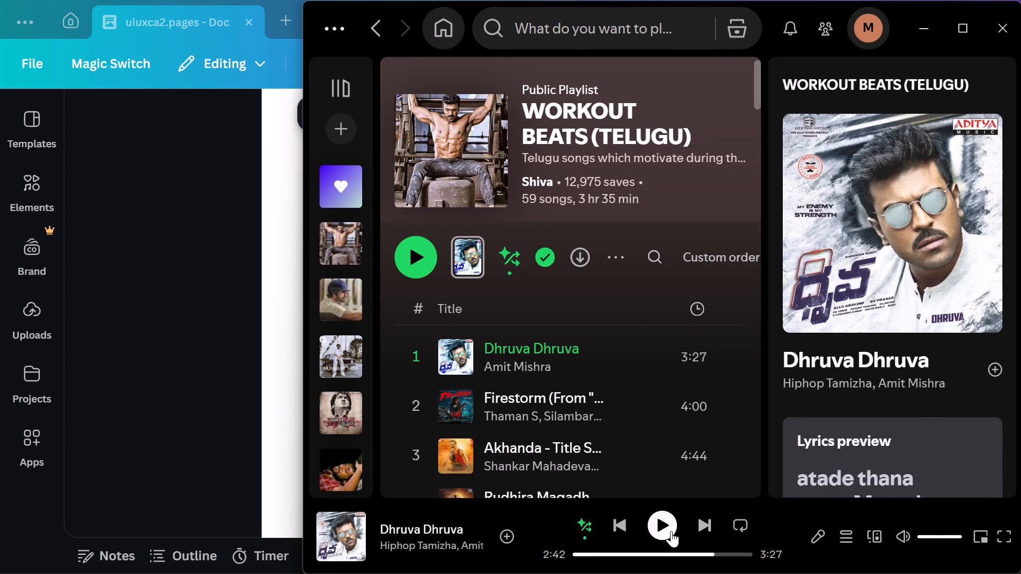
left_click(671, 531)
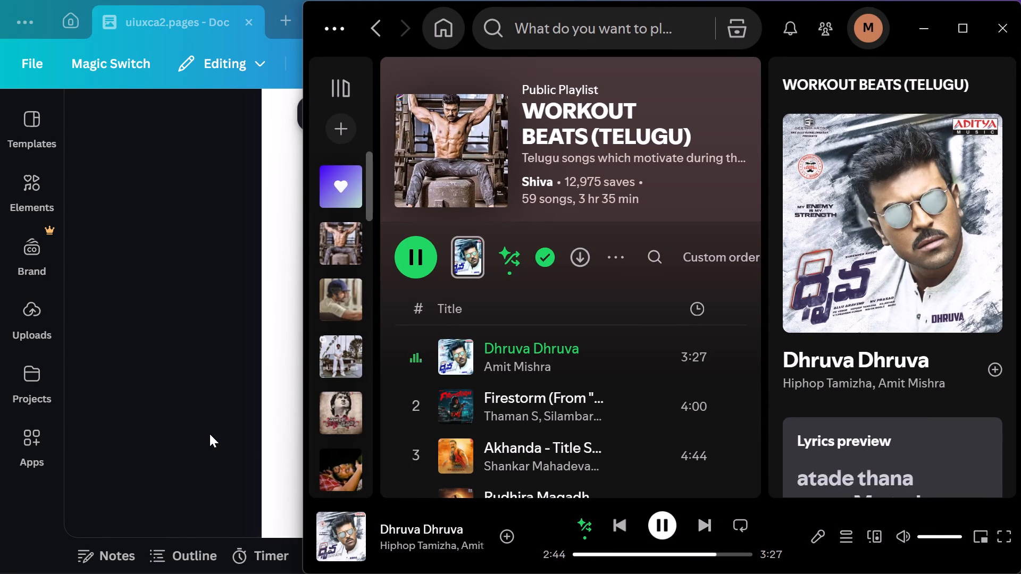
left_click(210, 434)
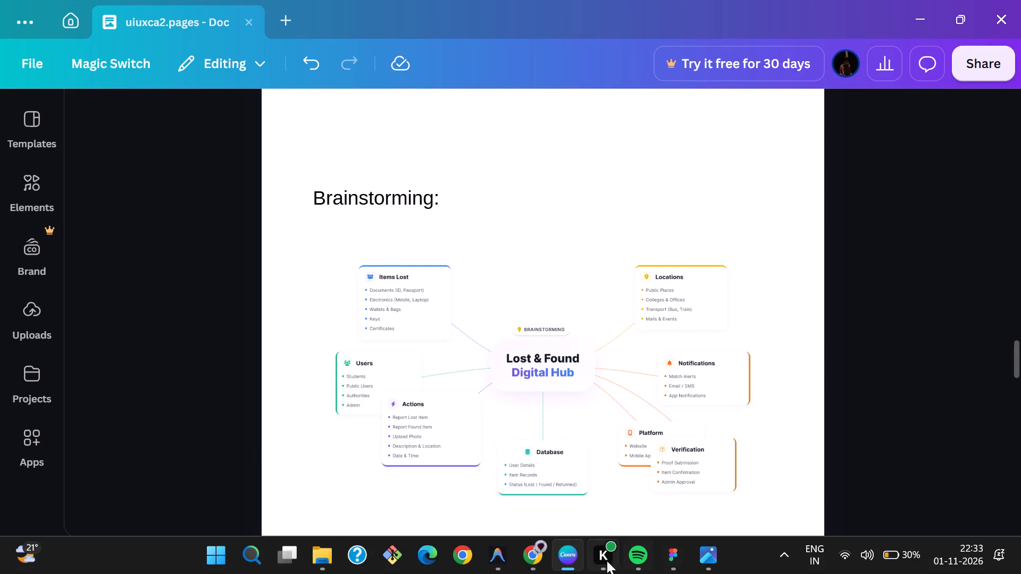
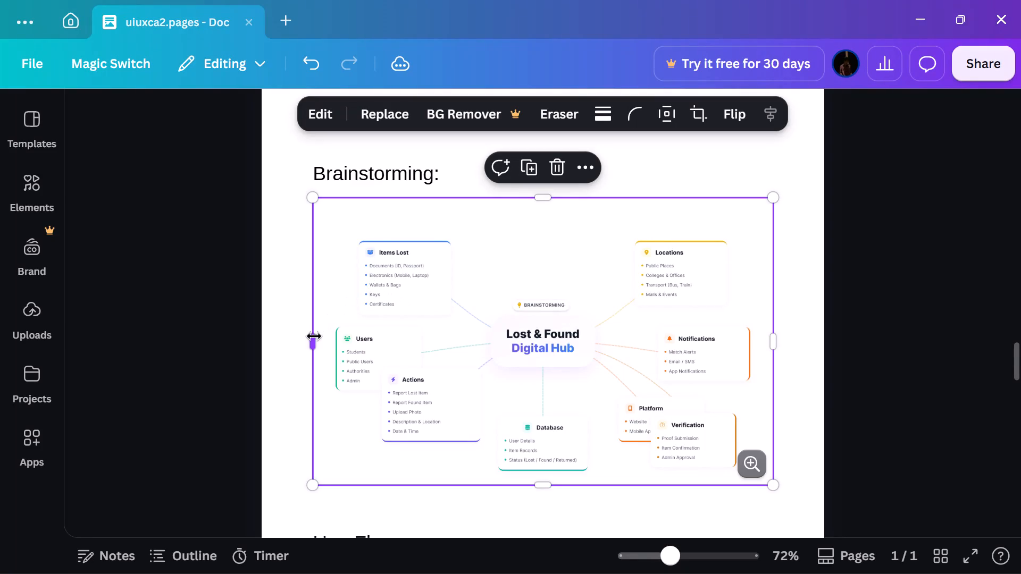
Widen the brainstorming diagram under the Brainstorming heading so it extends past the text margins on both sides.
left_click_drag(314, 336, 288, 334)
left_click(871, 229)
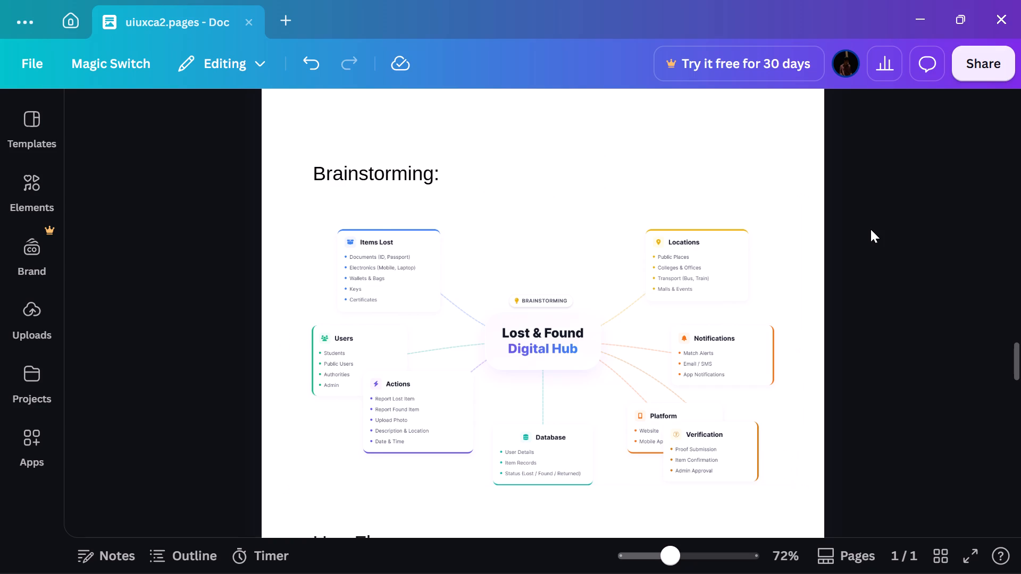
left_click_drag(625, 319, 625, 309)
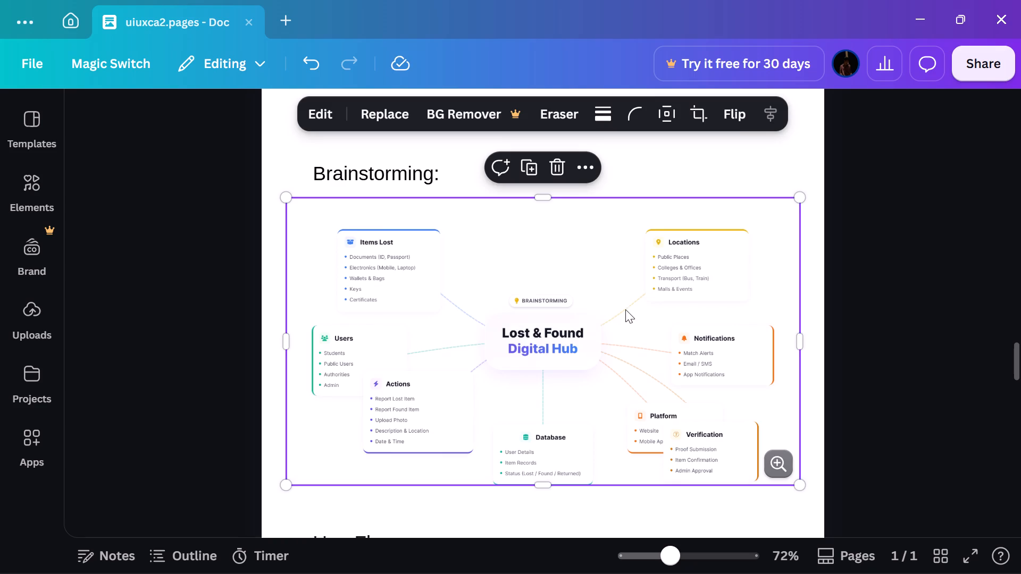
left_click(913, 320)
Check the old diagram under the UserFlow heading, switch to Figma and dismiss the update prompt.
scroll(913, 320, "down", 2)
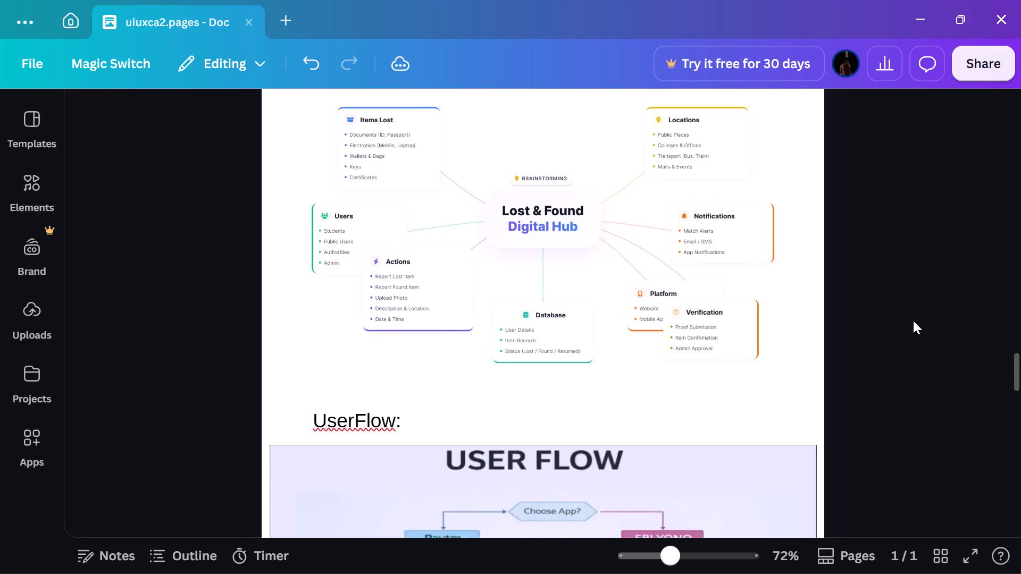
scroll(913, 320, "down", 2)
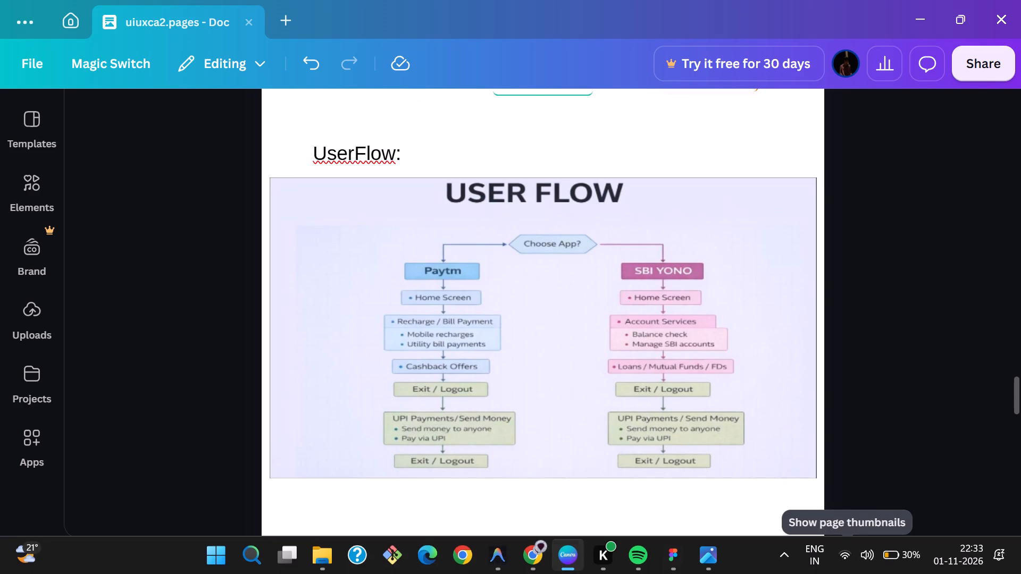
left_click(675, 561)
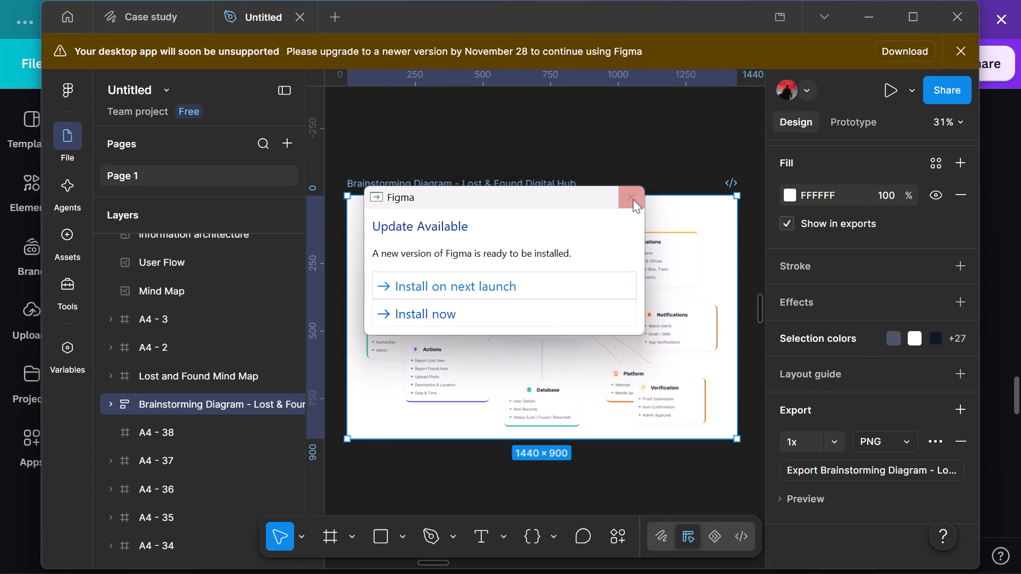
left_click(634, 199)
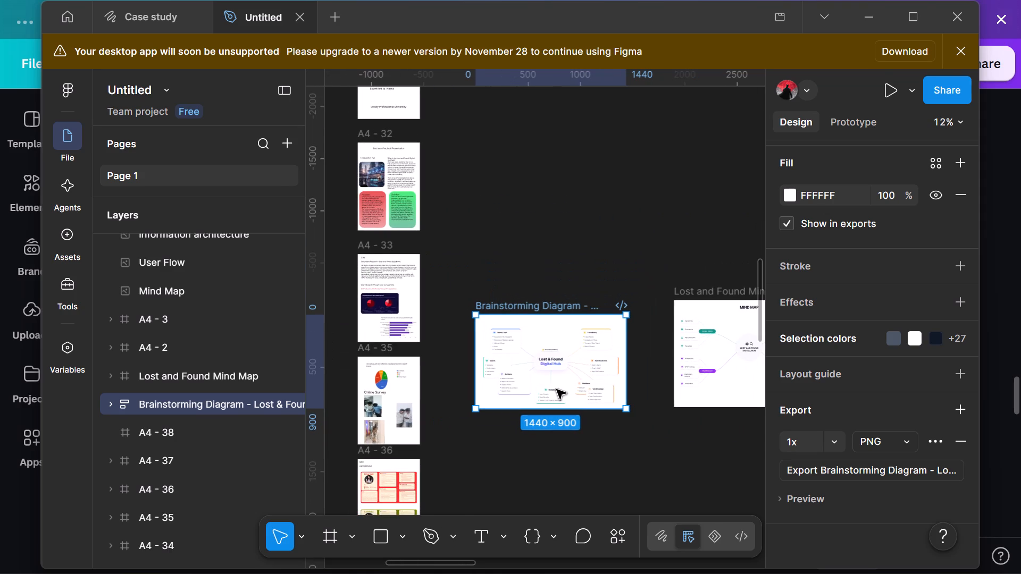
Switch to Spotify, pause the track Dhruva Dhruva, and return to the Figma canvas.
left_click(632, 565)
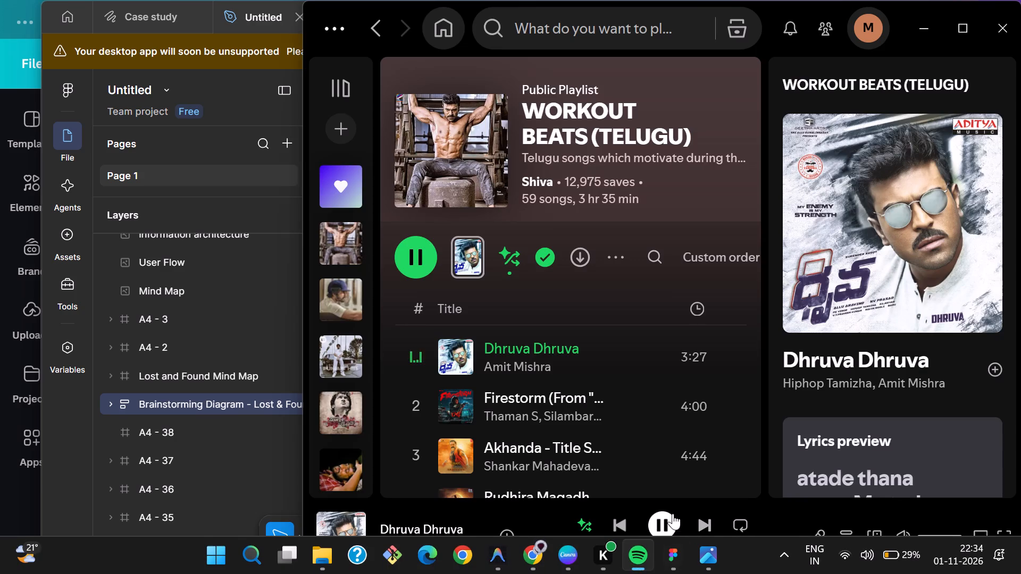
left_click(651, 522)
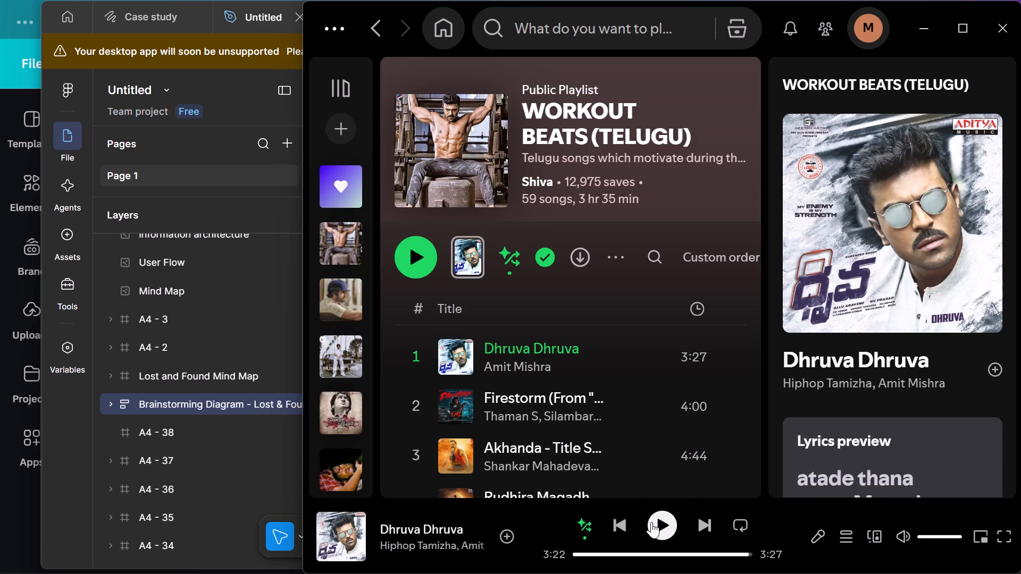
left_click(923, 28)
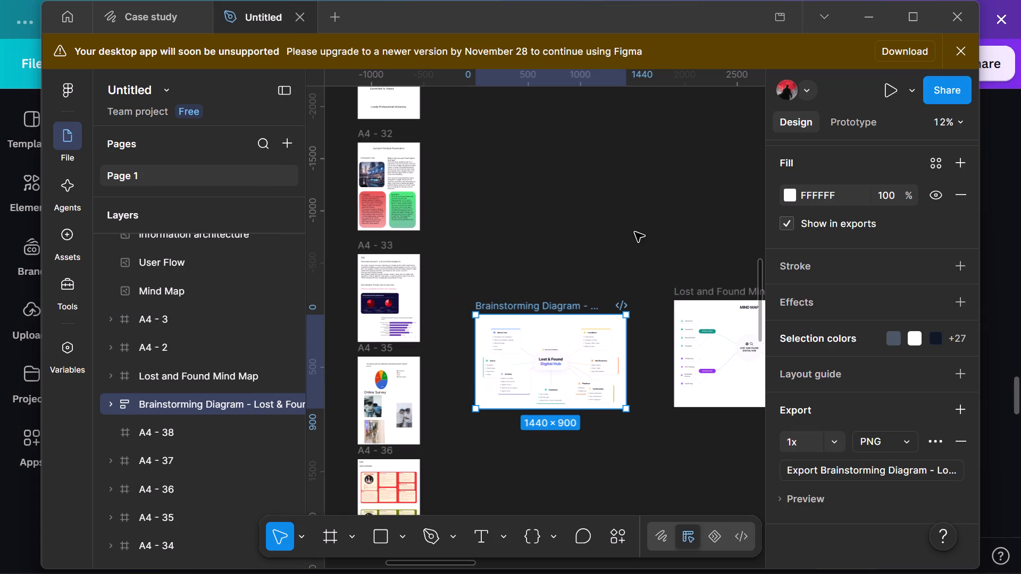
Look over the Figma canvas for the user flow diagram, including frames A4 - 36 to A4 - 38, checking against the Canva document.
scroll(635, 232, "left", 1)
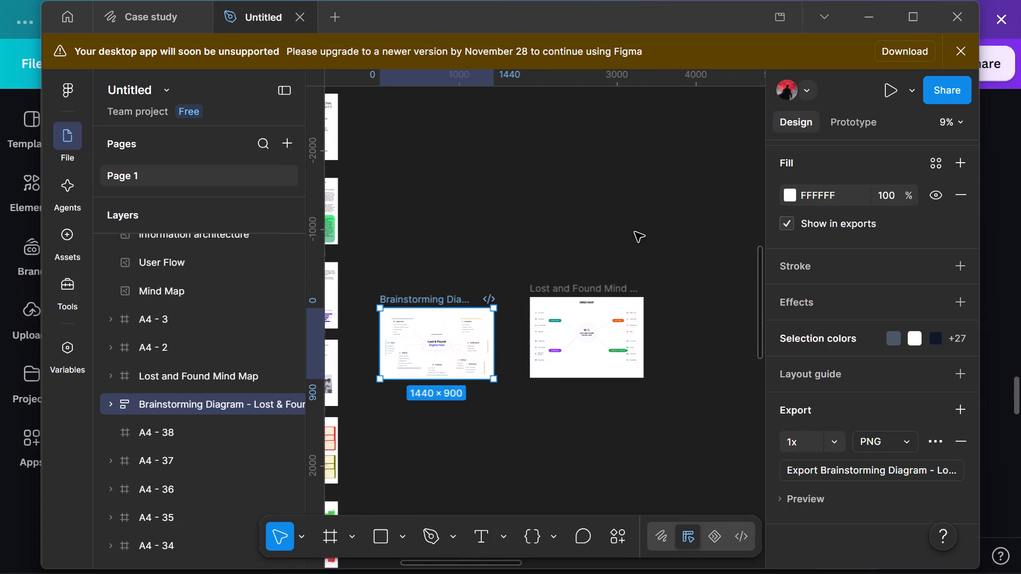
scroll(635, 232, "down", 1)
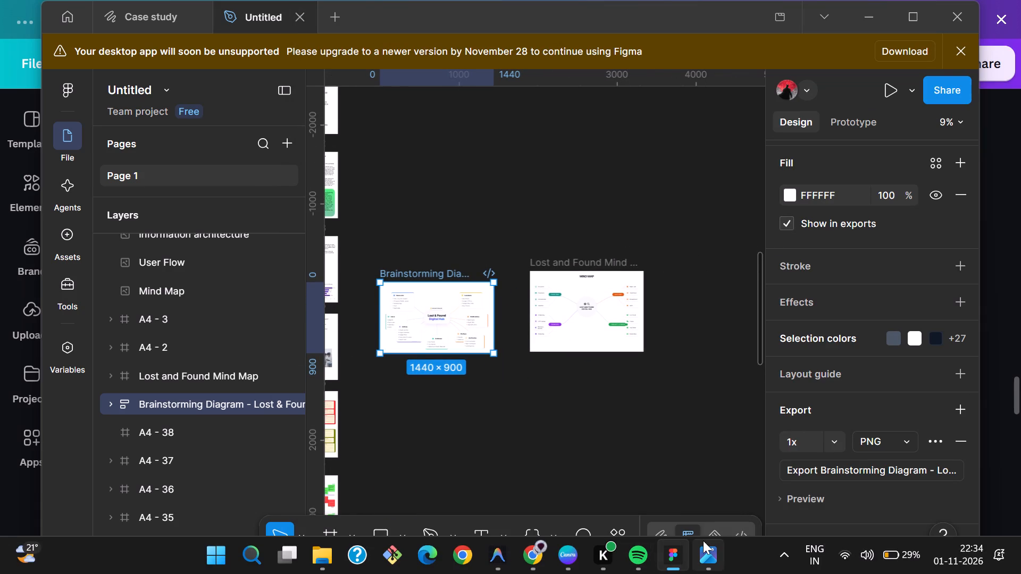
left_click(565, 553)
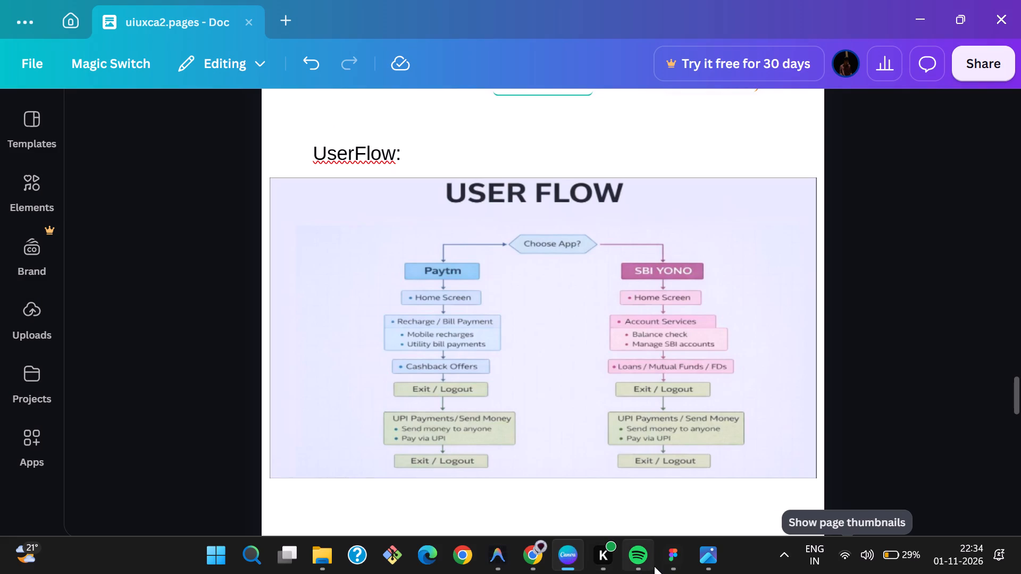
left_click(676, 571)
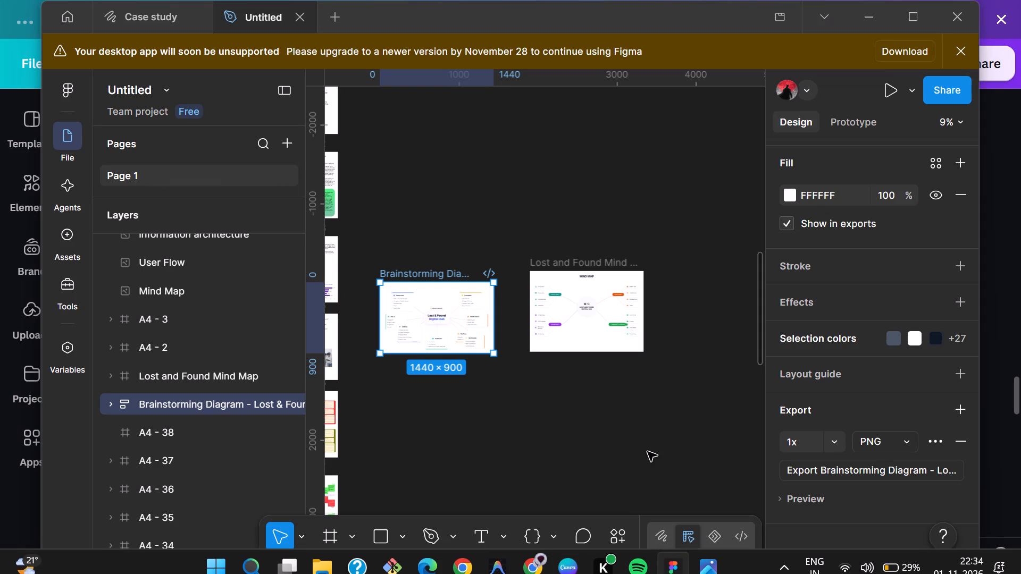
scroll(648, 452, "left", 1)
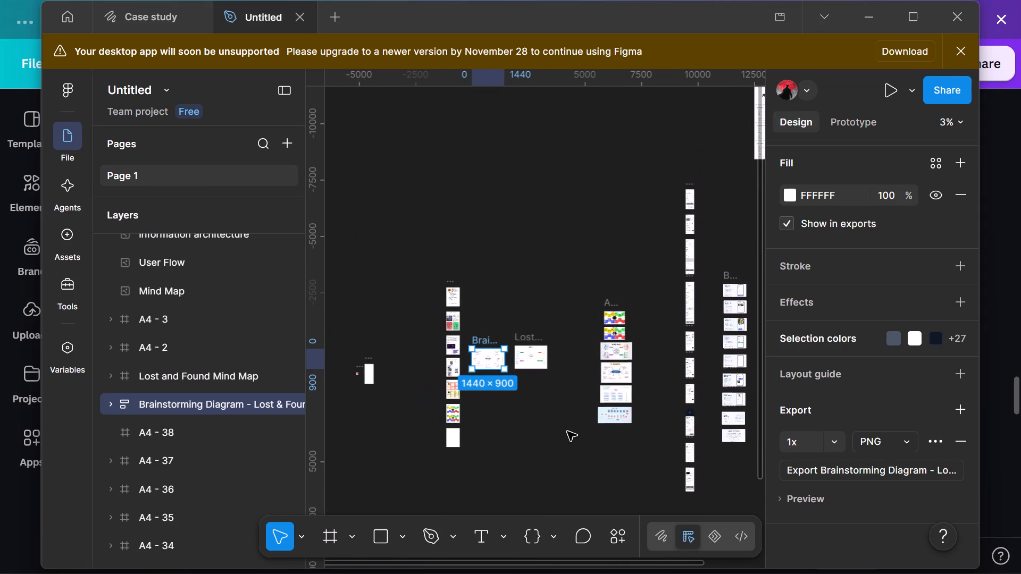
scroll(567, 432, "left", 2)
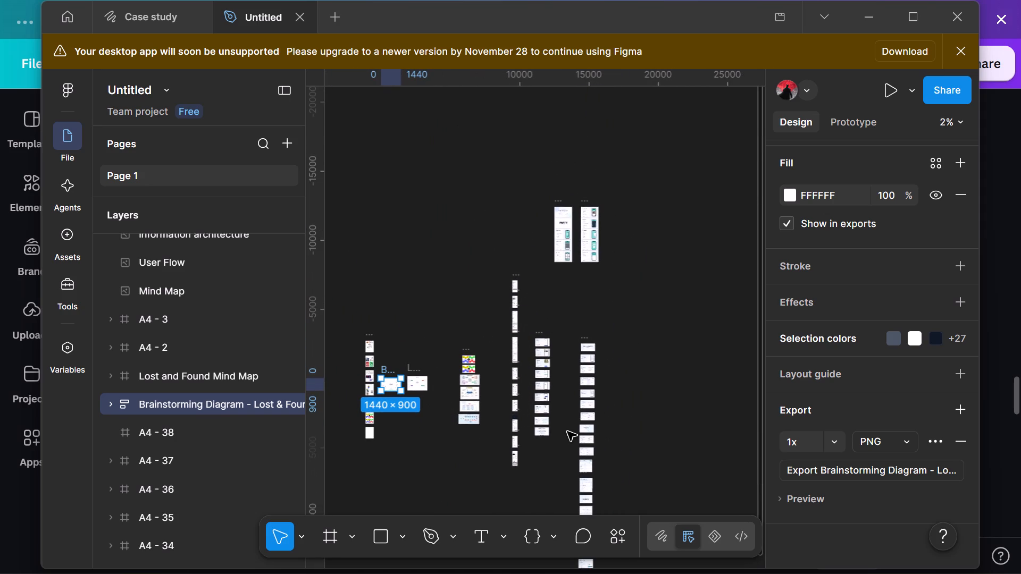
scroll(567, 432, "right", 2)
scroll(567, 432, "left", 1)
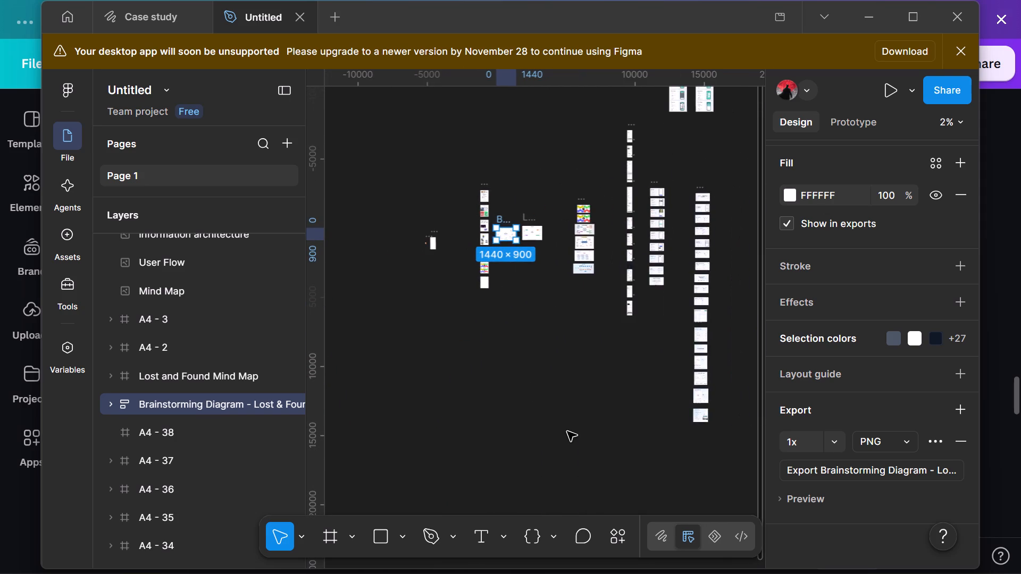
scroll(567, 432, "up", 2)
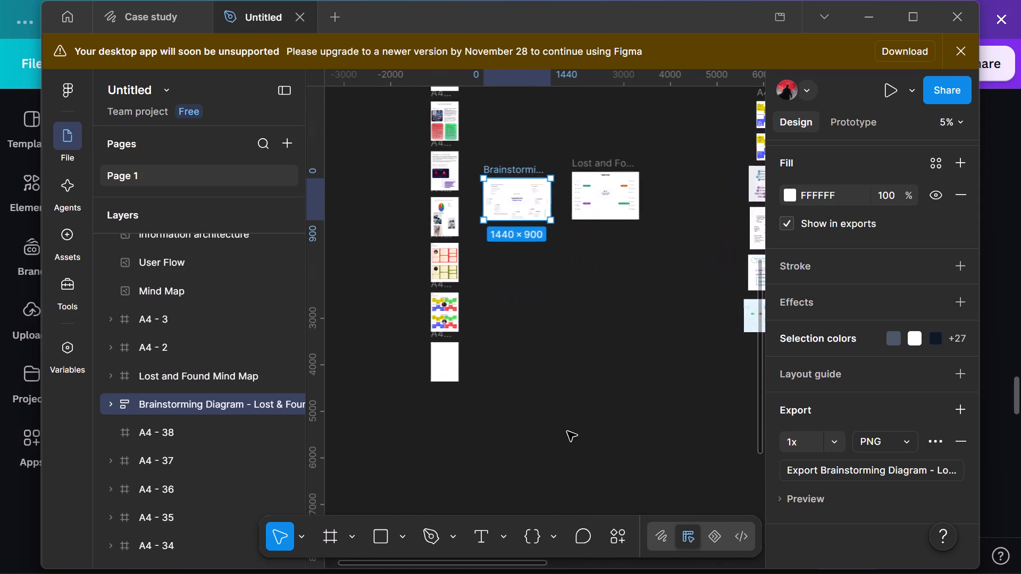
scroll(567, 432, "up", 1)
scroll(567, 432, "right", 1)
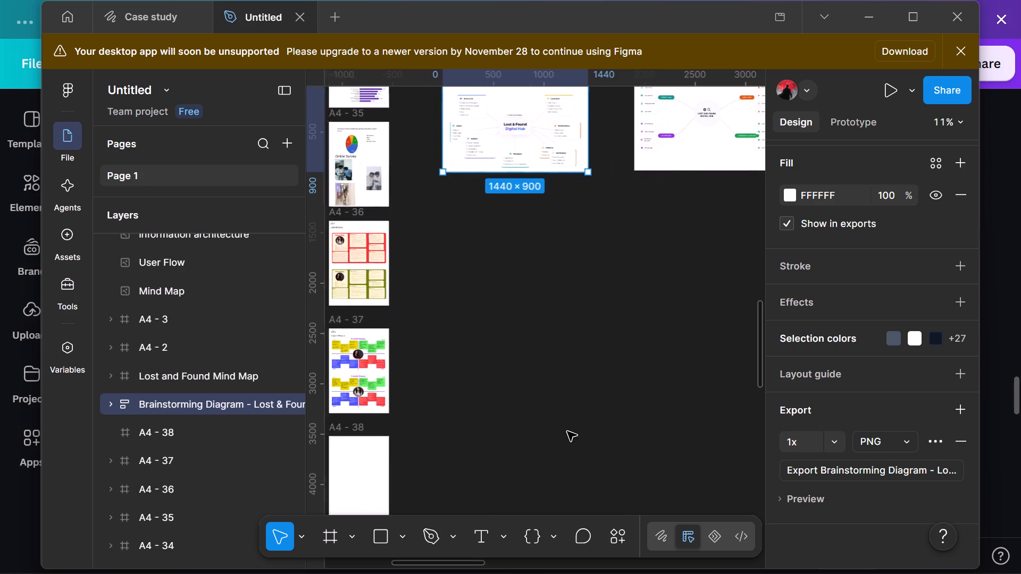
scroll(567, 432, "right", 1)
scroll(567, 432, "up", 1)
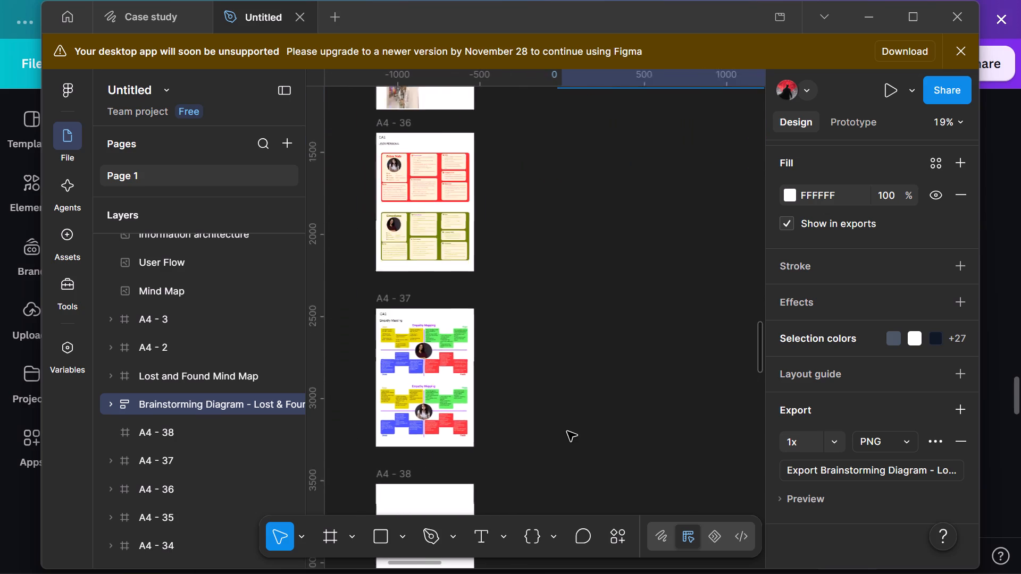
scroll(567, 432, "up", 3)
scroll(567, 432, "right", 1)
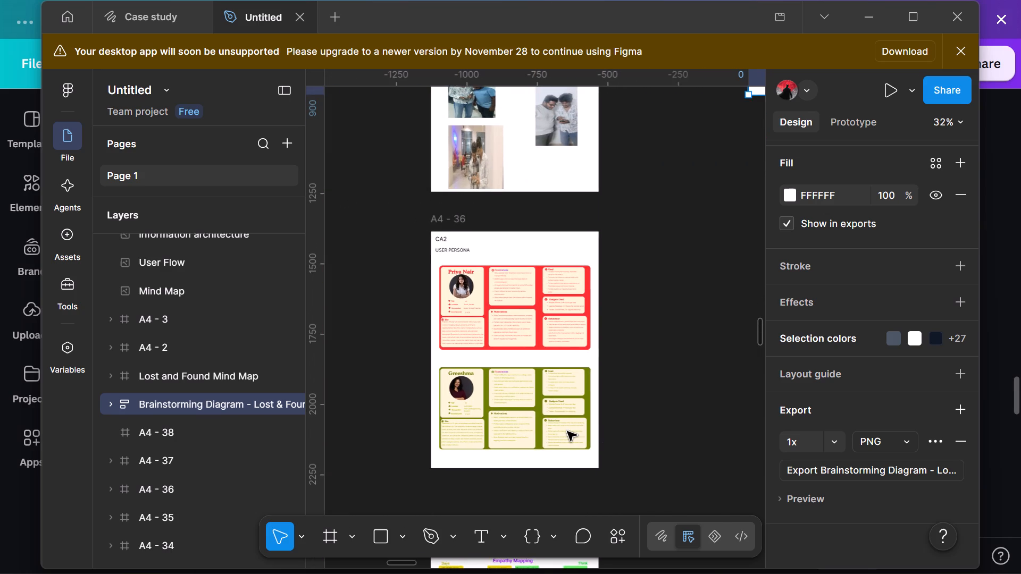
scroll(567, 432, "right", 1)
scroll(567, 432, "down", 3)
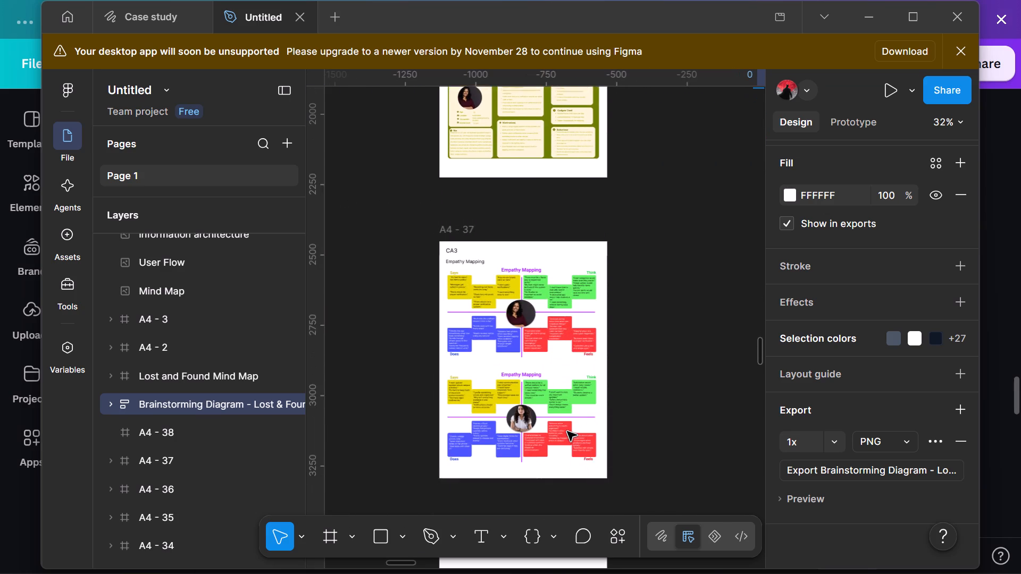
scroll(567, 432, "down", 1)
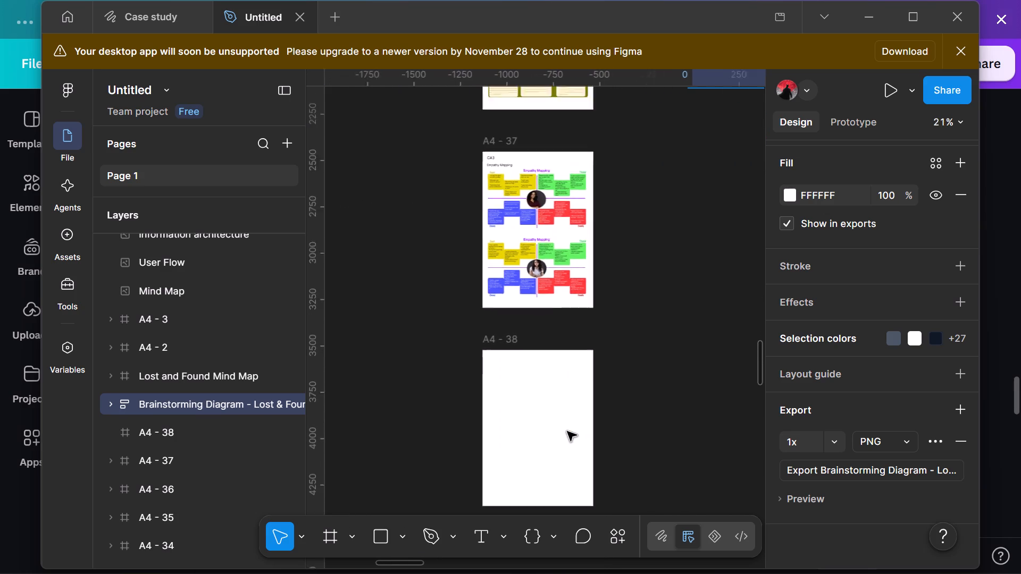
Examine the column of Lost and Found diagram images in Figma, from the mind map down to the User Flow image.
scroll(567, 432, "up", 1)
scroll(567, 432, "left", 1)
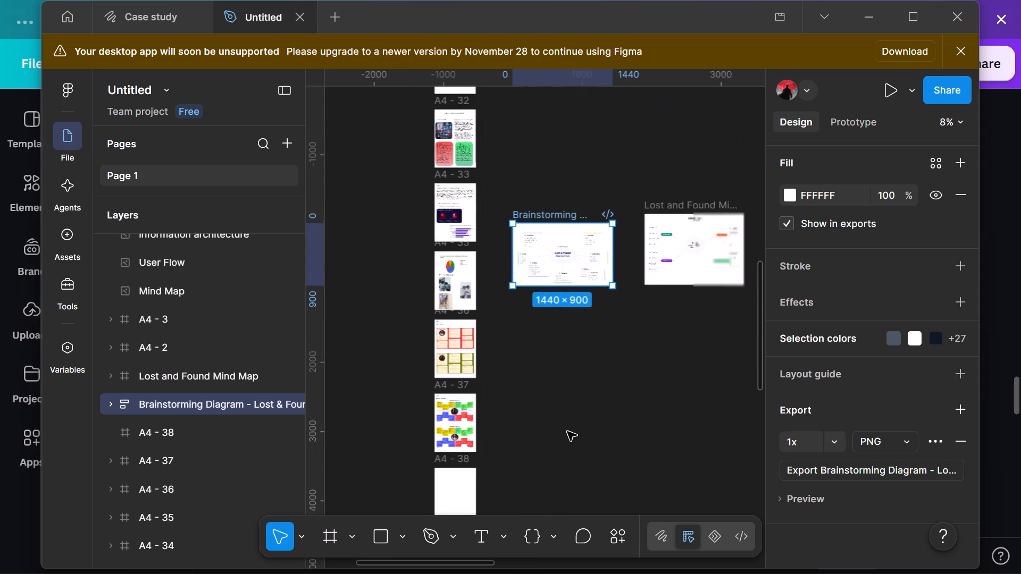
scroll(567, 432, "left", 2)
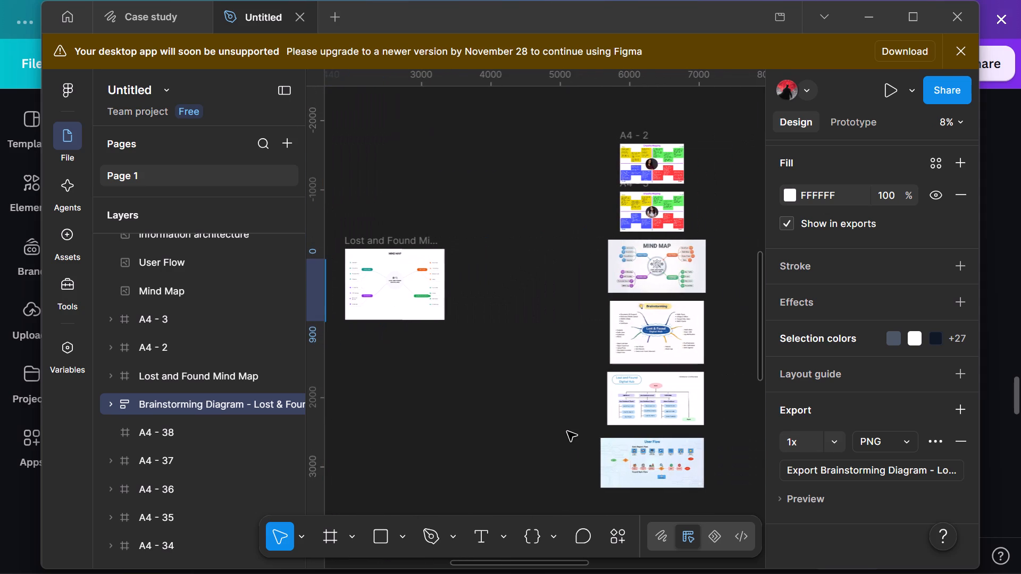
scroll(567, 432, "left", 1)
scroll(512, 400, "left", 1)
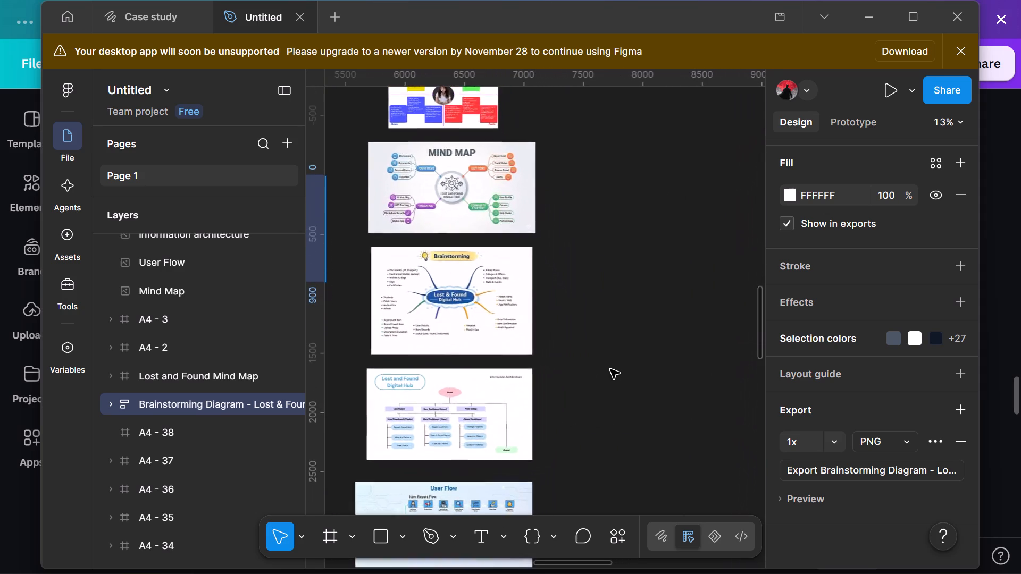
scroll(610, 369, "down", 1)
scroll(610, 369, "up", 1)
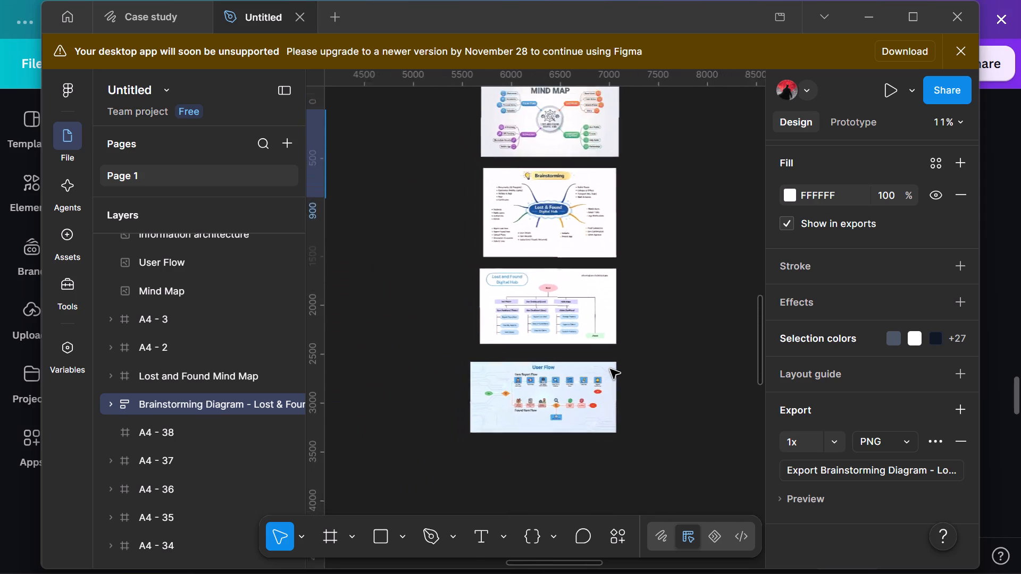
scroll(610, 369, "left", 1)
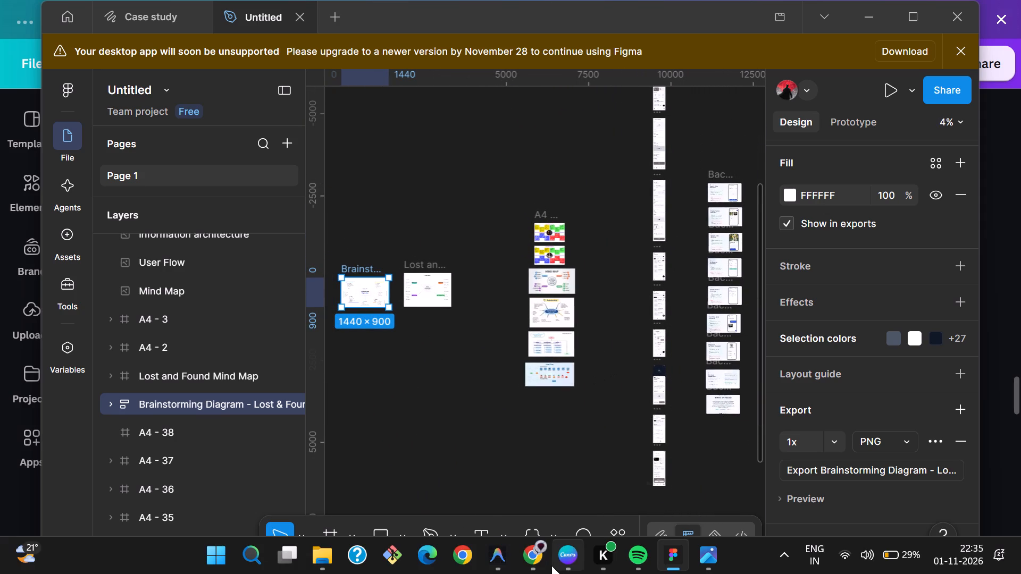
Switch to File Explorer, open the IXDENDTERM folder in Documents, and preview its WhatsApp images for the user flow diagram.
left_click(322, 554)
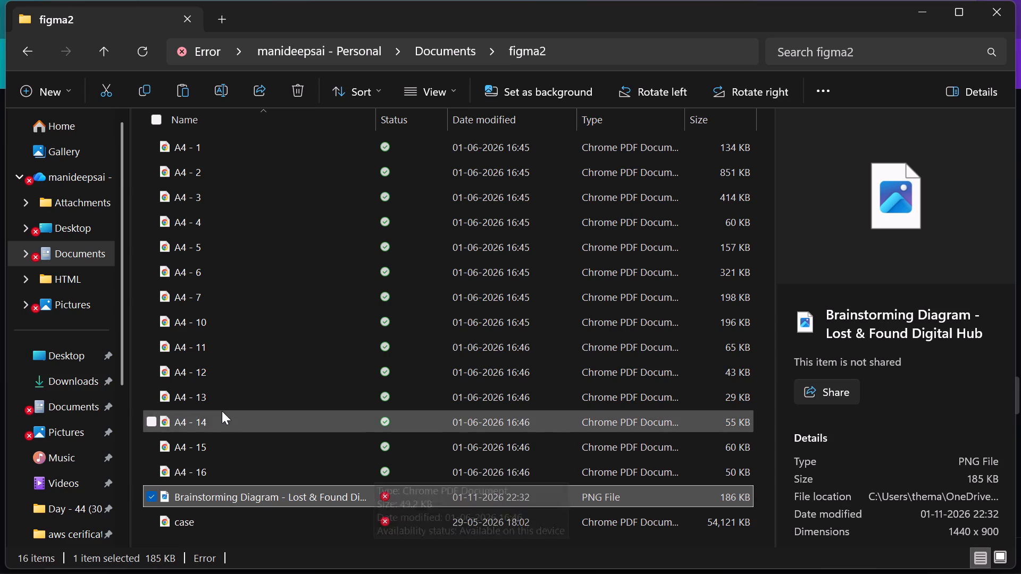
left_click(22, 40)
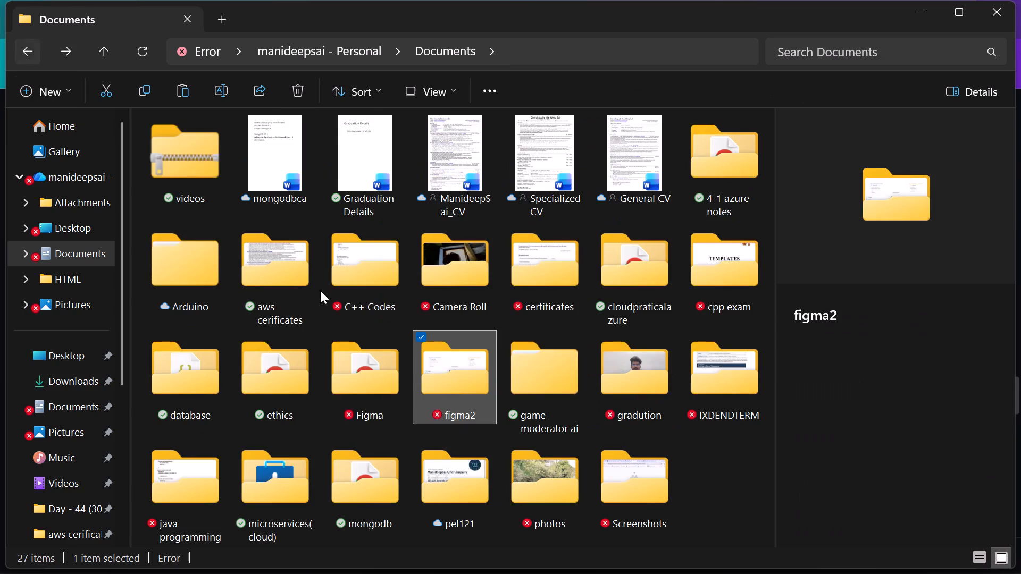
double_click(734, 402)
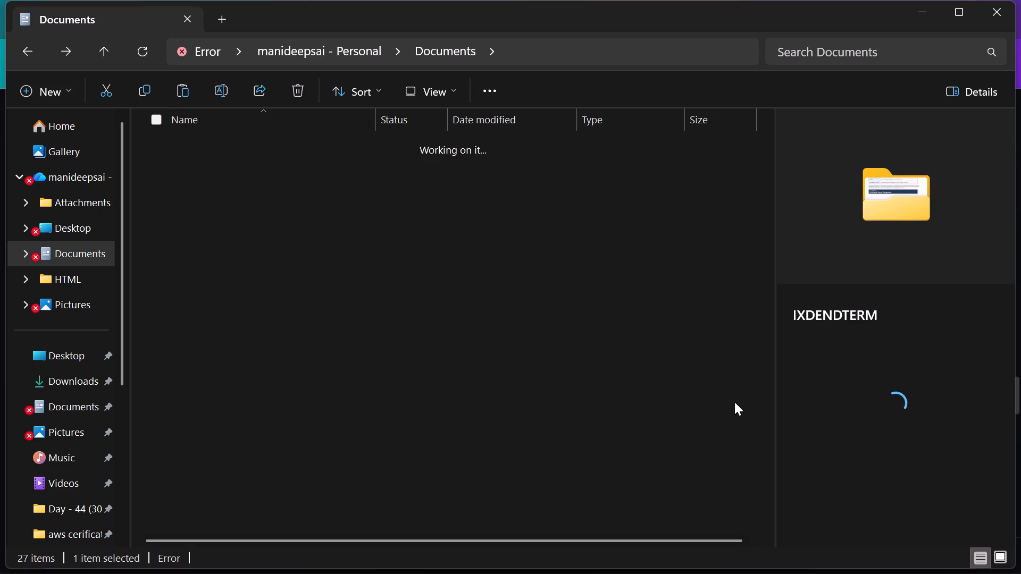
scroll(413, 408, "down", 4)
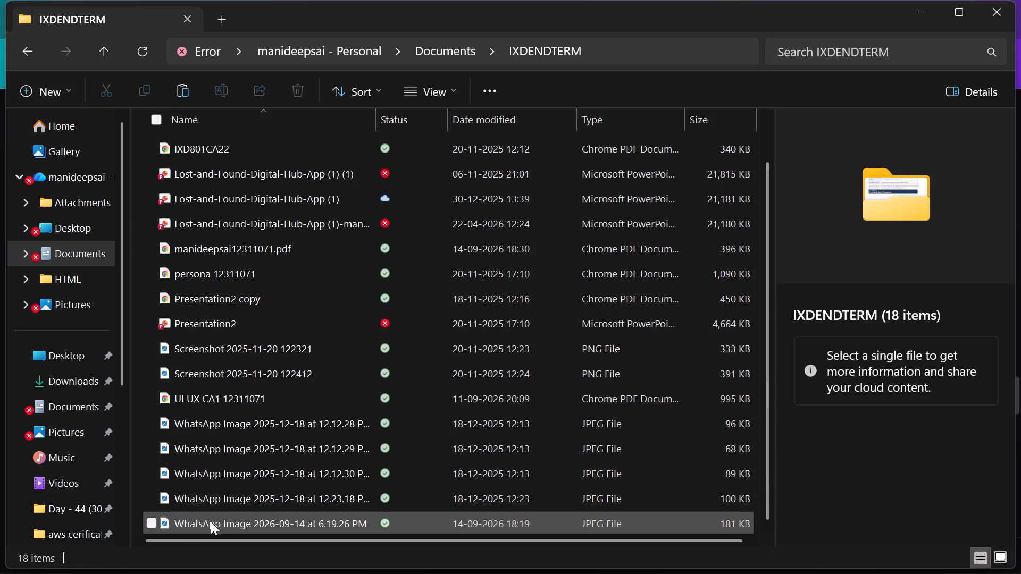
left_click(211, 521)
left_click(183, 500)
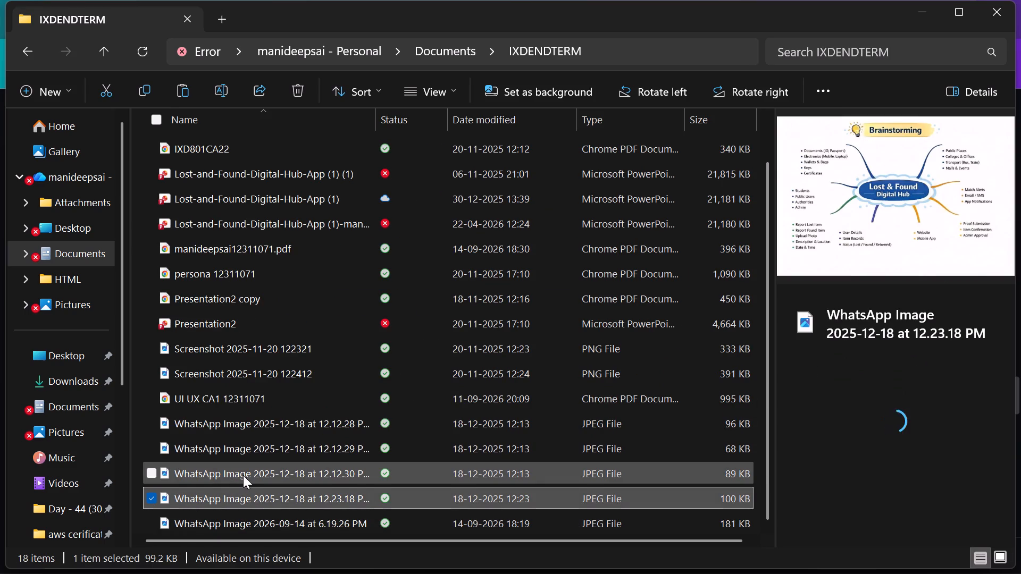
left_click(244, 475)
left_click(220, 458)
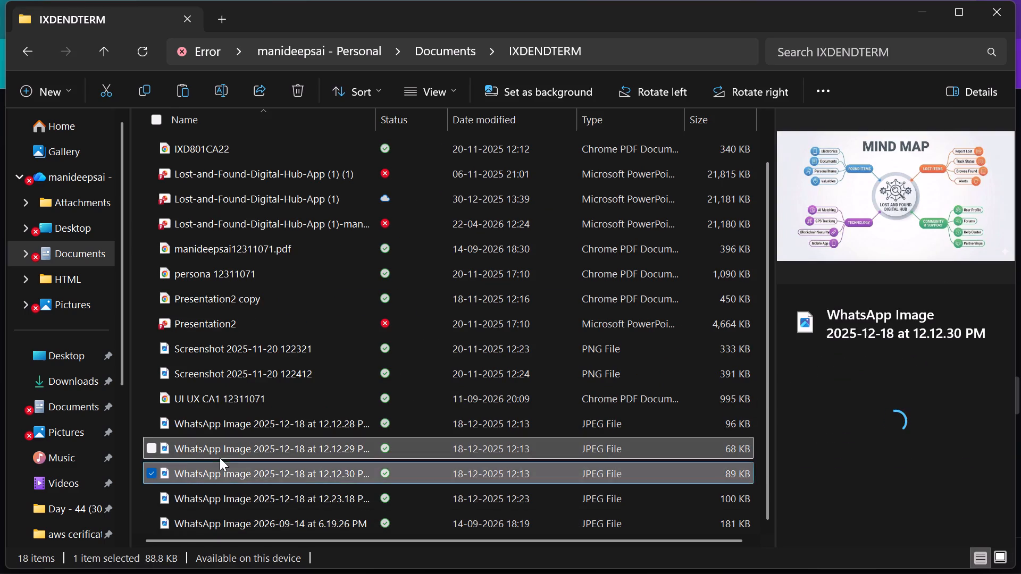
Copy the information architecture image, WhatsApp Image 2025-12-18 at 12.12.28 PM, and return to the Canva document's UserFlow section.
left_click(237, 422)
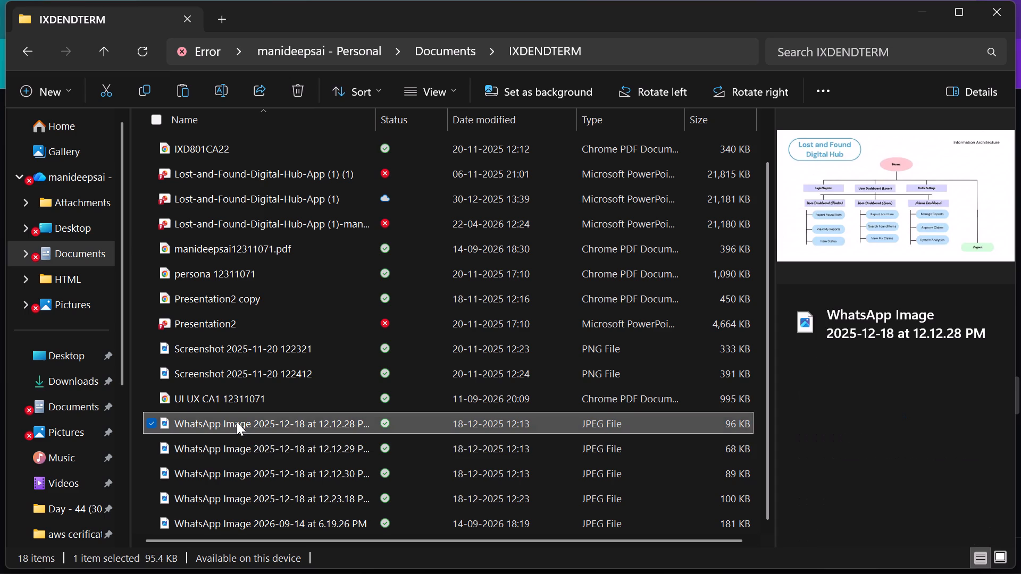
left_click(140, 96)
left_click(923, 12)
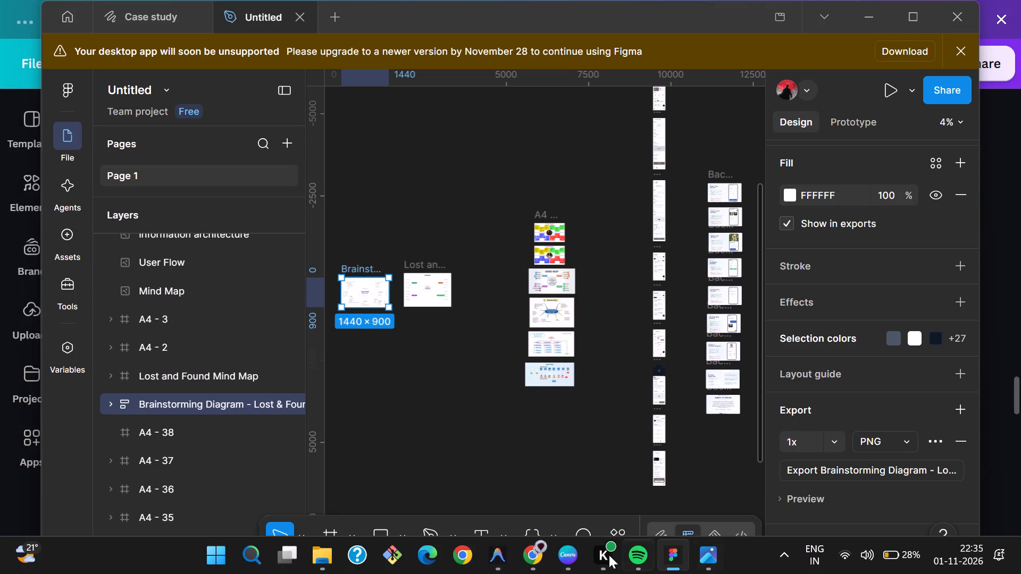
left_click(574, 554)
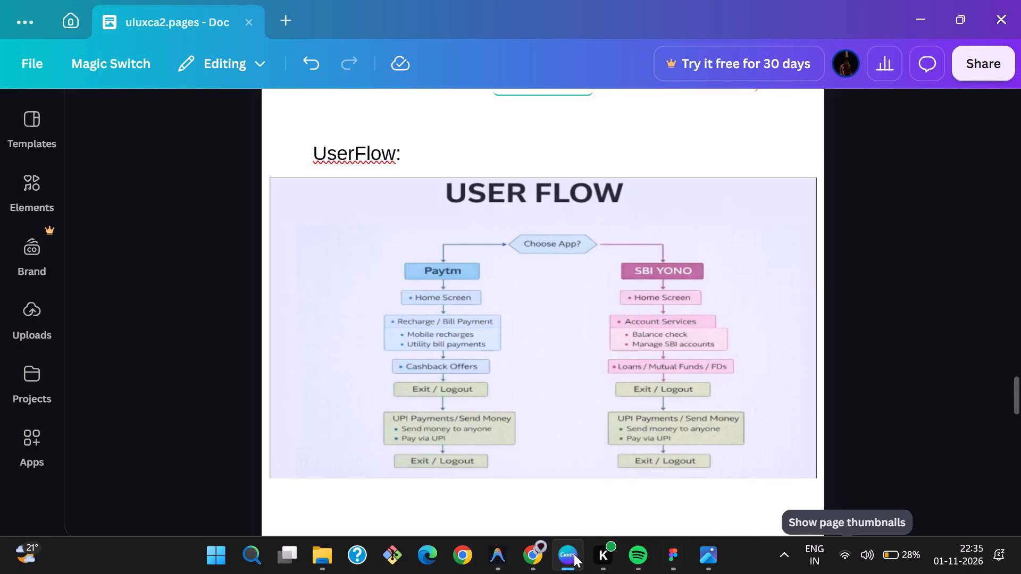
Switch to Spotify, resume the track Dhruva Dhruva, and return to the Canva document.
left_click(637, 567)
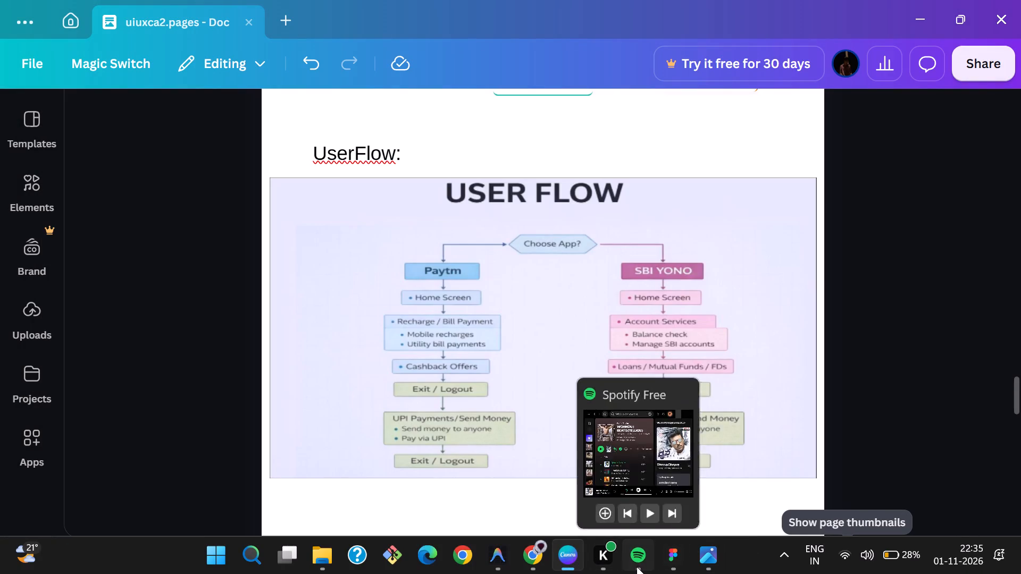
left_click(656, 526)
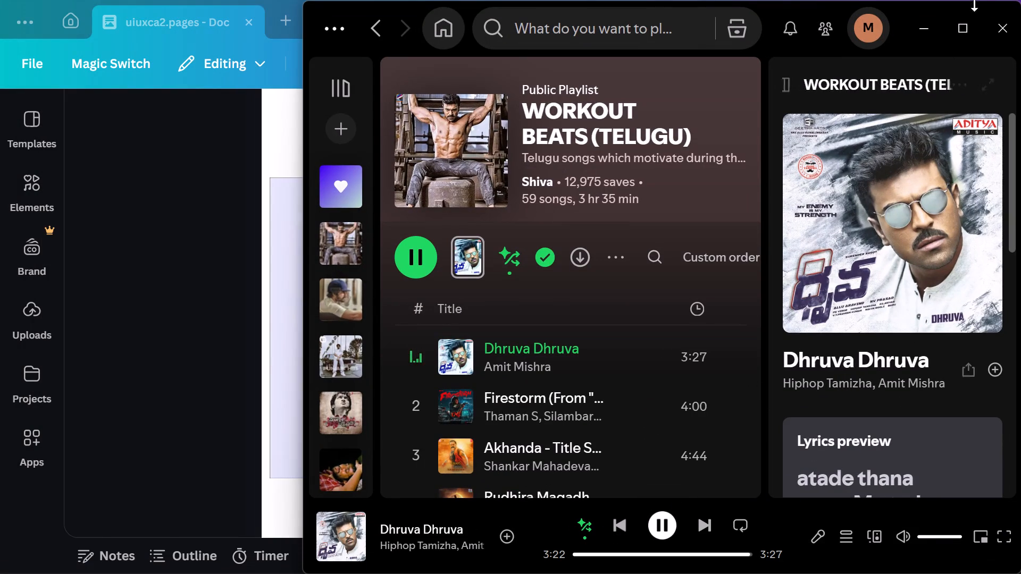
left_click(930, 22)
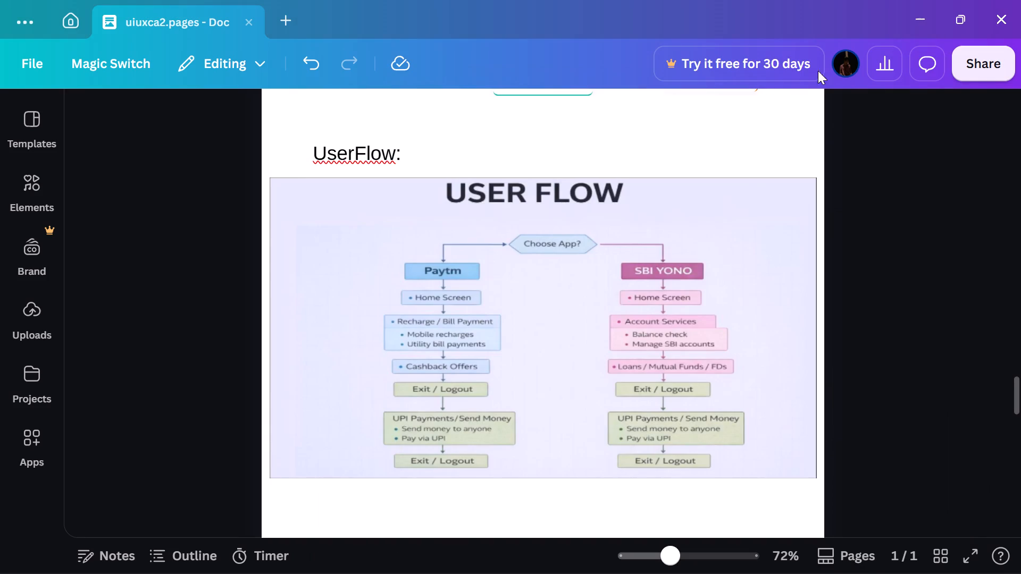
Replace the Paytm and SBI YONO image under the UserFlow heading with the copied User Flow diagram of item report and found item flows.
right_click(642, 284)
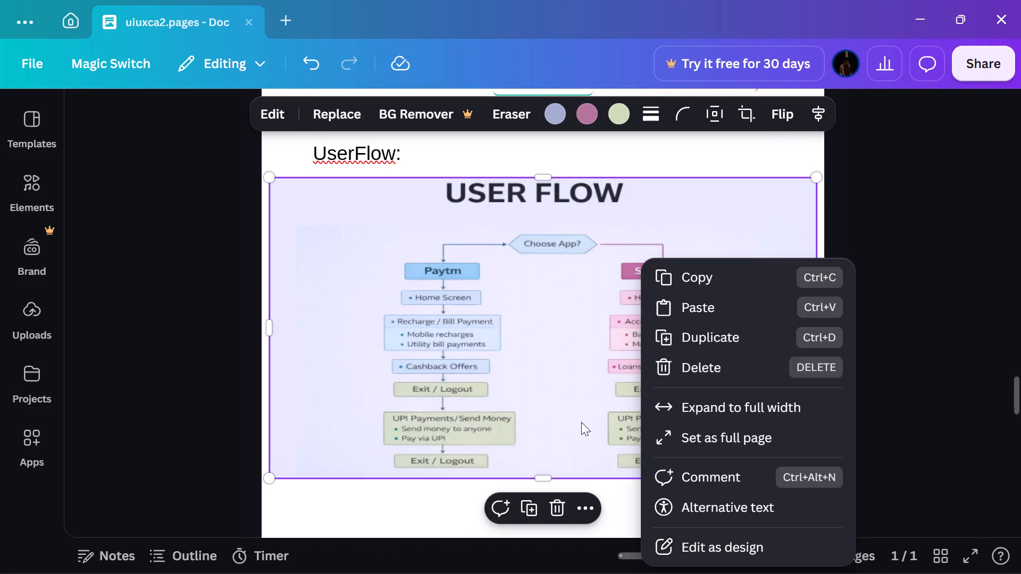
left_click(556, 512)
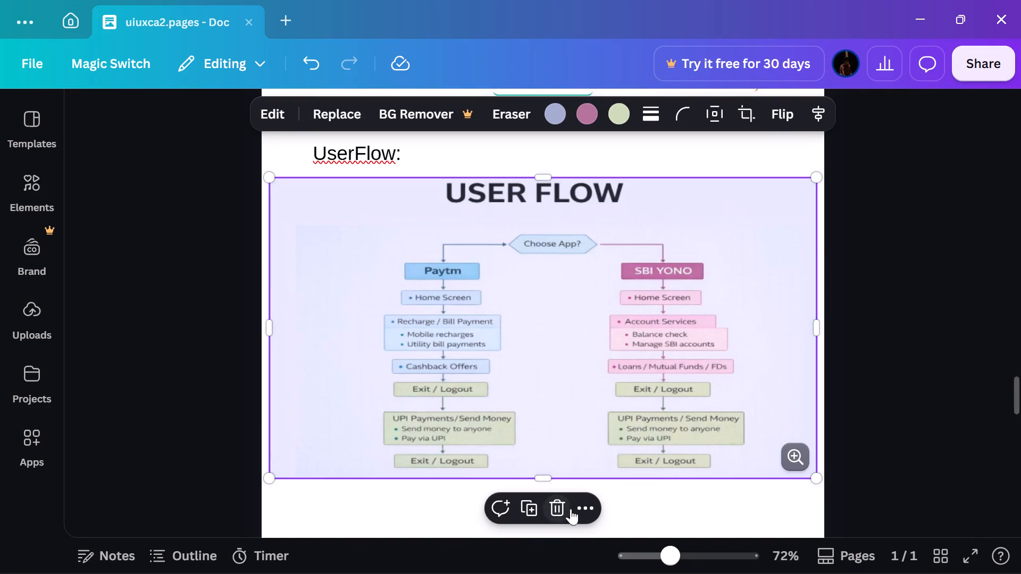
left_click(555, 515)
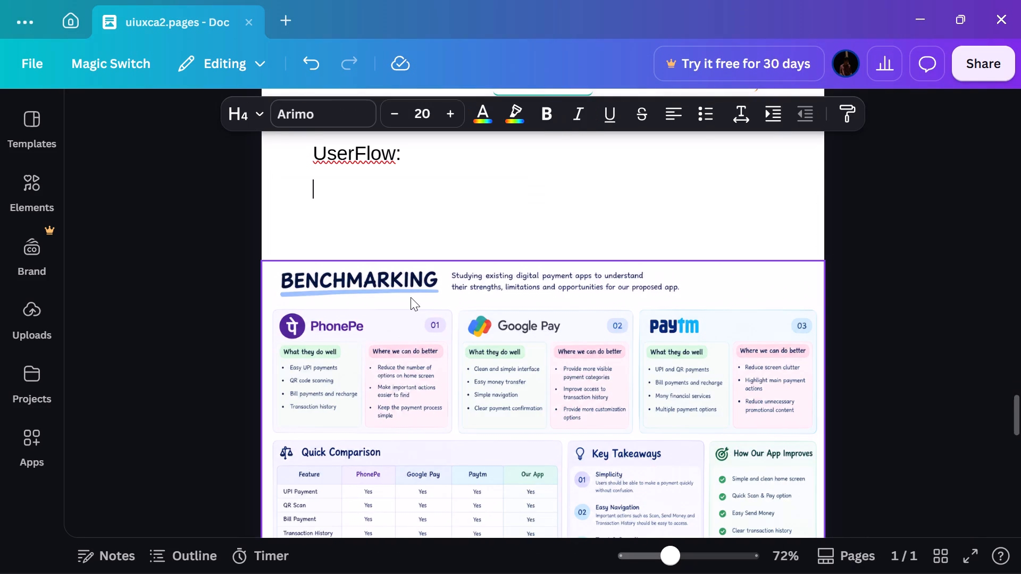
key("ctrl+v")
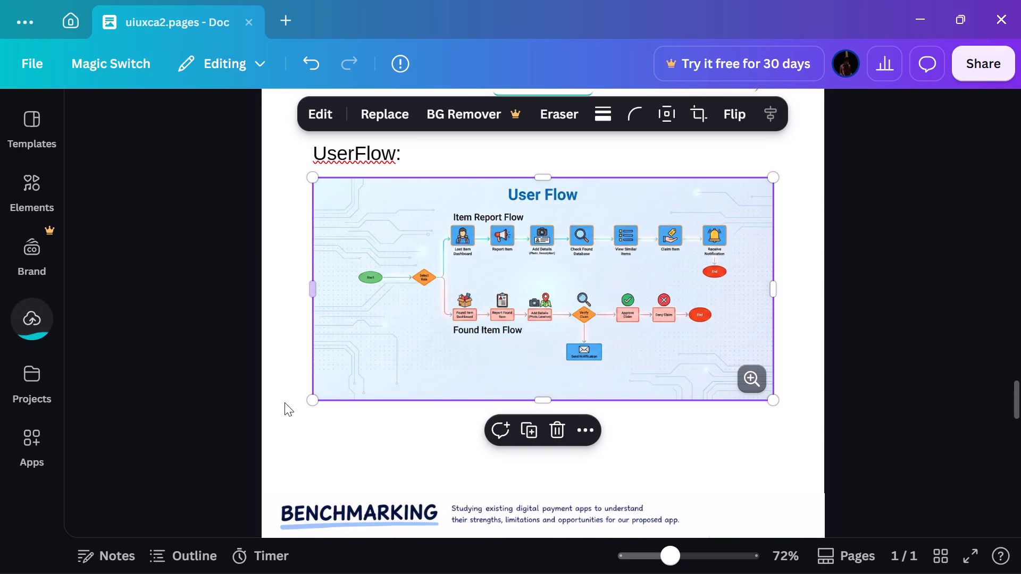
left_click(283, 403)
scroll(283, 403, "down", 2)
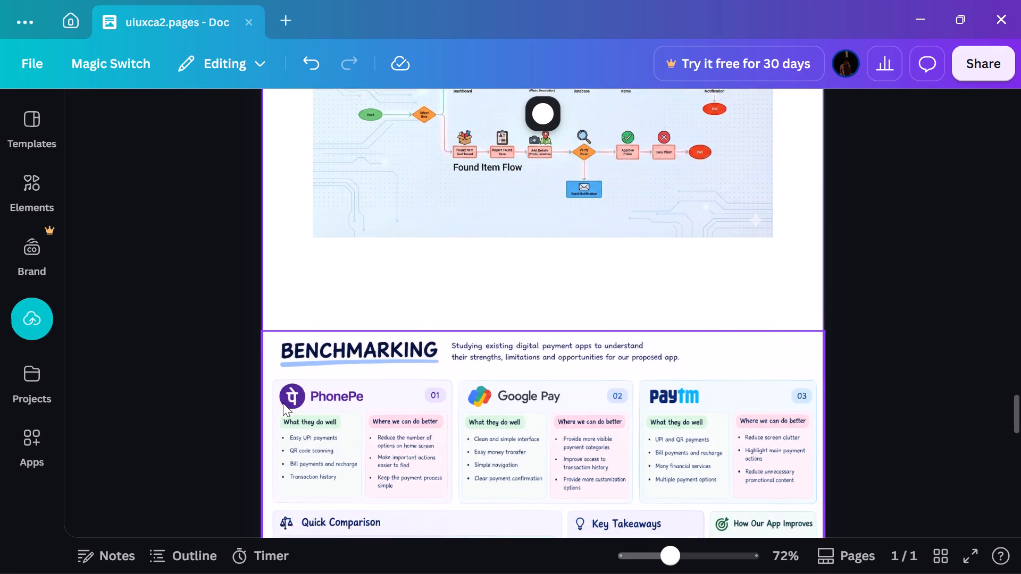
scroll(283, 403, "down", 3)
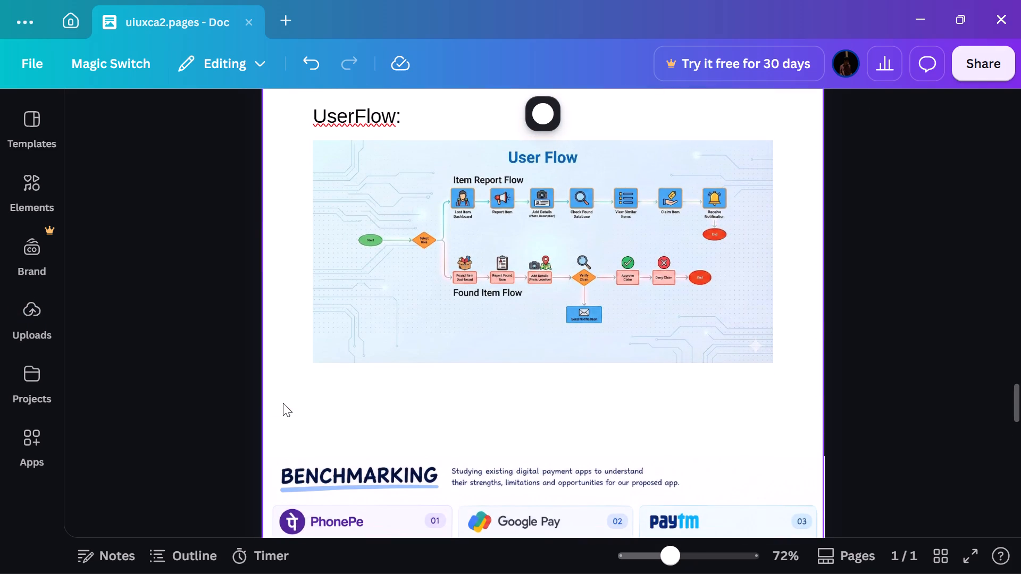
Examine the Benchmarking and PAYSWIFT Idea Evaluation images that follow the UserFlow diagram in the document.
scroll(283, 403, "down", 3)
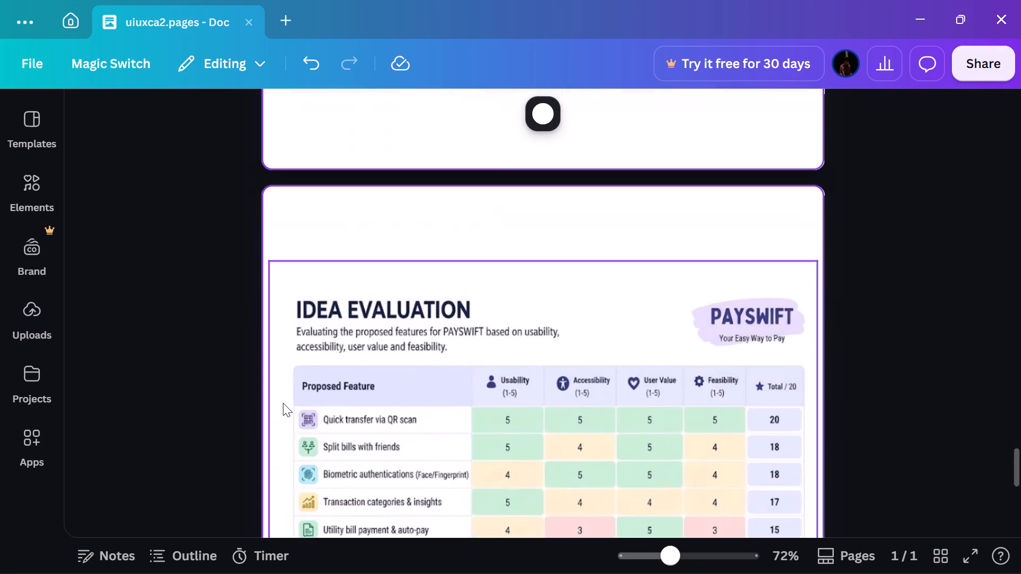
scroll(283, 403, "down", 1)
scroll(283, 403, "up", 1)
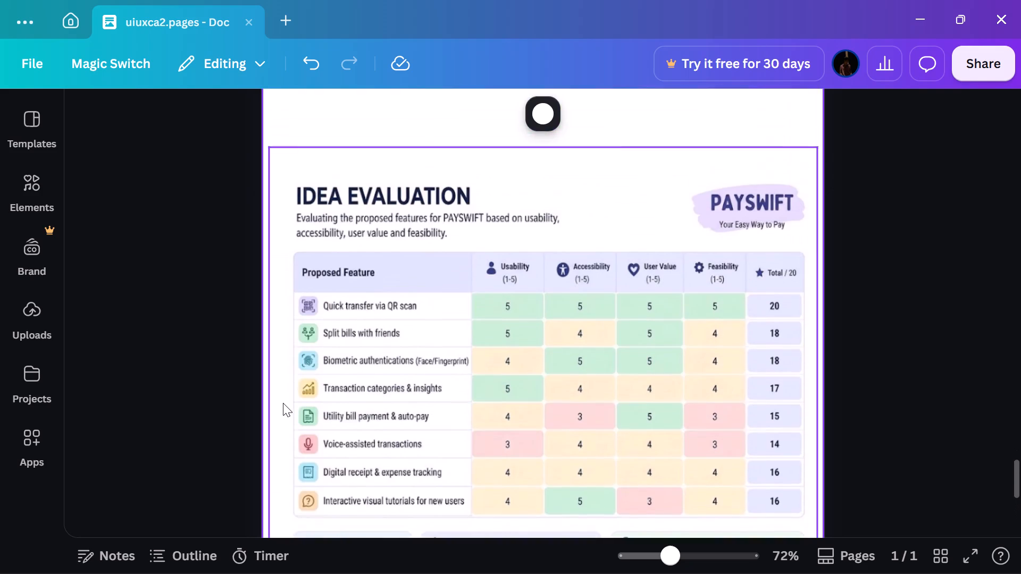
scroll(283, 403, "up", 3)
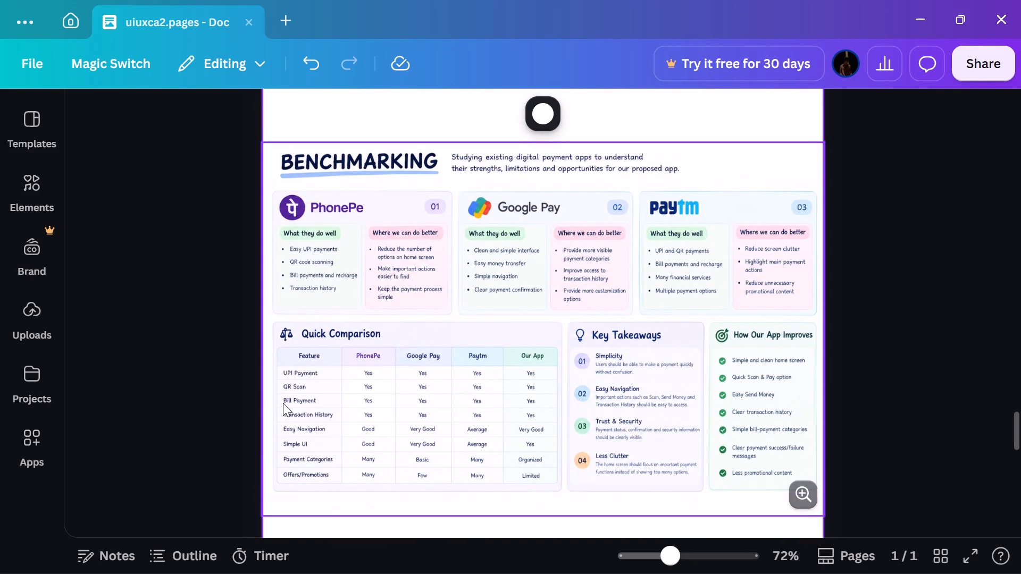
scroll(283, 403, "up", 1)
left_click(459, 429)
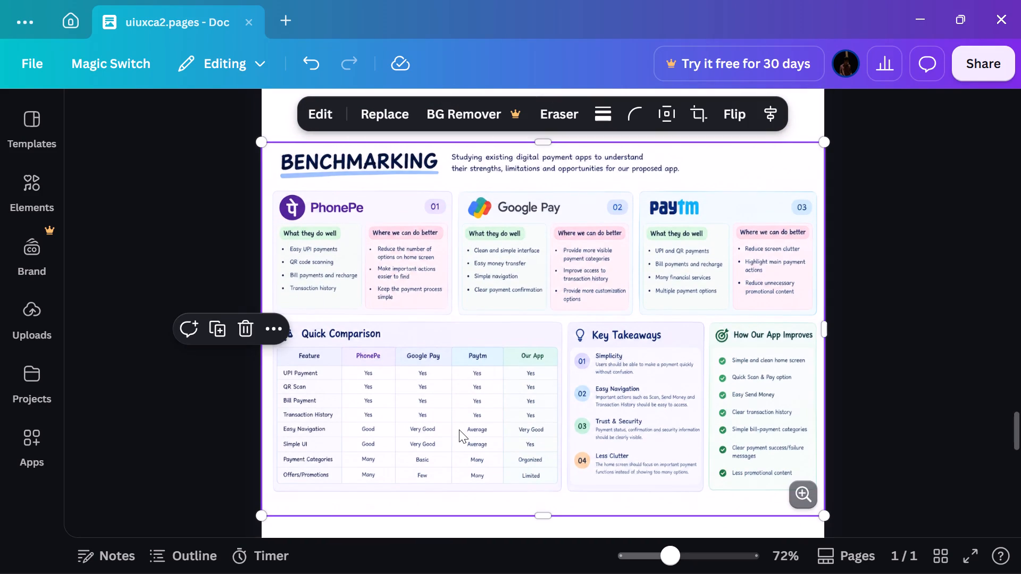
left_click(867, 304)
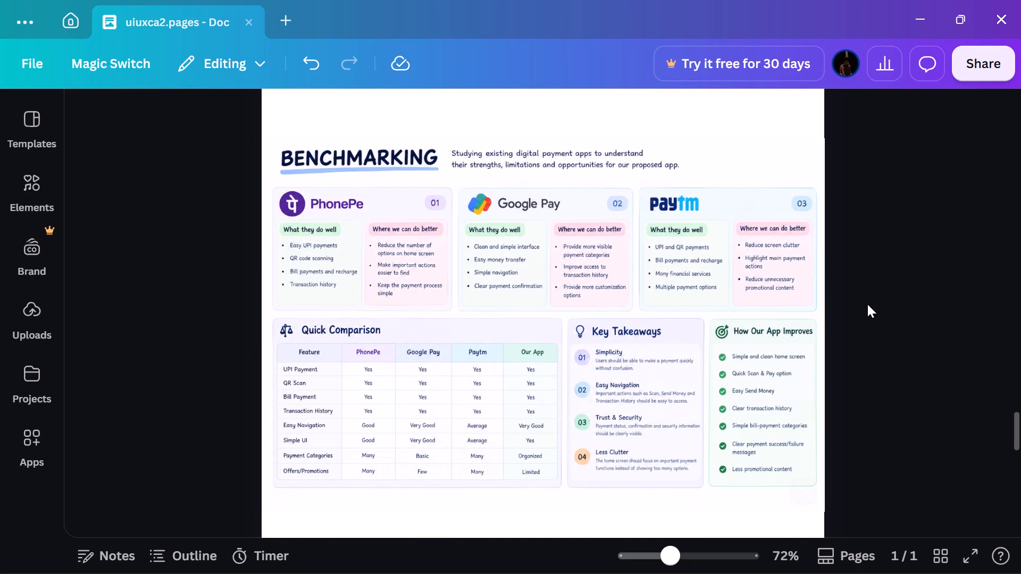
scroll(867, 304, "down", 3)
scroll(656, 356, "down", 2)
scroll(656, 356, "up", 2)
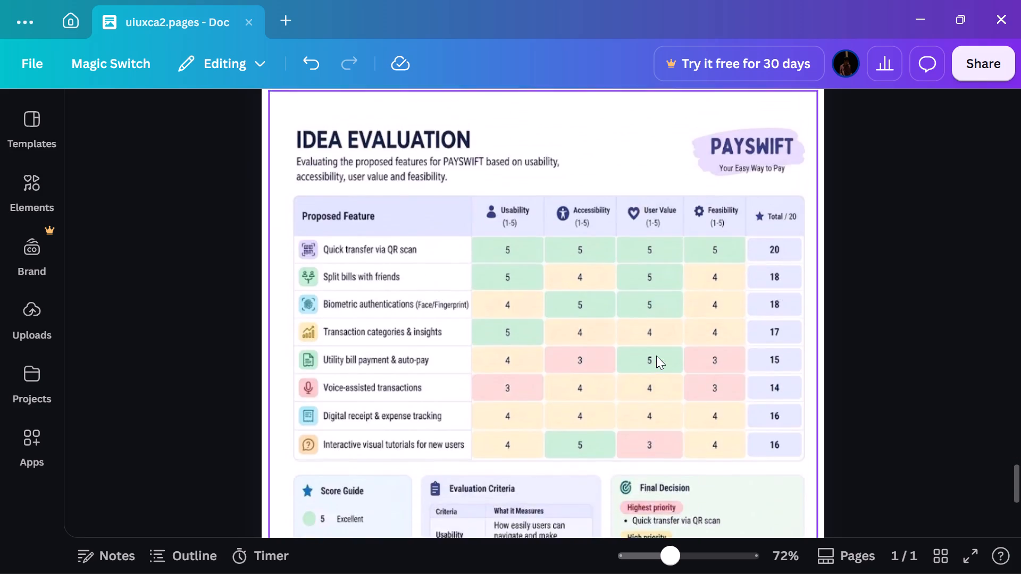
scroll(656, 356, "up", 2)
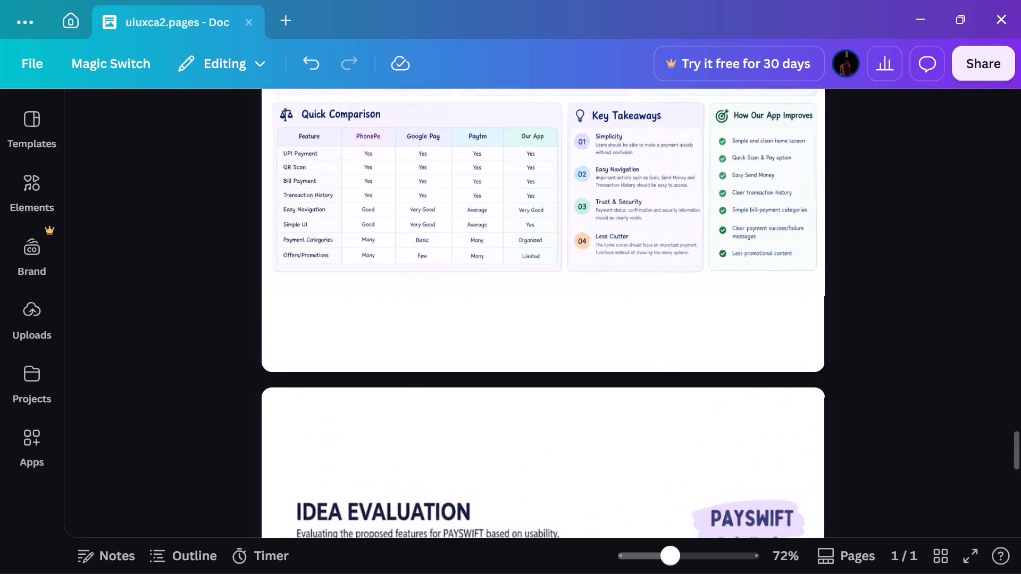
scroll(656, 356, "up", 4)
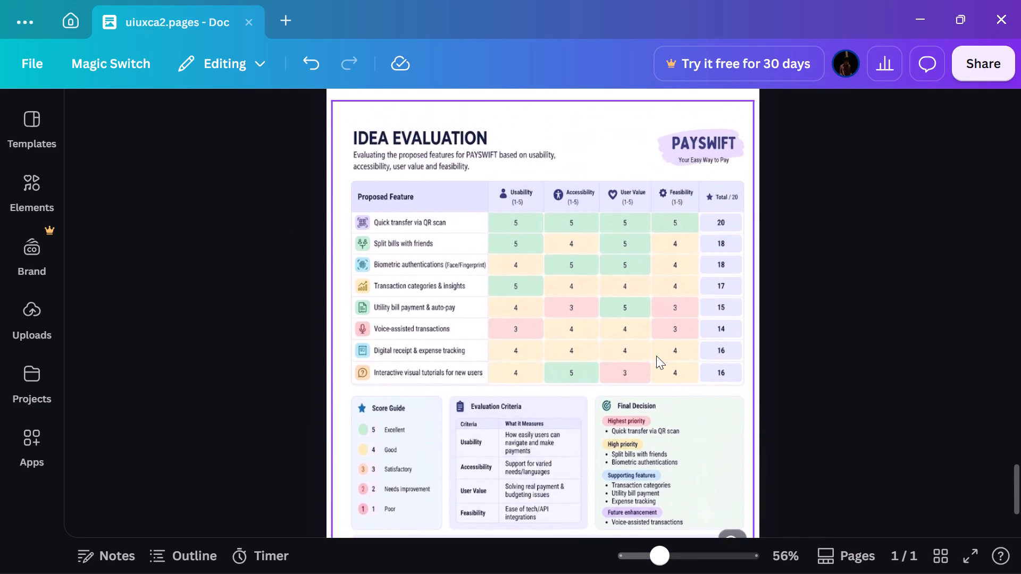
scroll(656, 356, "up", 3)
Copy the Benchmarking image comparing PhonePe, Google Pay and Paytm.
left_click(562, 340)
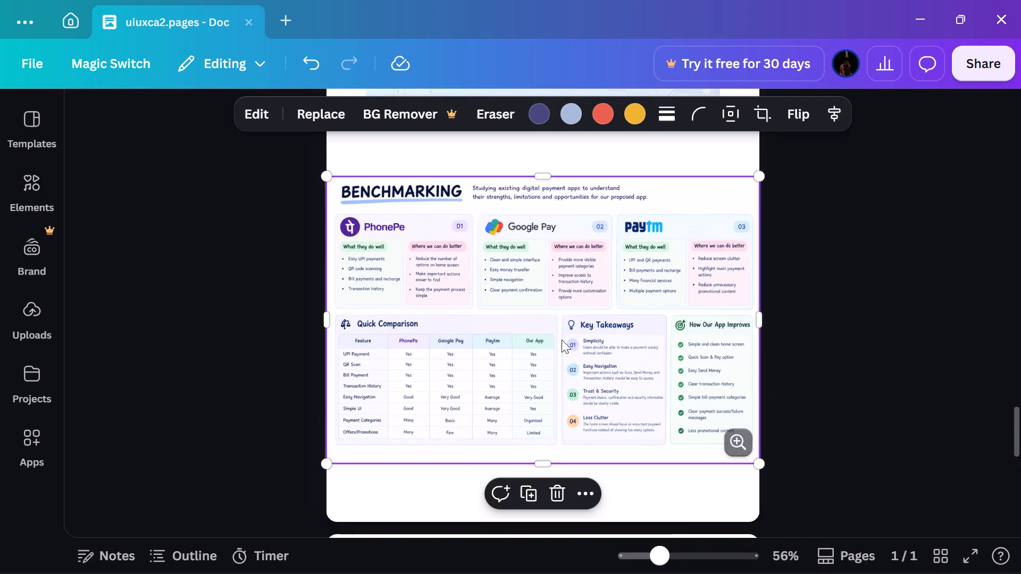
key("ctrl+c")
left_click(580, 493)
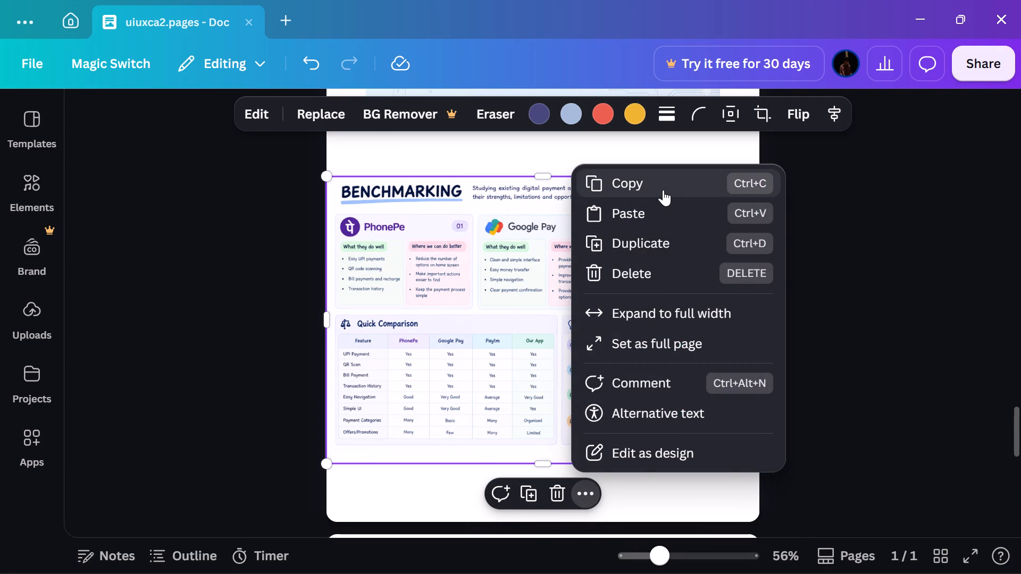
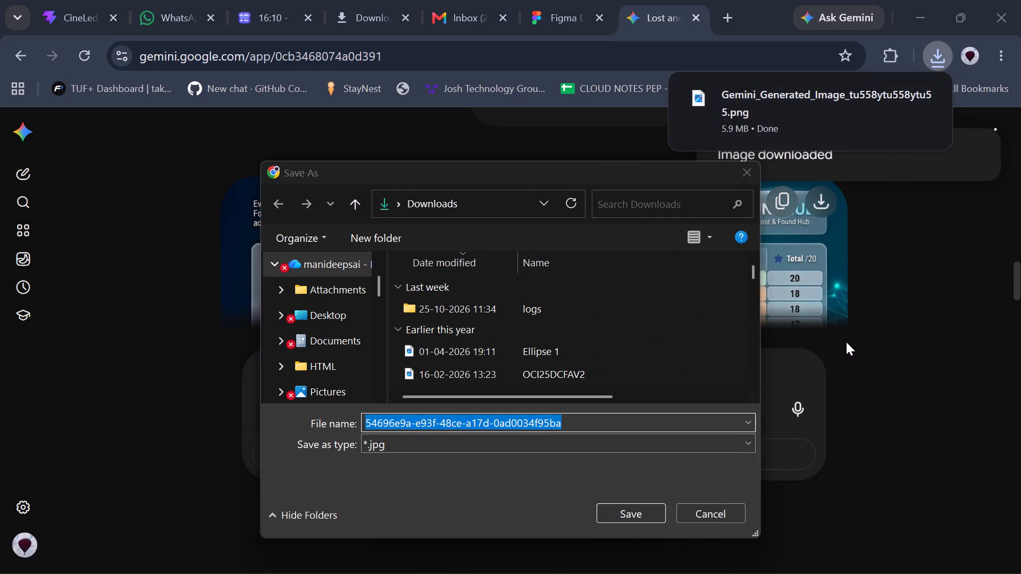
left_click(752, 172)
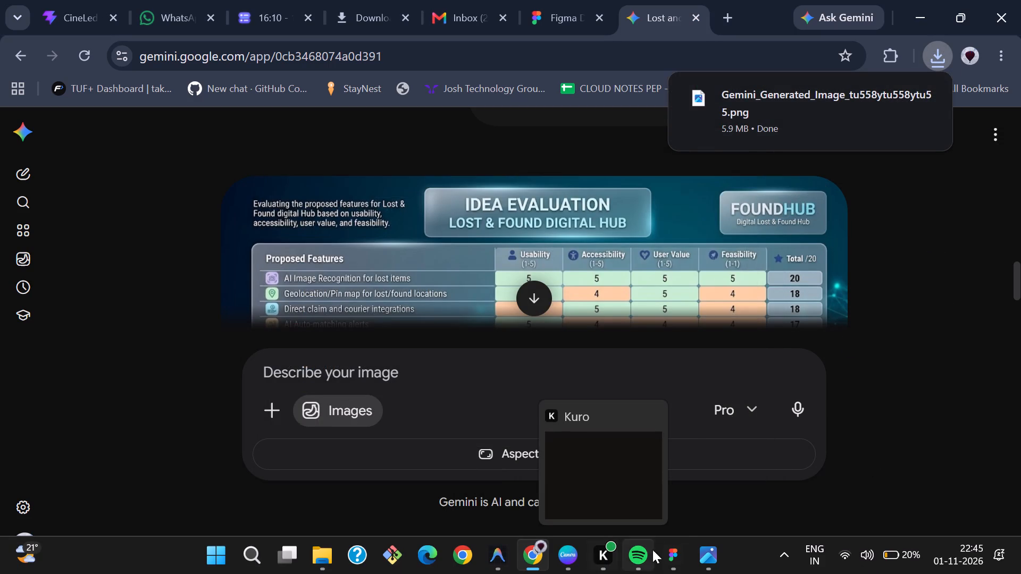
Switch to Canva and replace the PAYSWIFT Idea Evaluation image with the copied Lost & Found Digital Hub version.
left_click(562, 558)
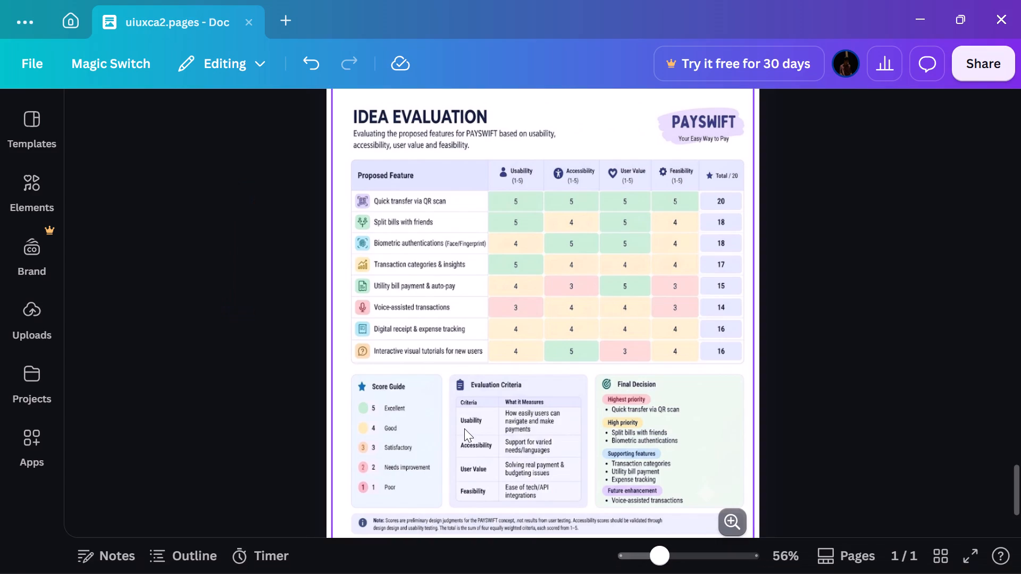
scroll(464, 428, "down", 2)
left_click(519, 373)
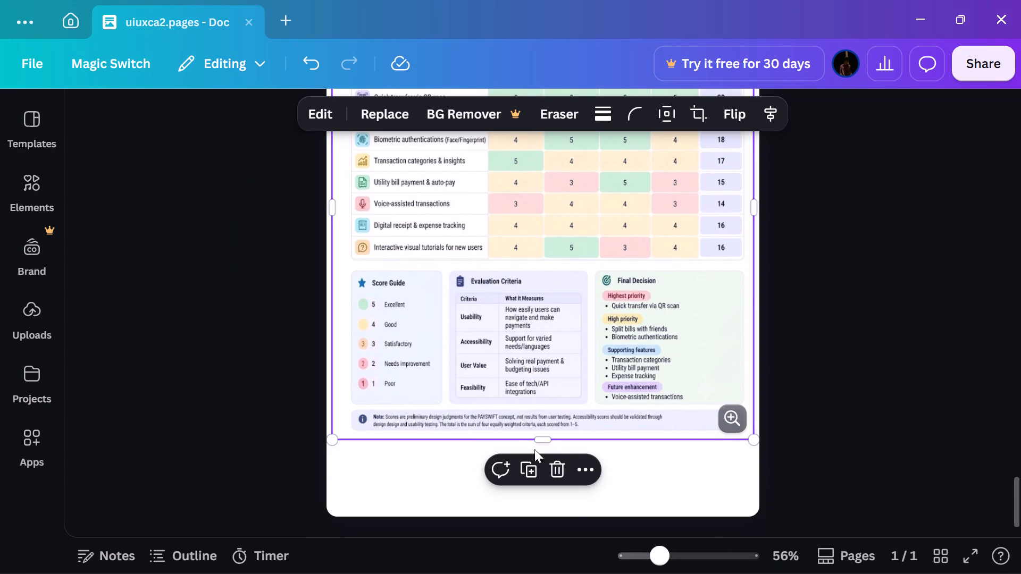
left_click(553, 470)
key("ctrl+v")
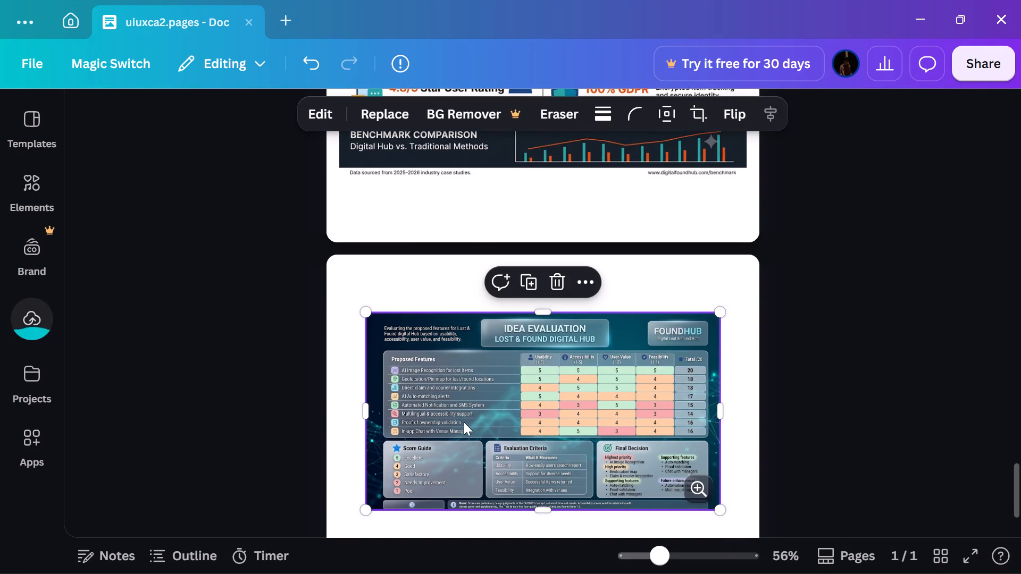
Enlarge the pasted Idea Evaluation image proportionally until it spans nearly the full width of the page.
left_click_drag(366, 315, 345, 281)
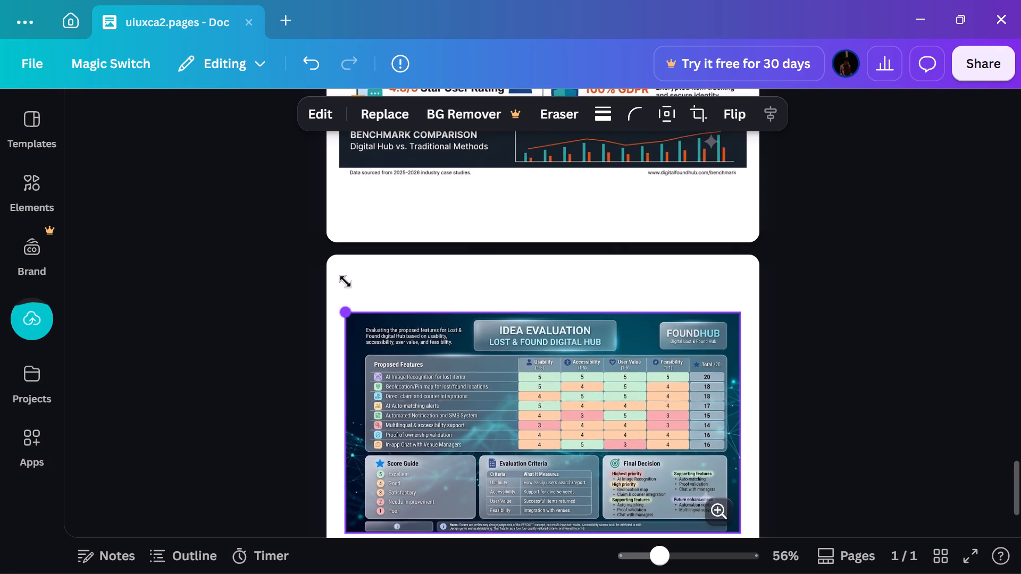
left_click_drag(345, 281, 341, 284)
left_click(848, 367)
scroll(848, 367, "down", 2)
scroll(848, 367, "up", 1)
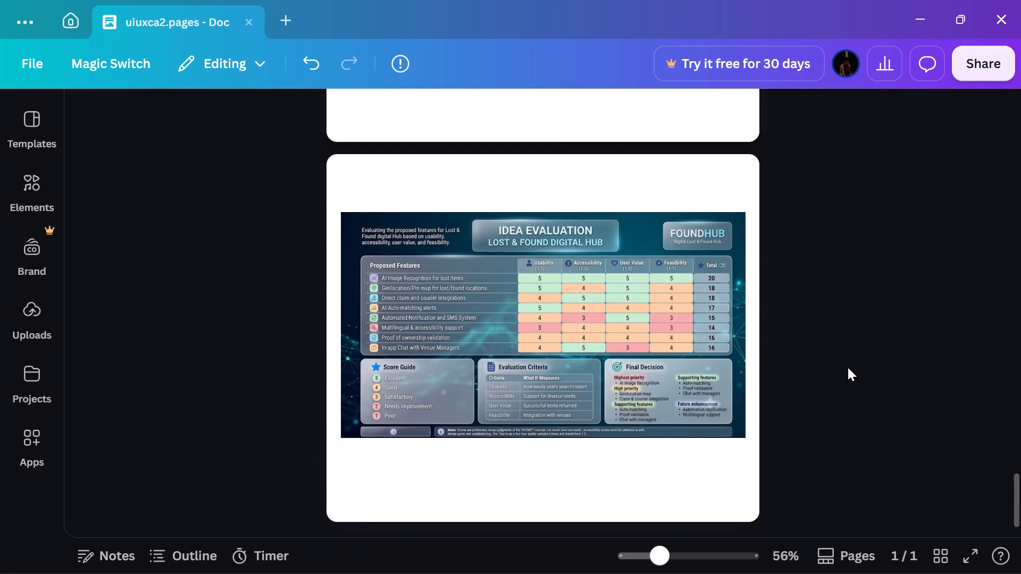
Add the spell-check-flagged words in the cover page's Name and Submitted to lines to the personal dictionary.
scroll(848, 367, "up", 5)
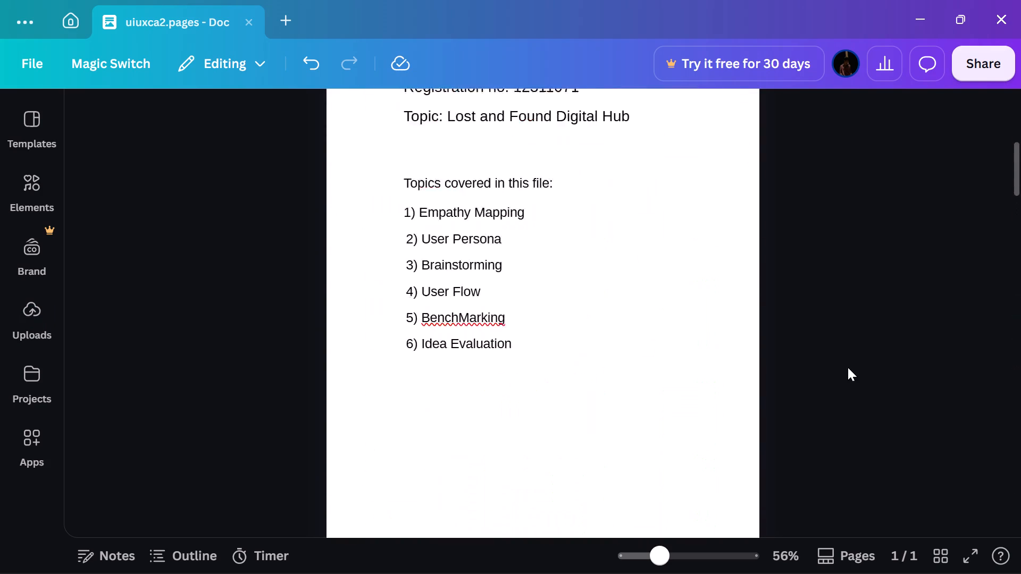
scroll(848, 367, "up", 2)
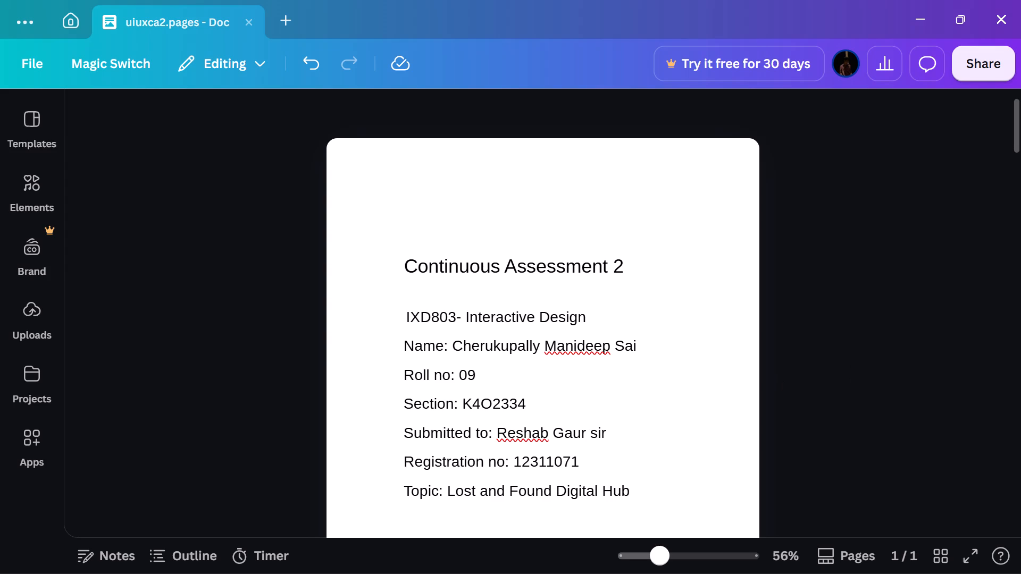
left_click(572, 353)
right_click(572, 353)
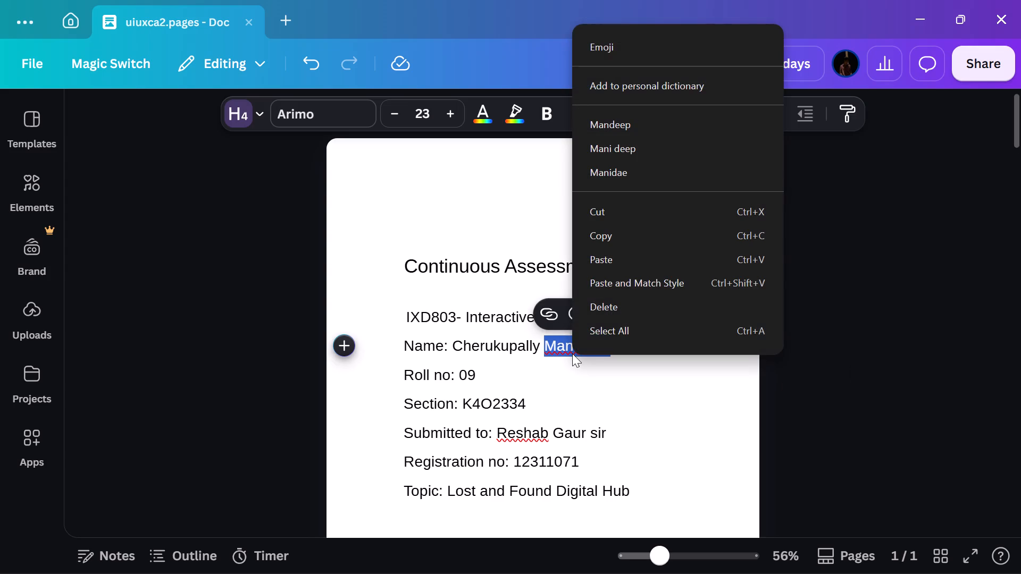
left_click(668, 88)
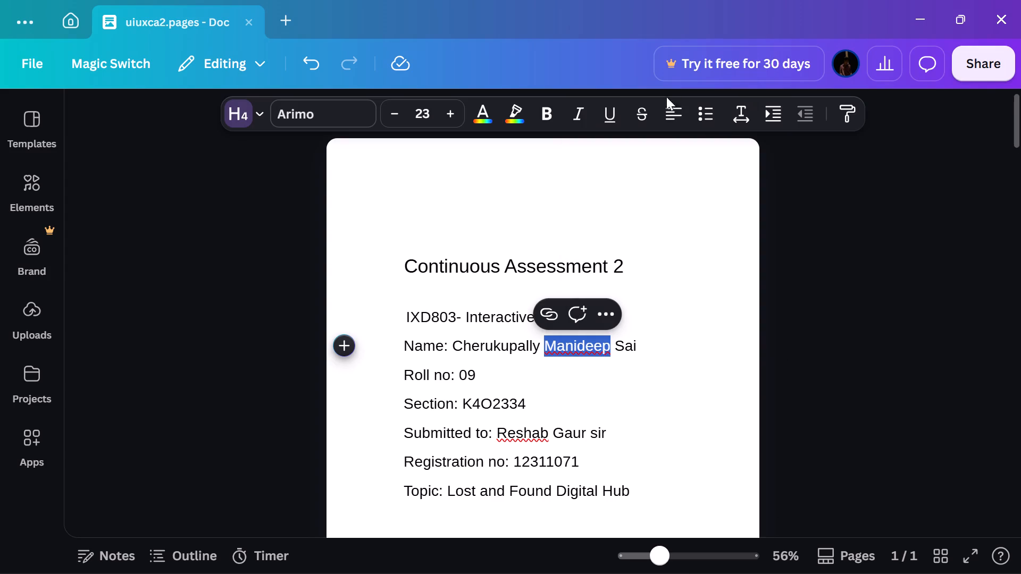
left_click(647, 364)
right_click(520, 436)
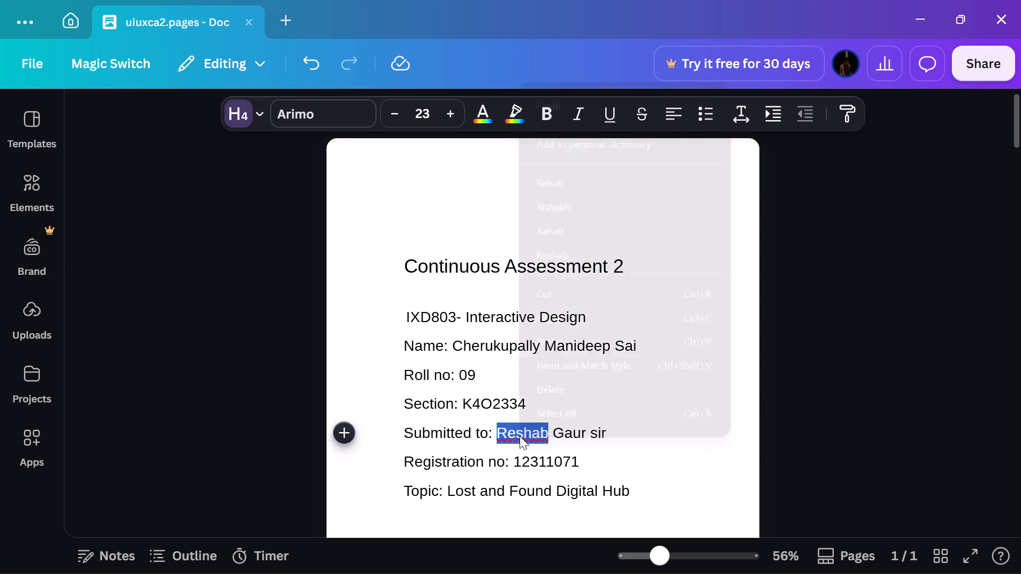
left_click(573, 148)
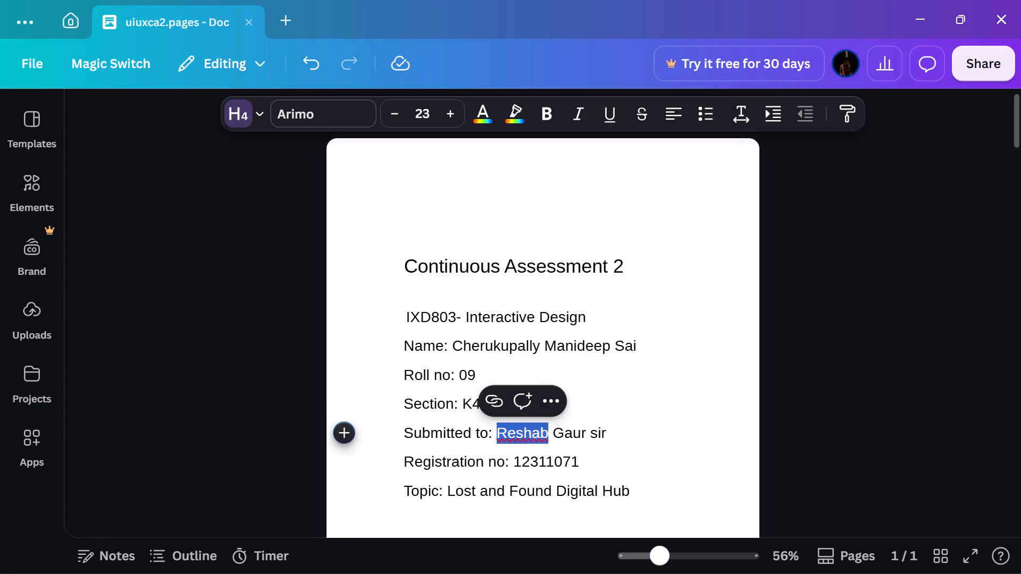
Add the flagged word "BenchMarking" in the list of covered topics to the personal dictionary.
scroll(570, 370, "down", 2)
left_click(632, 377)
scroll(632, 377, "down", 1)
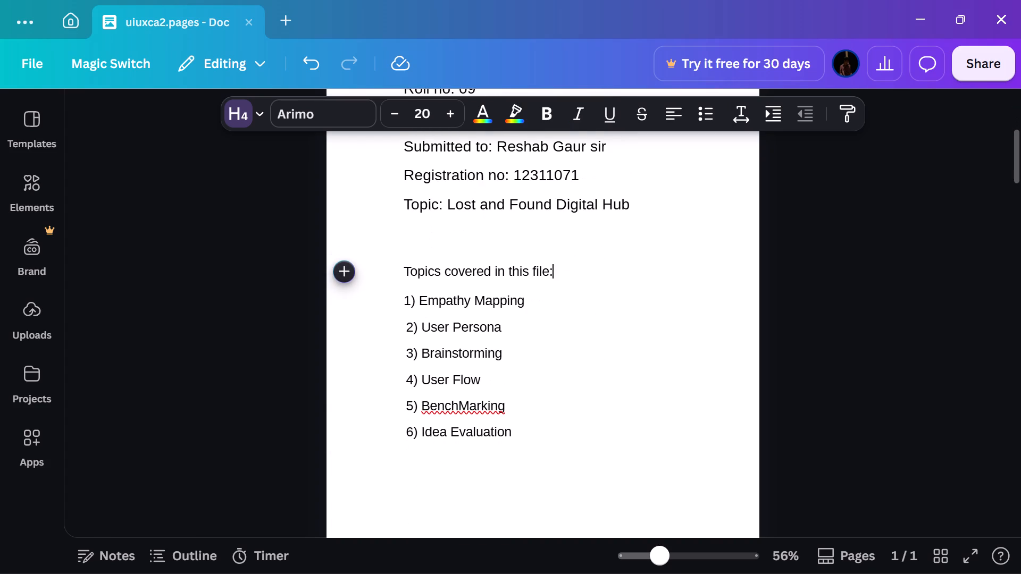
left_click(460, 406)
right_click(460, 406)
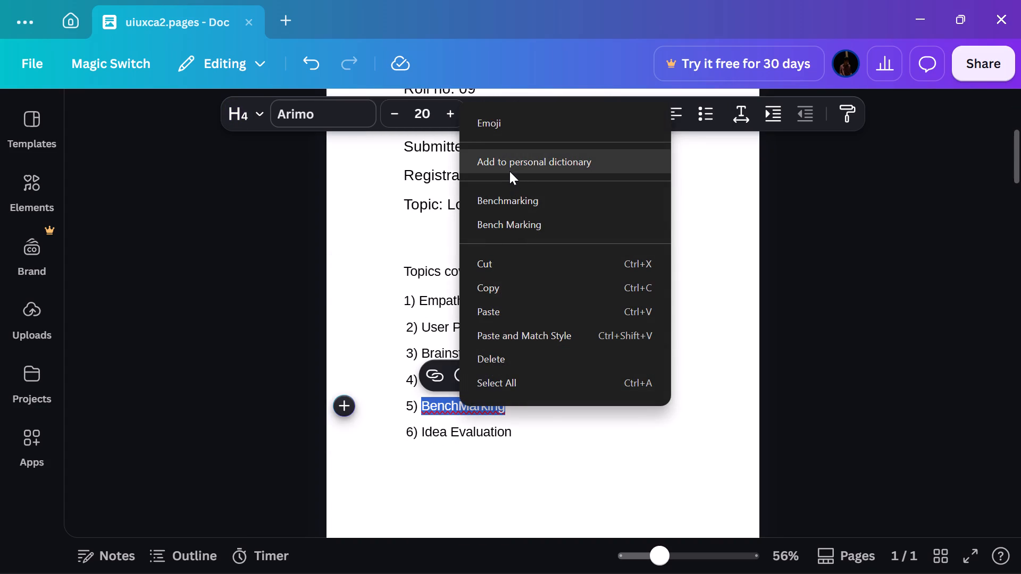
left_click(509, 171)
Add the flagged word "UserFlow" in the heading above the User Flow diagram to the personal dictionary.
scroll(632, 476, "down", 2)
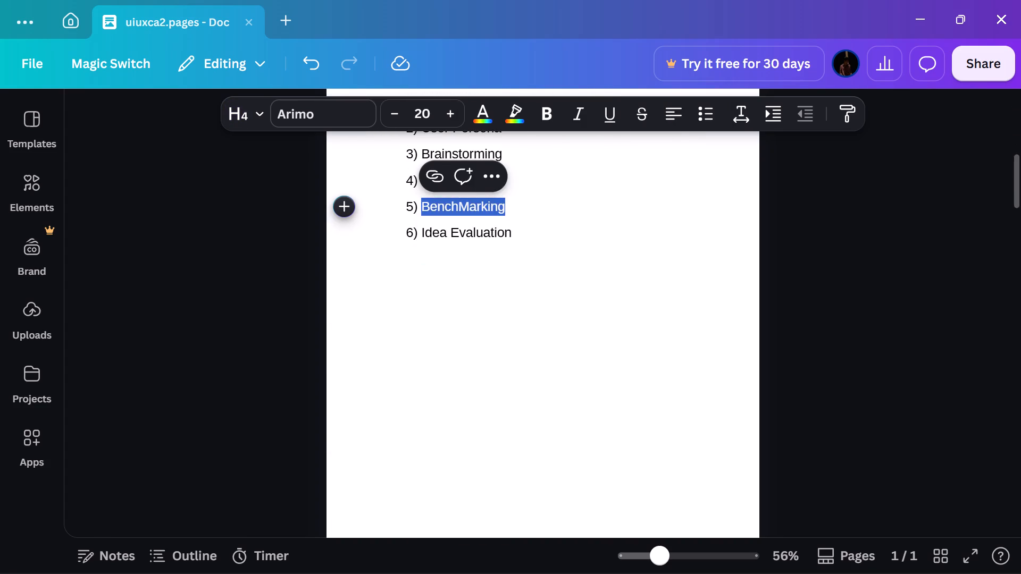
scroll(632, 476, "down", 5)
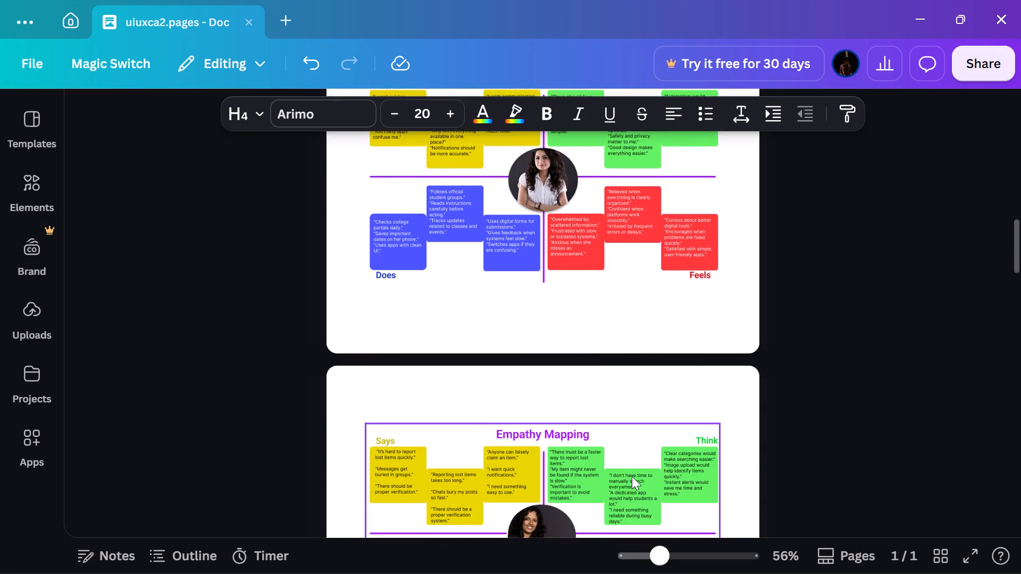
scroll(632, 476, "down", 5)
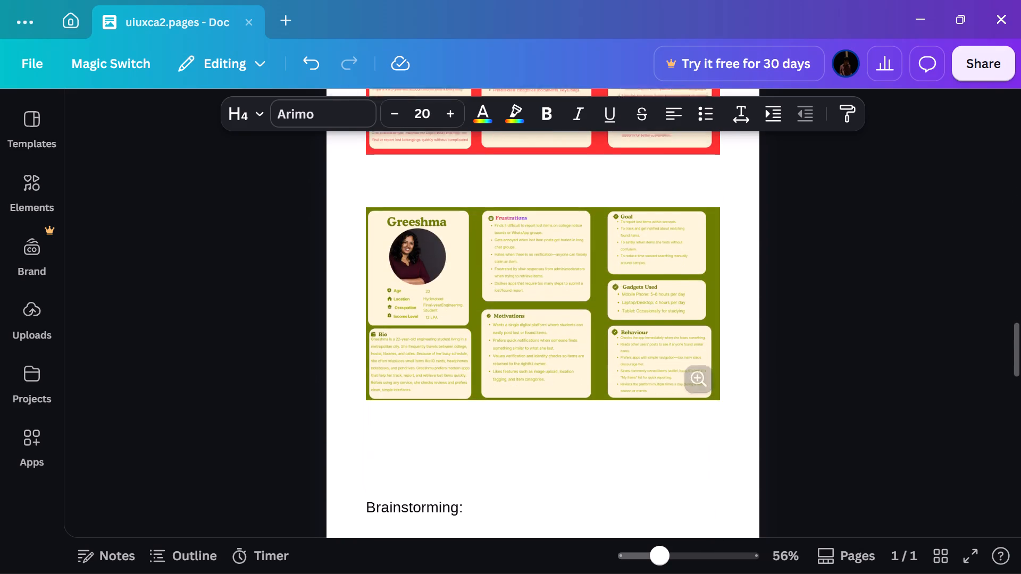
scroll(632, 476, "down", 3)
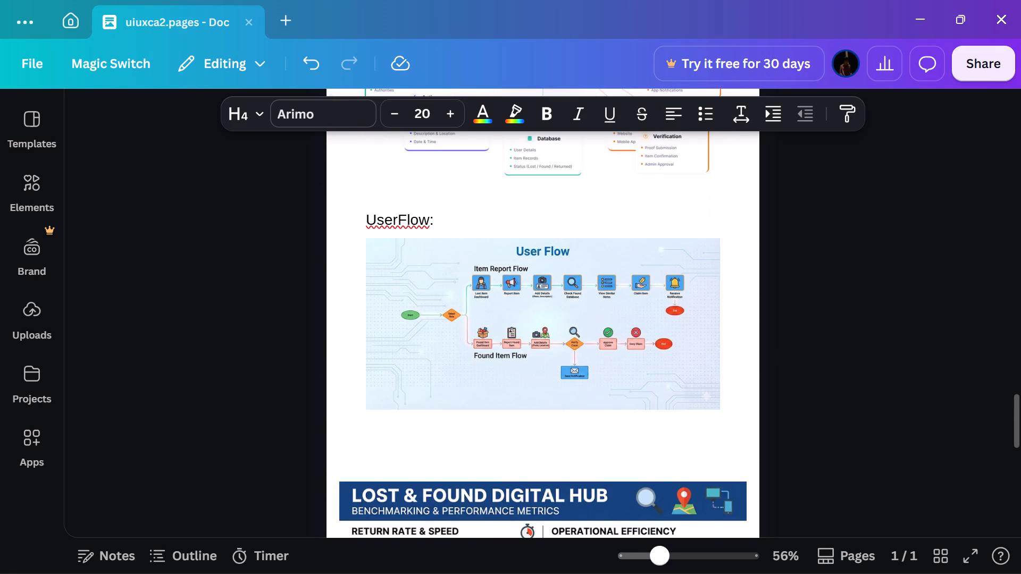
left_click(385, 215)
right_click(385, 215)
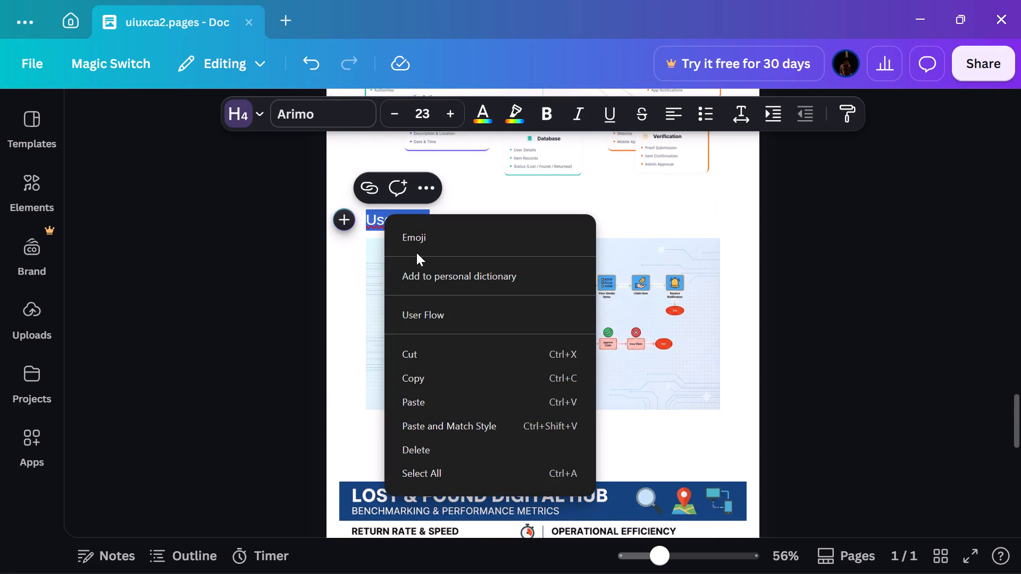
left_click(427, 270)
left_click(342, 319)
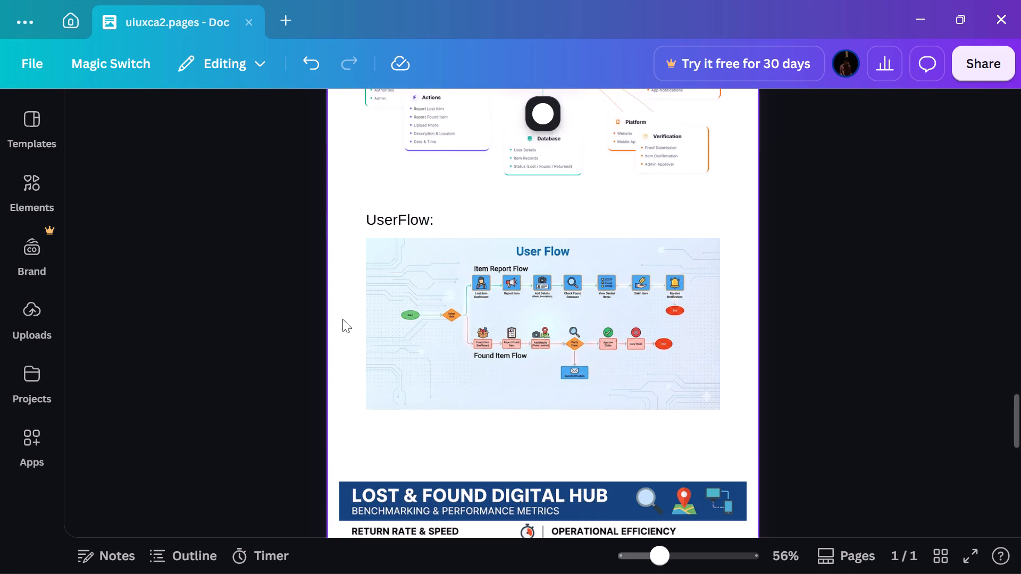
Check the remaining pages of the document, keep the PDF file type with the Digital preset, and start its download.
scroll(342, 319, "down", 4)
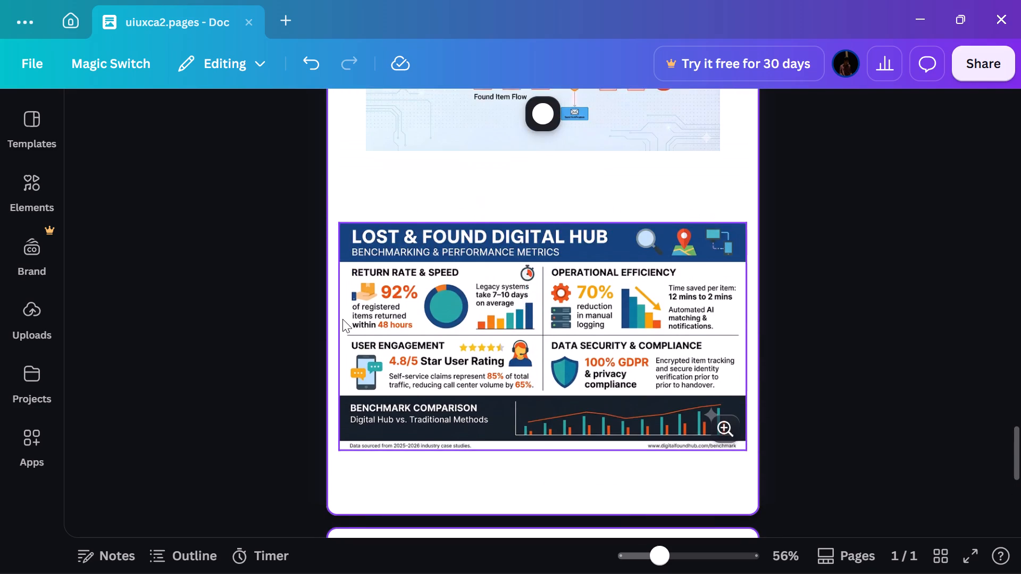
scroll(342, 319, "down", 1)
scroll(892, 423, "up", 2)
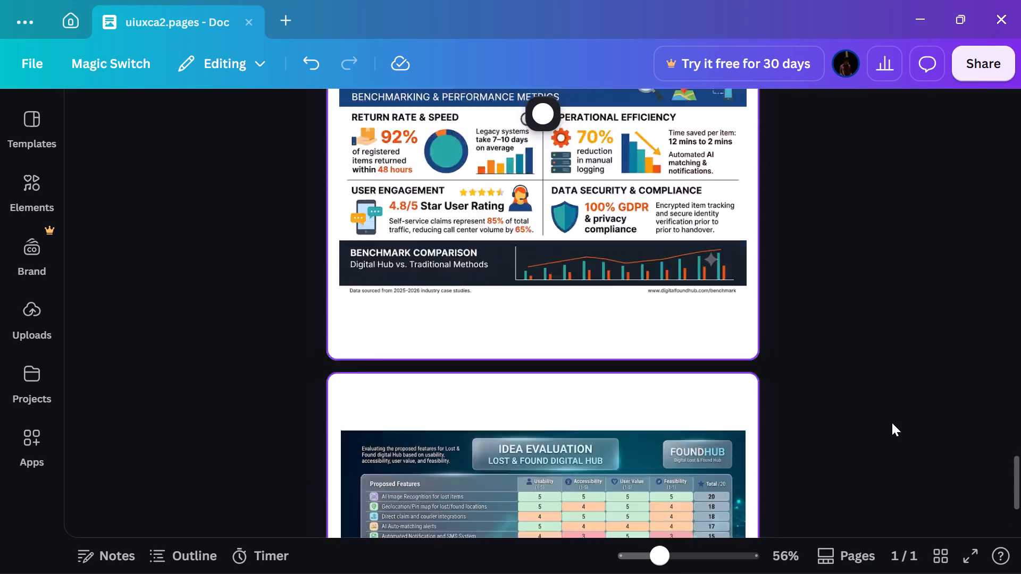
scroll(892, 423, "up", 14)
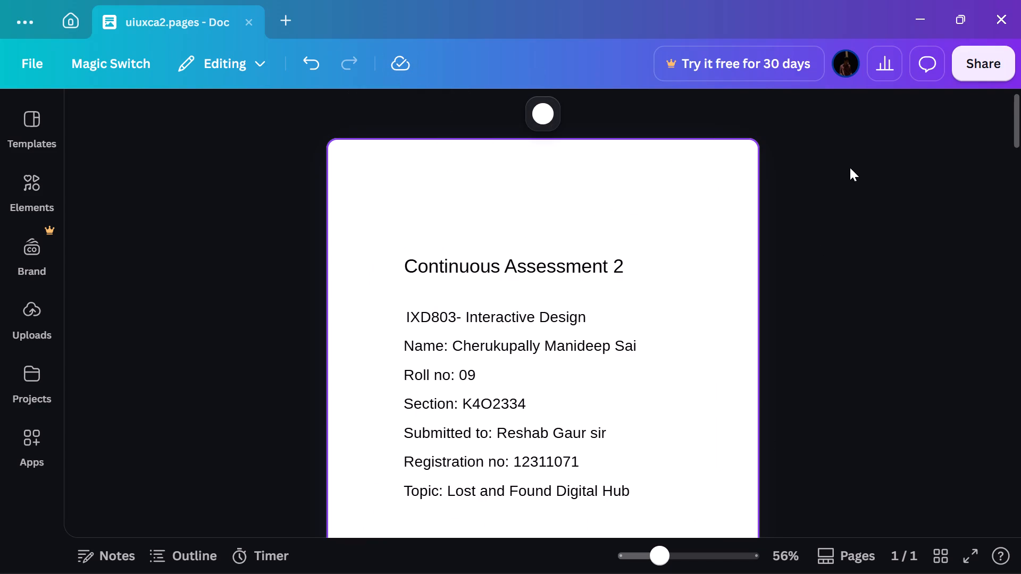
left_click(979, 73)
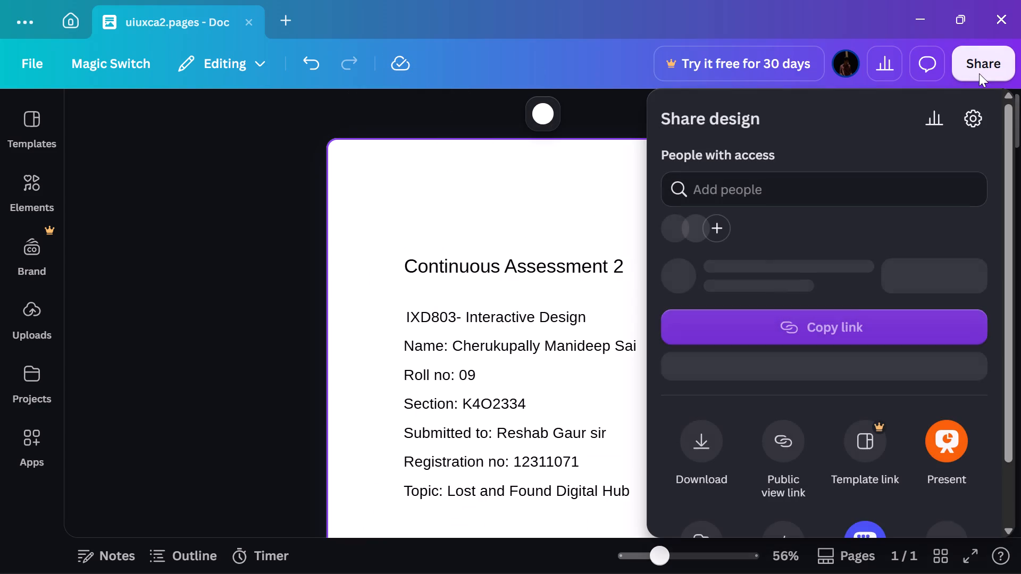
scroll(849, 369, "down", 1)
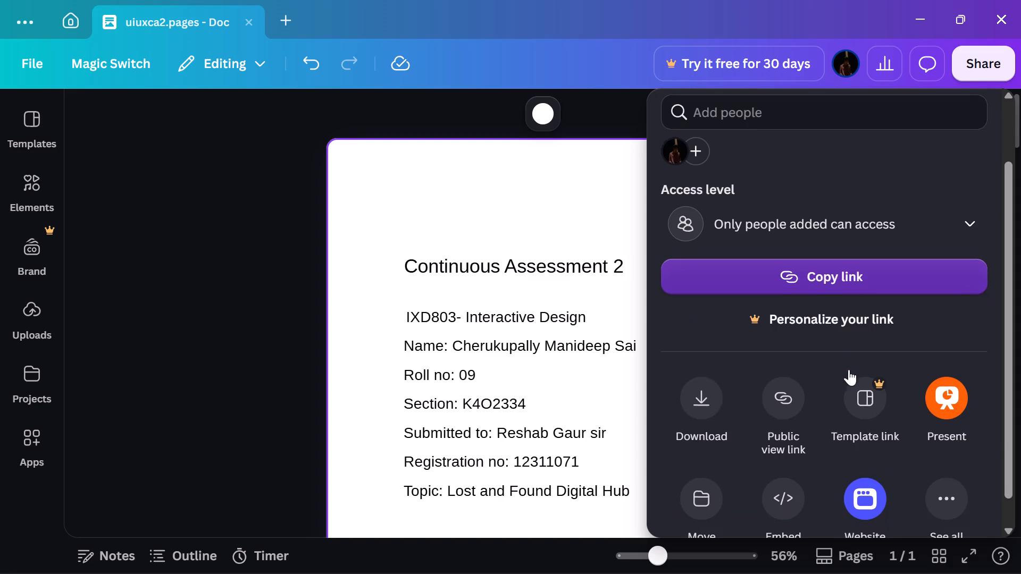
left_click(703, 404)
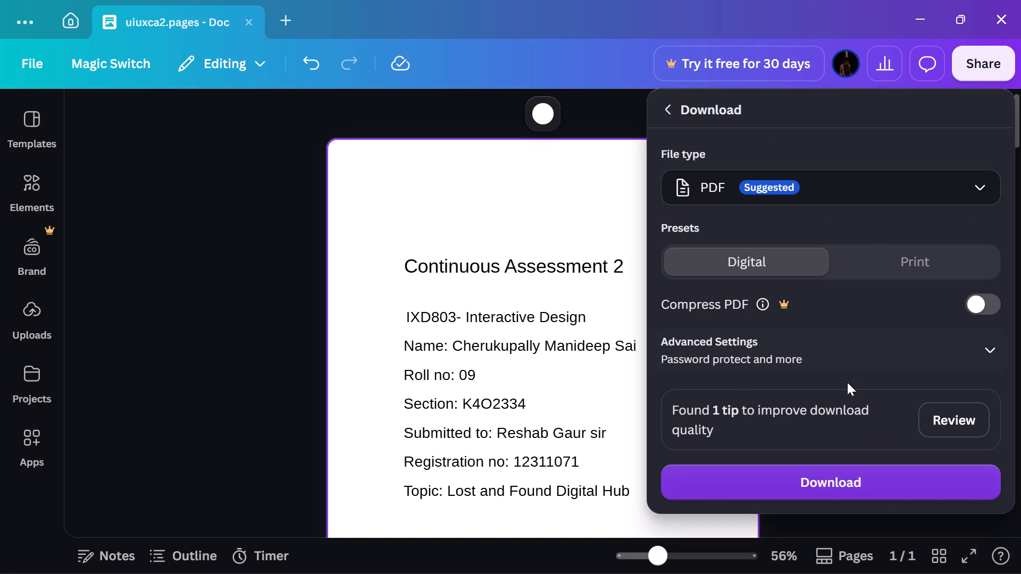
left_click(830, 195)
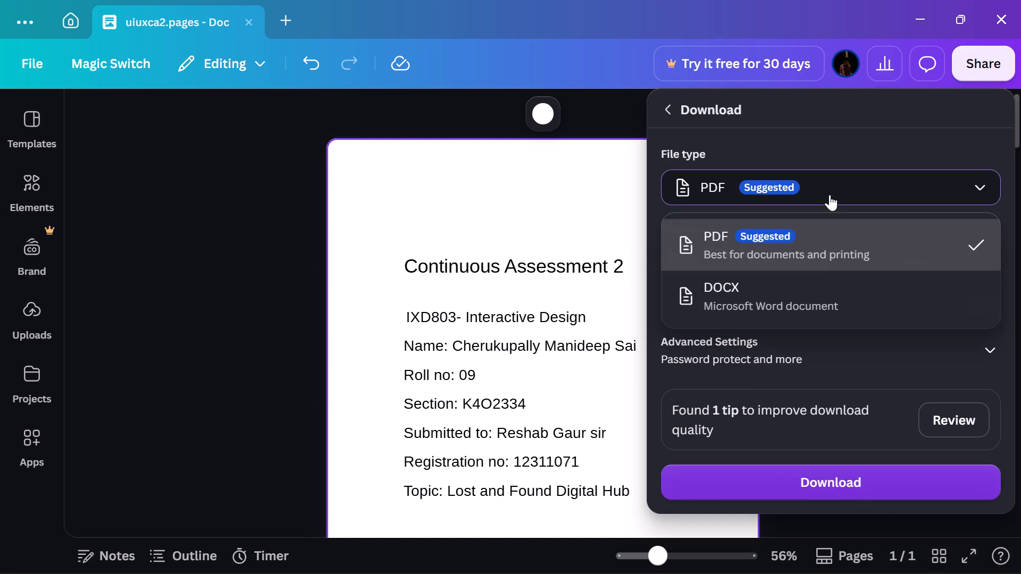
left_click(830, 195)
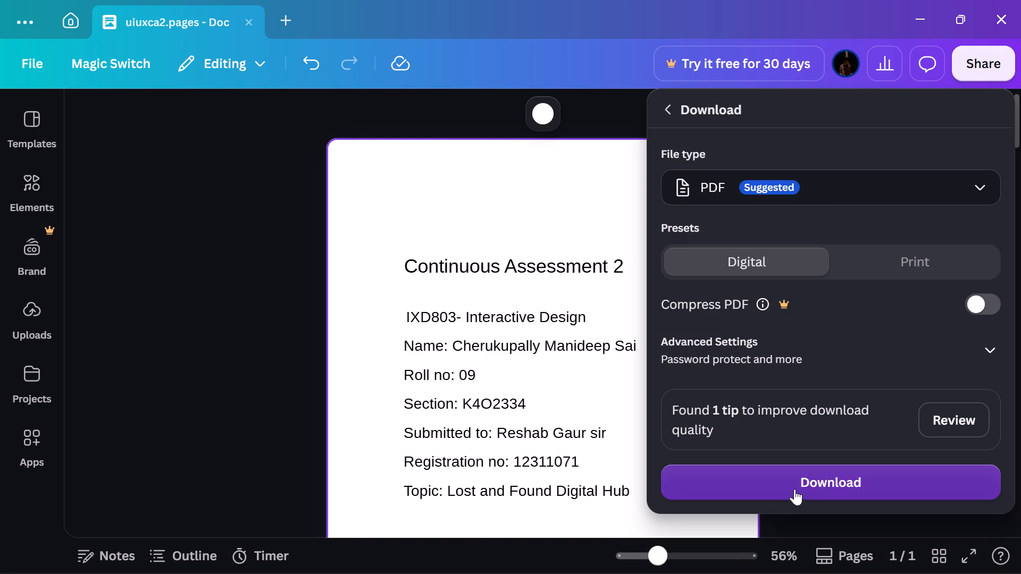
left_click(794, 489)
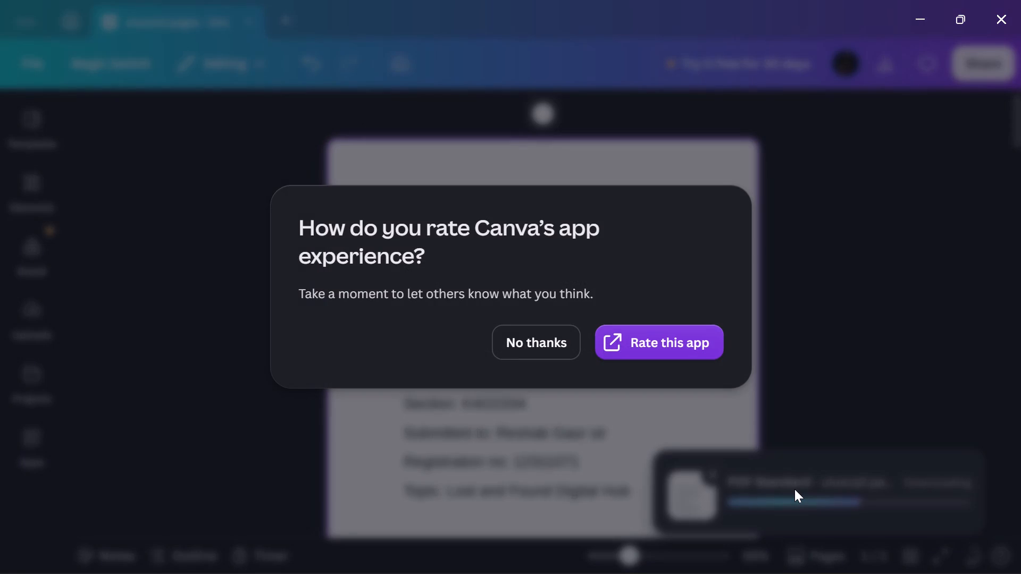
Save the PDF as uiuxca2.pages in the IXDENDTERM folder under Documents and decline the app rating request.
left_click(536, 337)
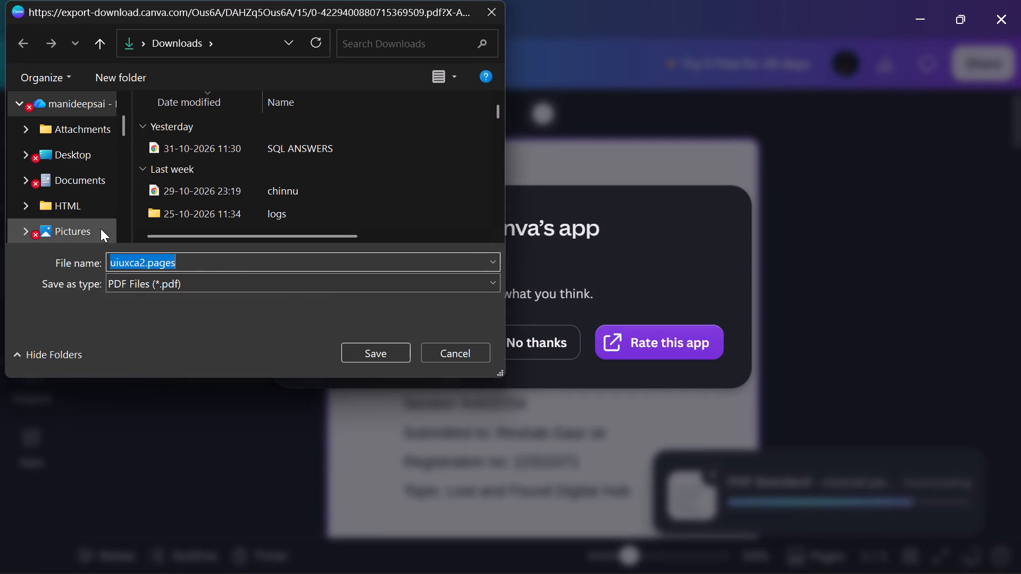
left_click(76, 188)
scroll(263, 191, "down", 16)
double_click(238, 192)
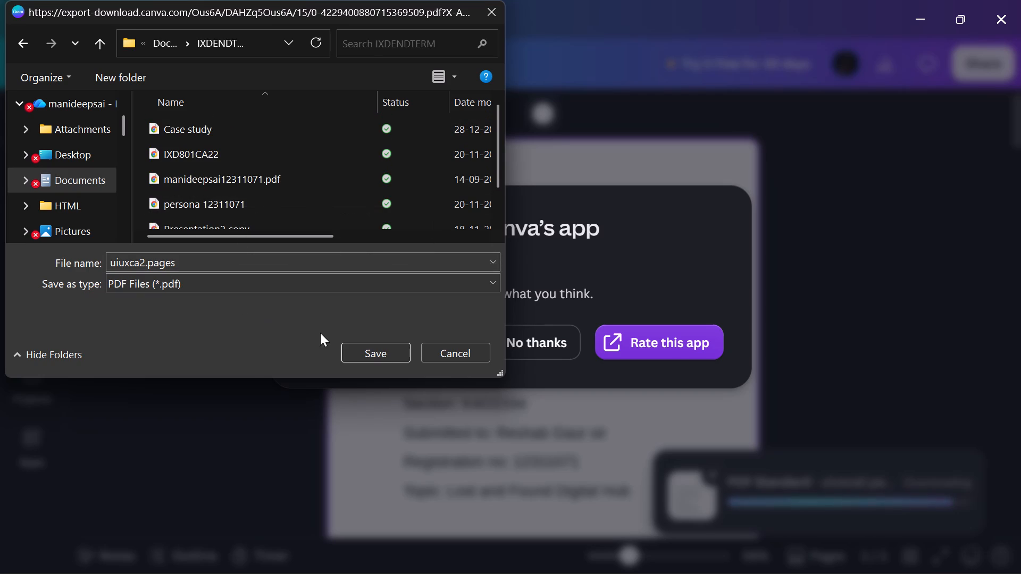
left_click(389, 352)
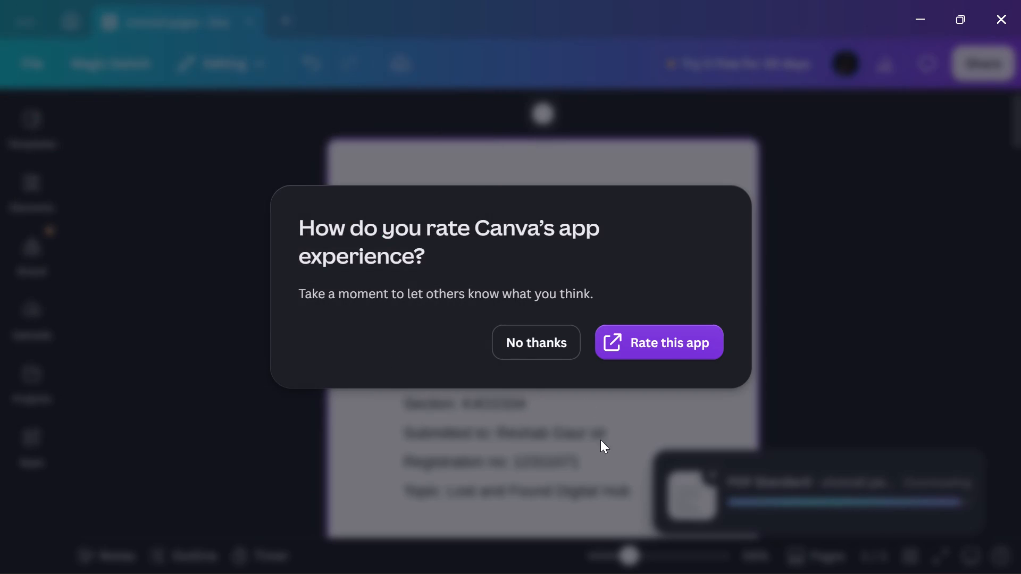